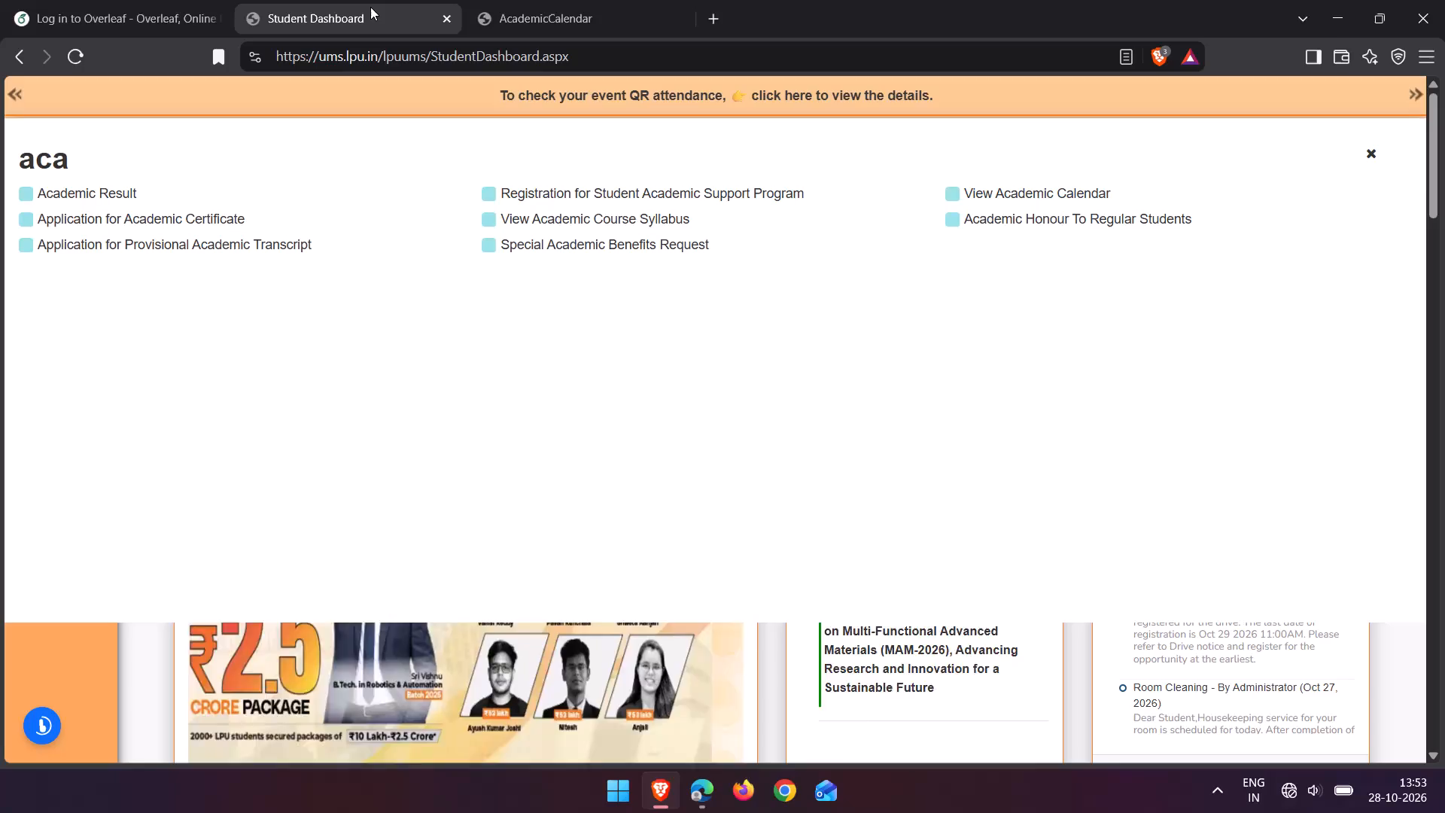
Dismiss the "aca" search results and the Student Services listing to return to the student dashboard.
click(769, 718)
drag(769, 718, 1371, 154)
click(1371, 154)
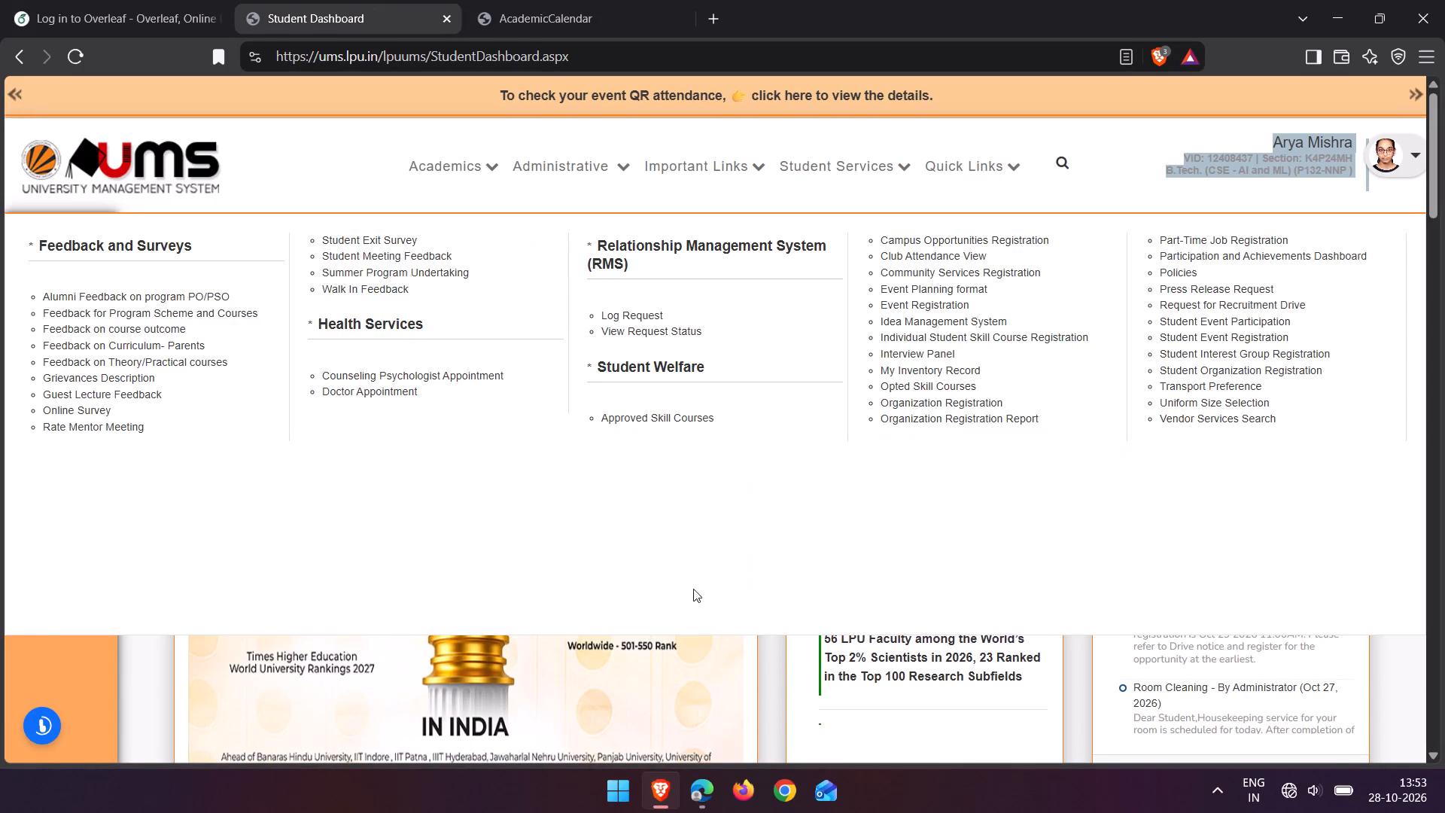
click(777, 687)
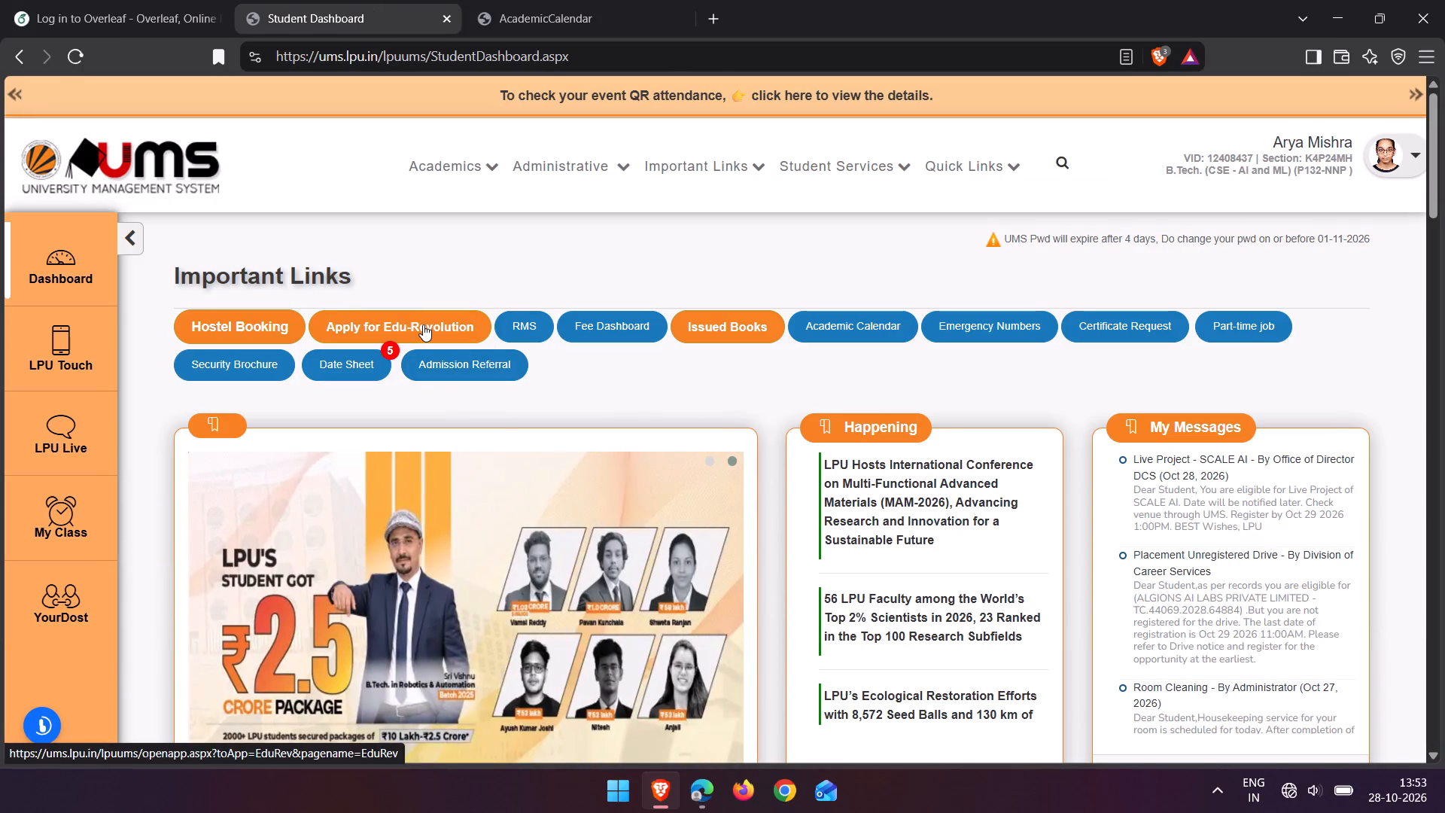
Open the Edu-Revolution portal from the dashboard's important links and display the tracked nominations.
click(423, 324)
click(421, 0)
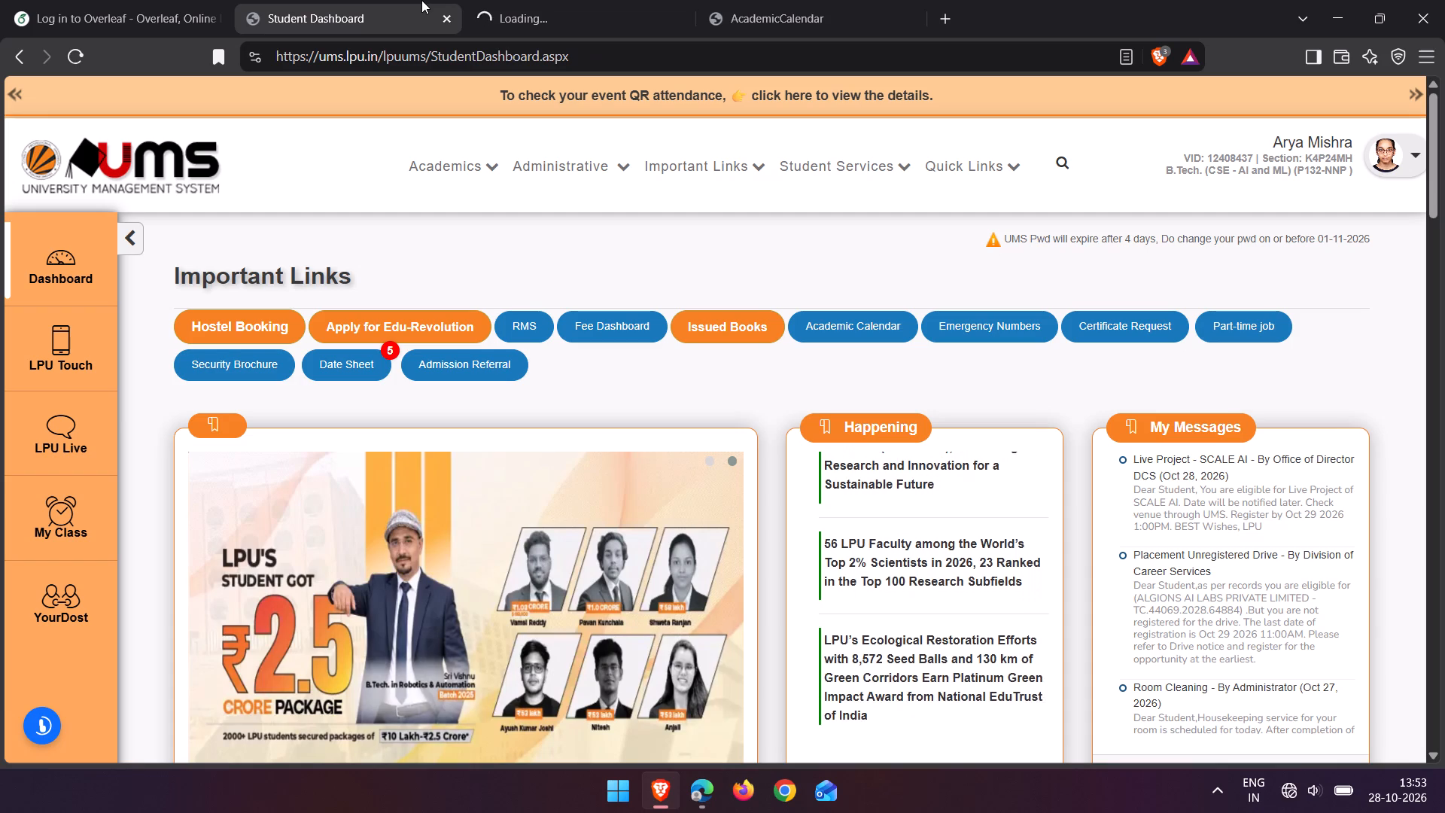
click(586, 1)
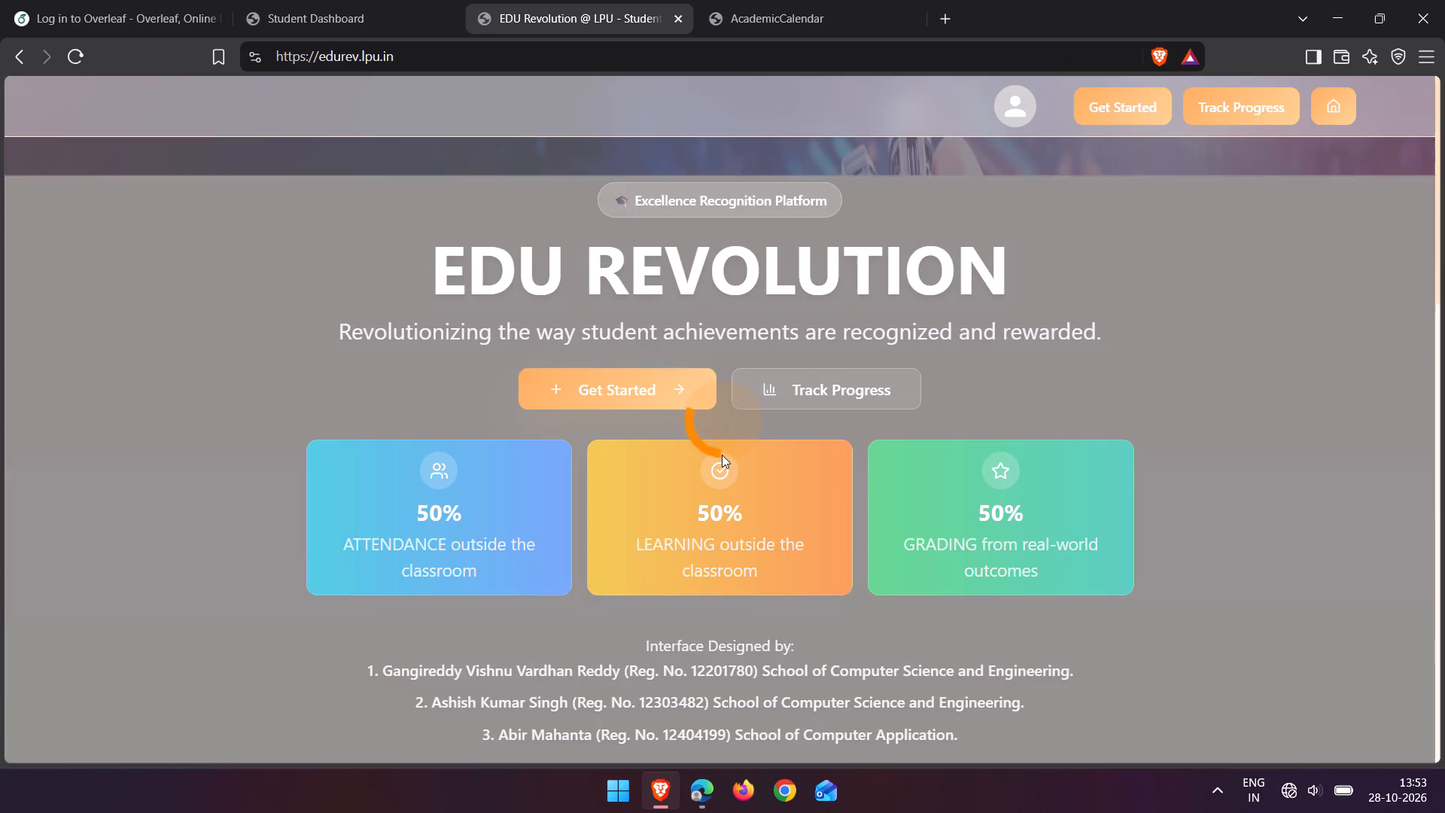
click(838, 384)
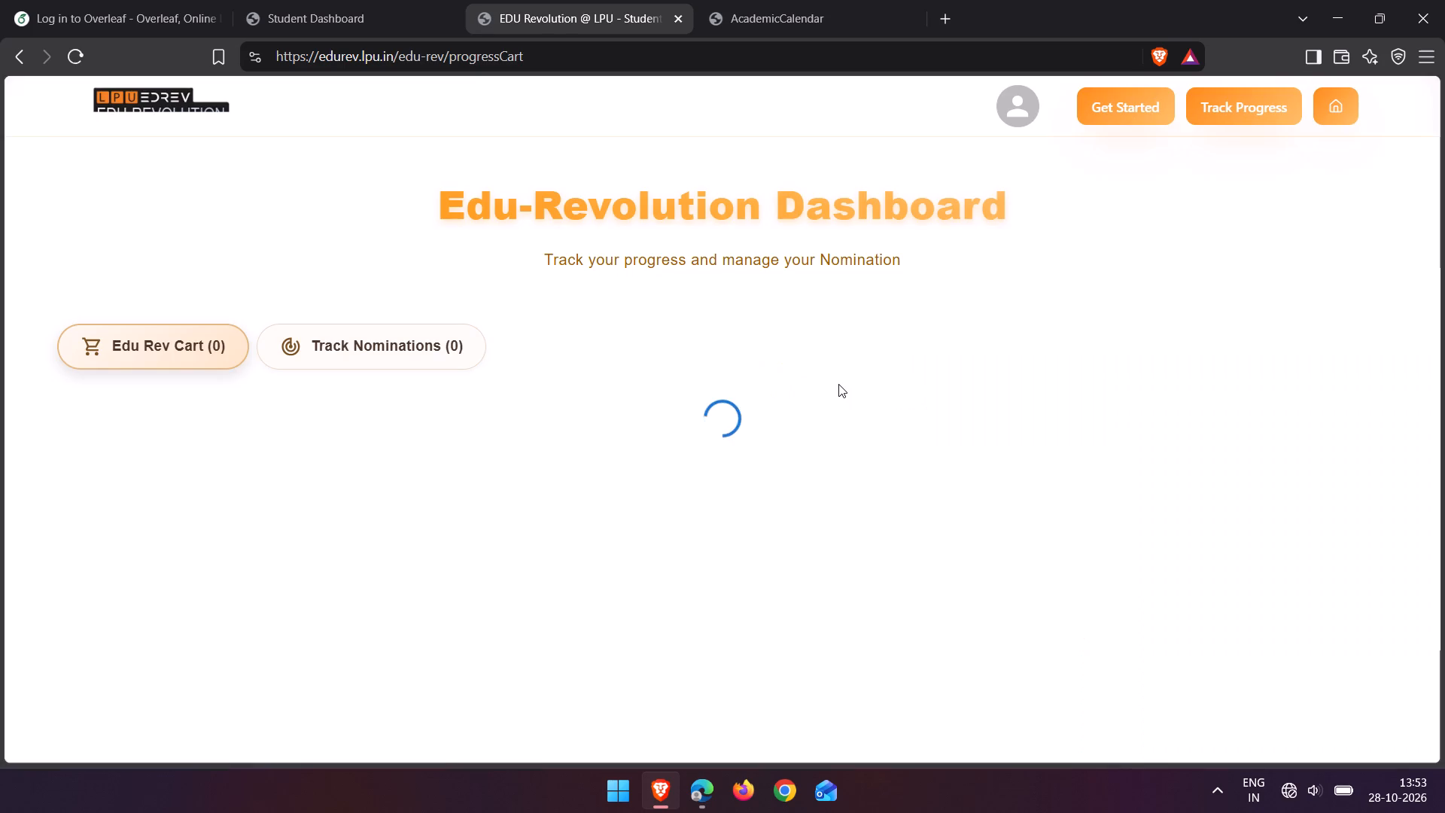
click(362, 364)
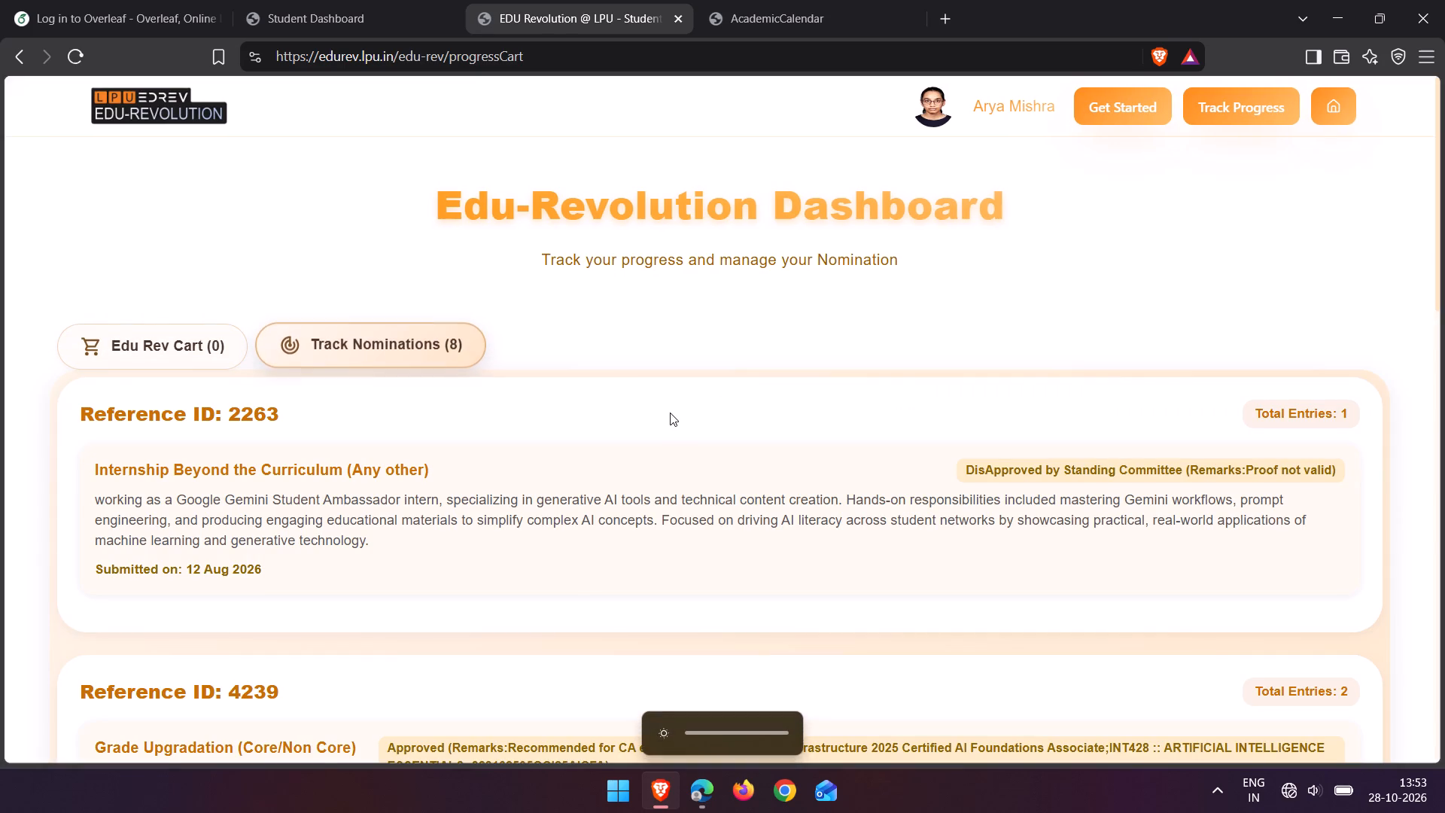
Review the statuses and committee remarks of all tracked Edu-Revolution nominations, and close the portal page.
scroll(670, 413, down, 8)
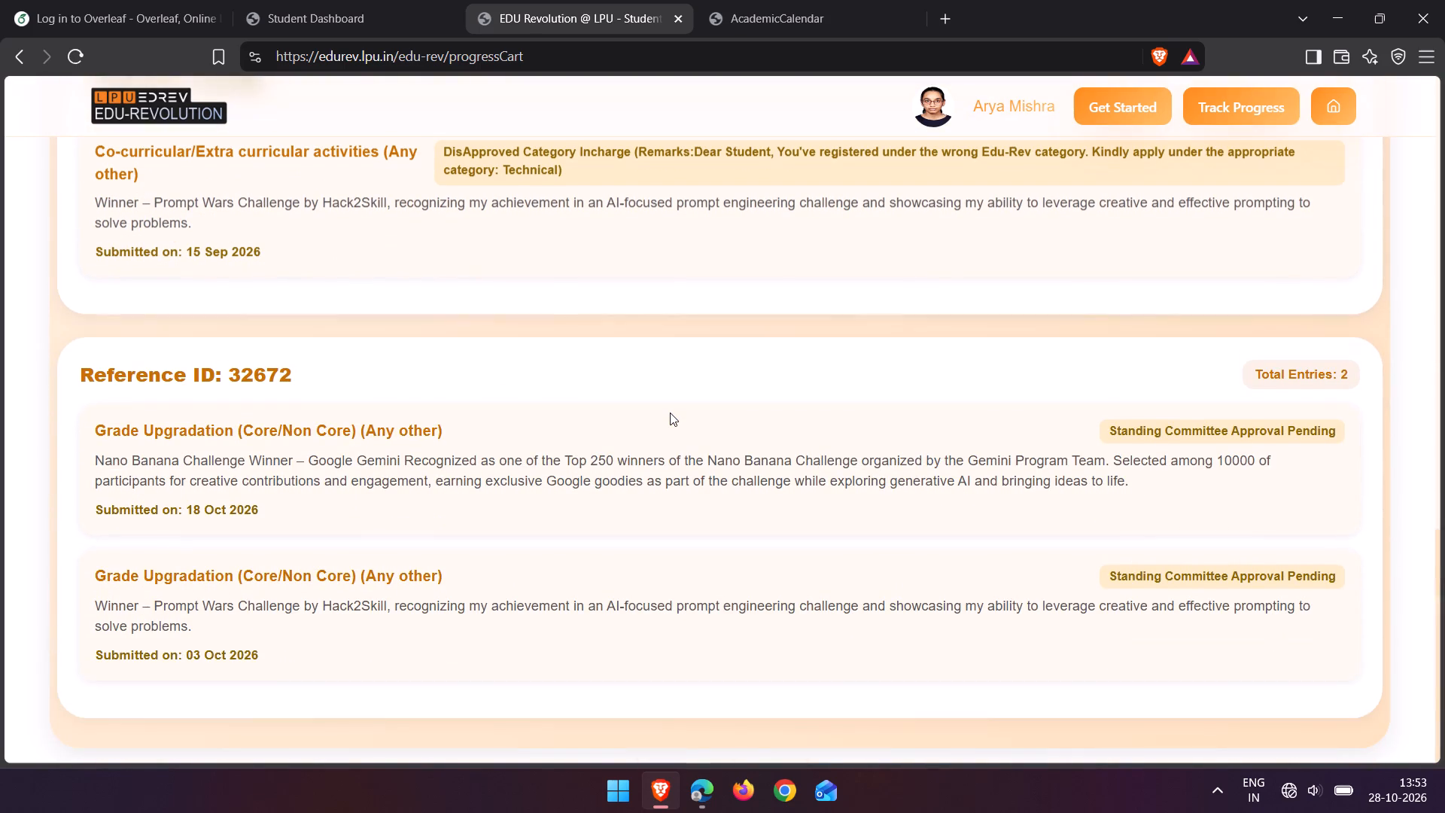
scroll(670, 413, down, 1)
scroll(670, 413, up, 6)
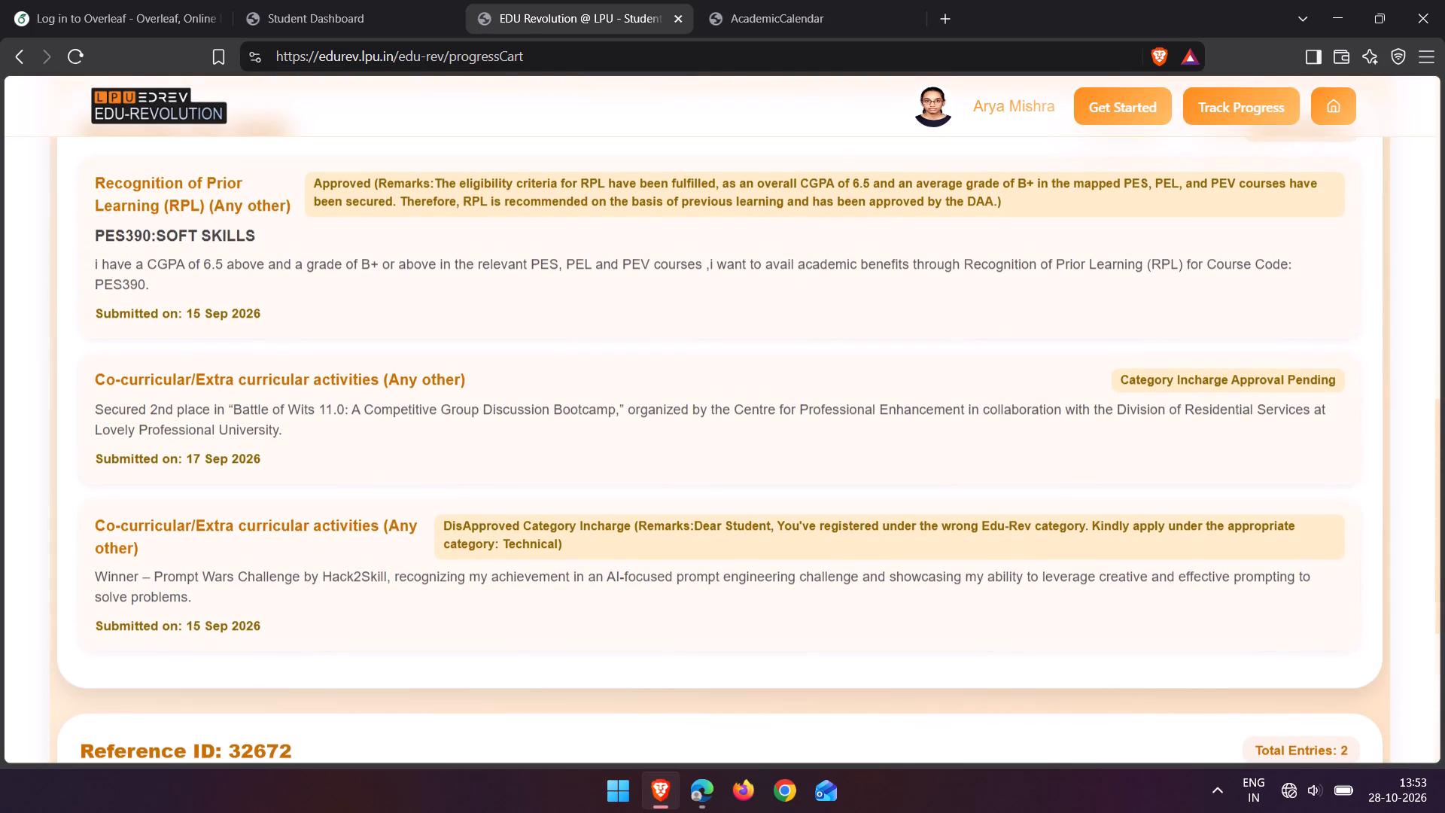
scroll(670, 413, up, 5)
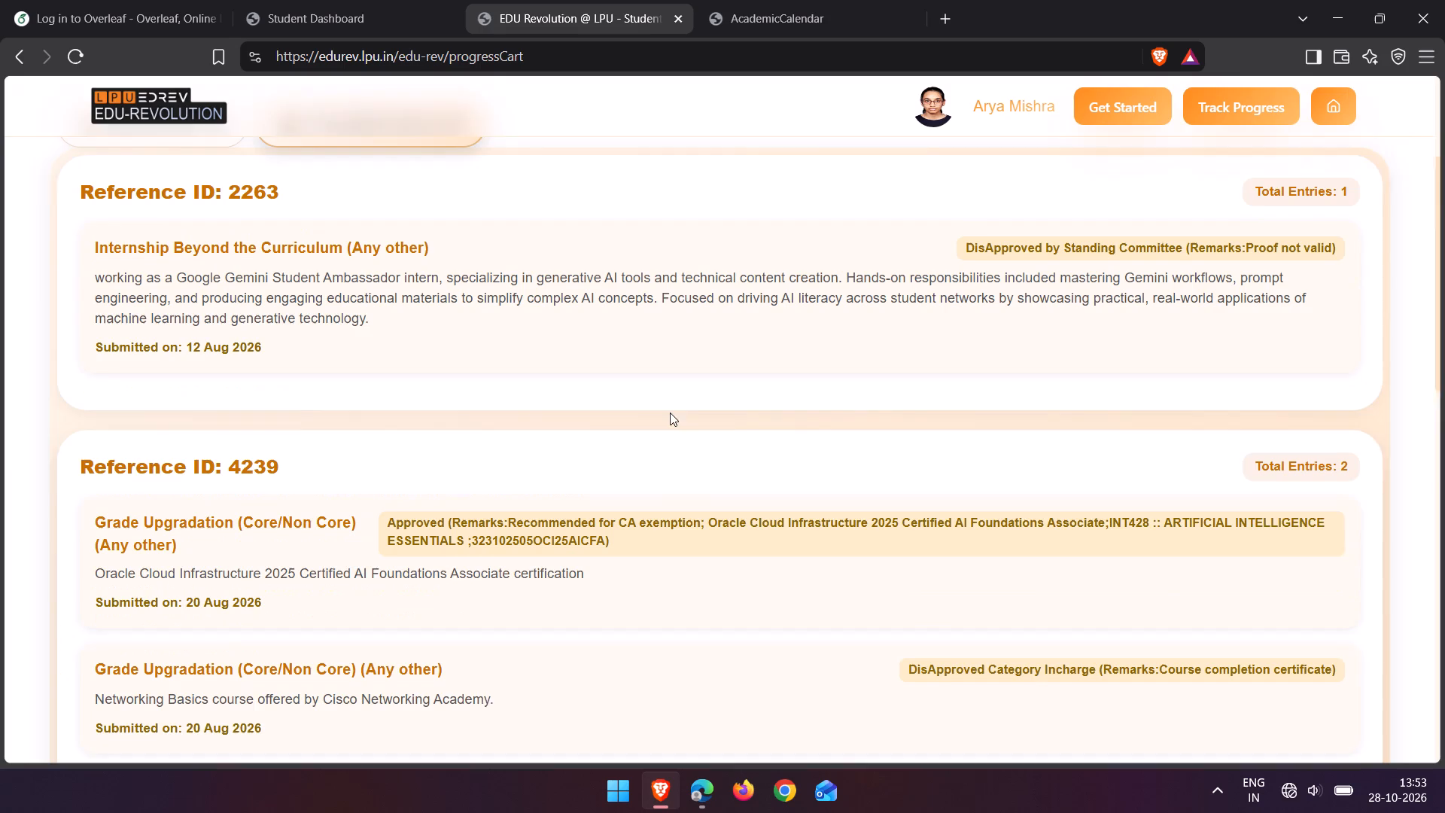
scroll(670, 413, up, 2)
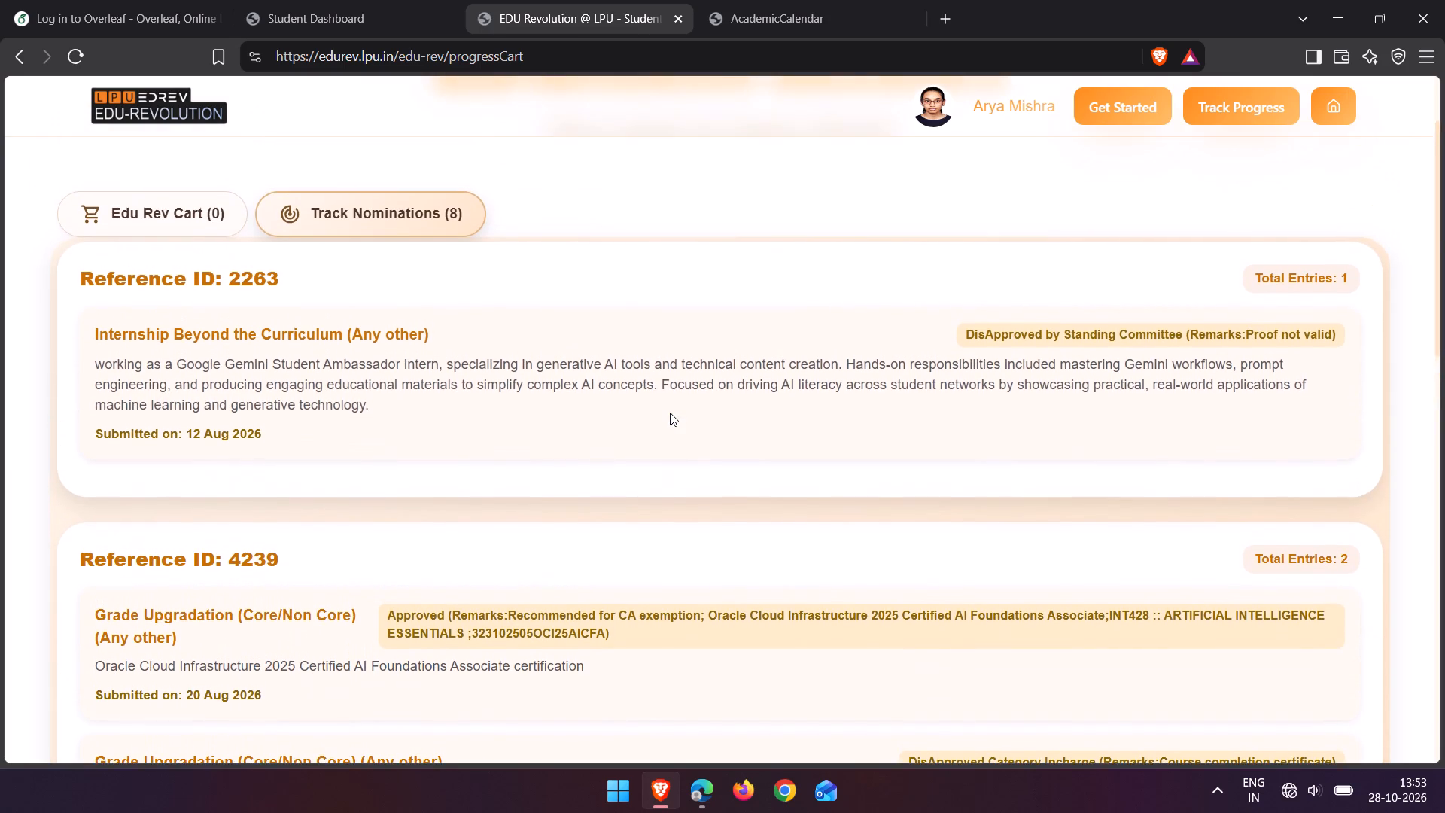
scroll(670, 413, down, 10)
scroll(670, 413, up, 5)
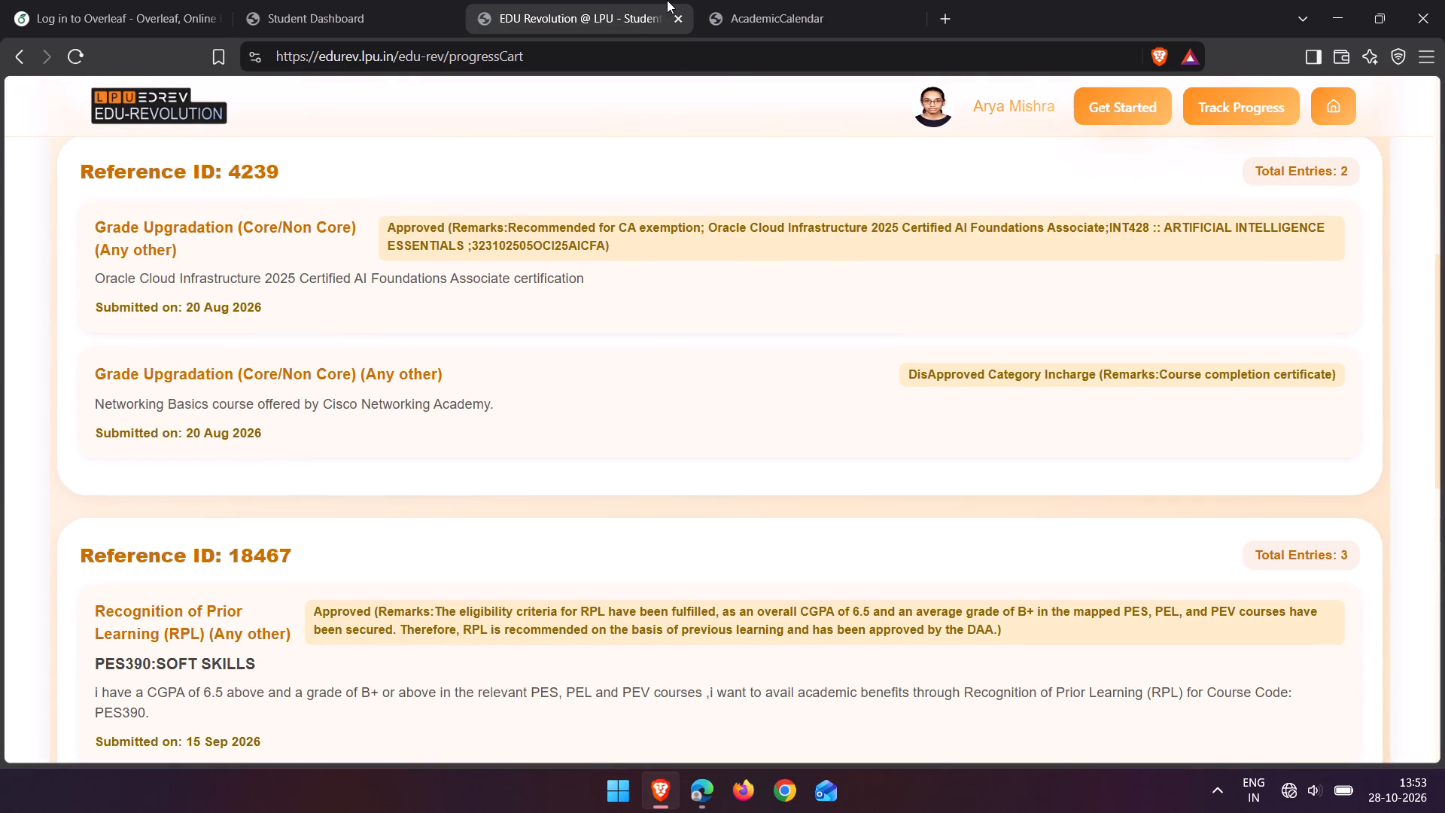
click(676, 23)
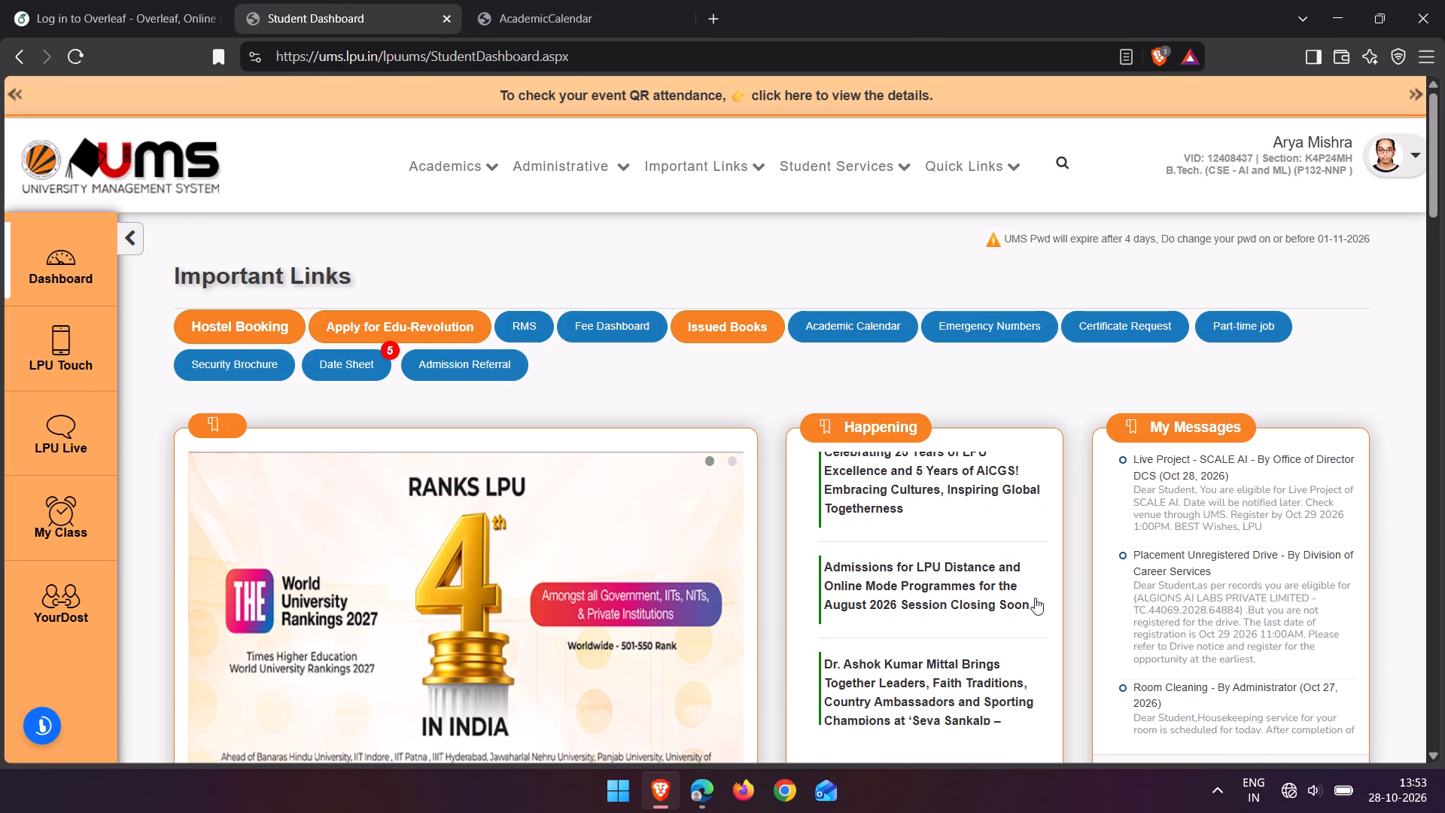
Look through the student dashboard's My Messages list and its courses, fee, pending assignments and events cards.
scroll(775, 511, down, 1)
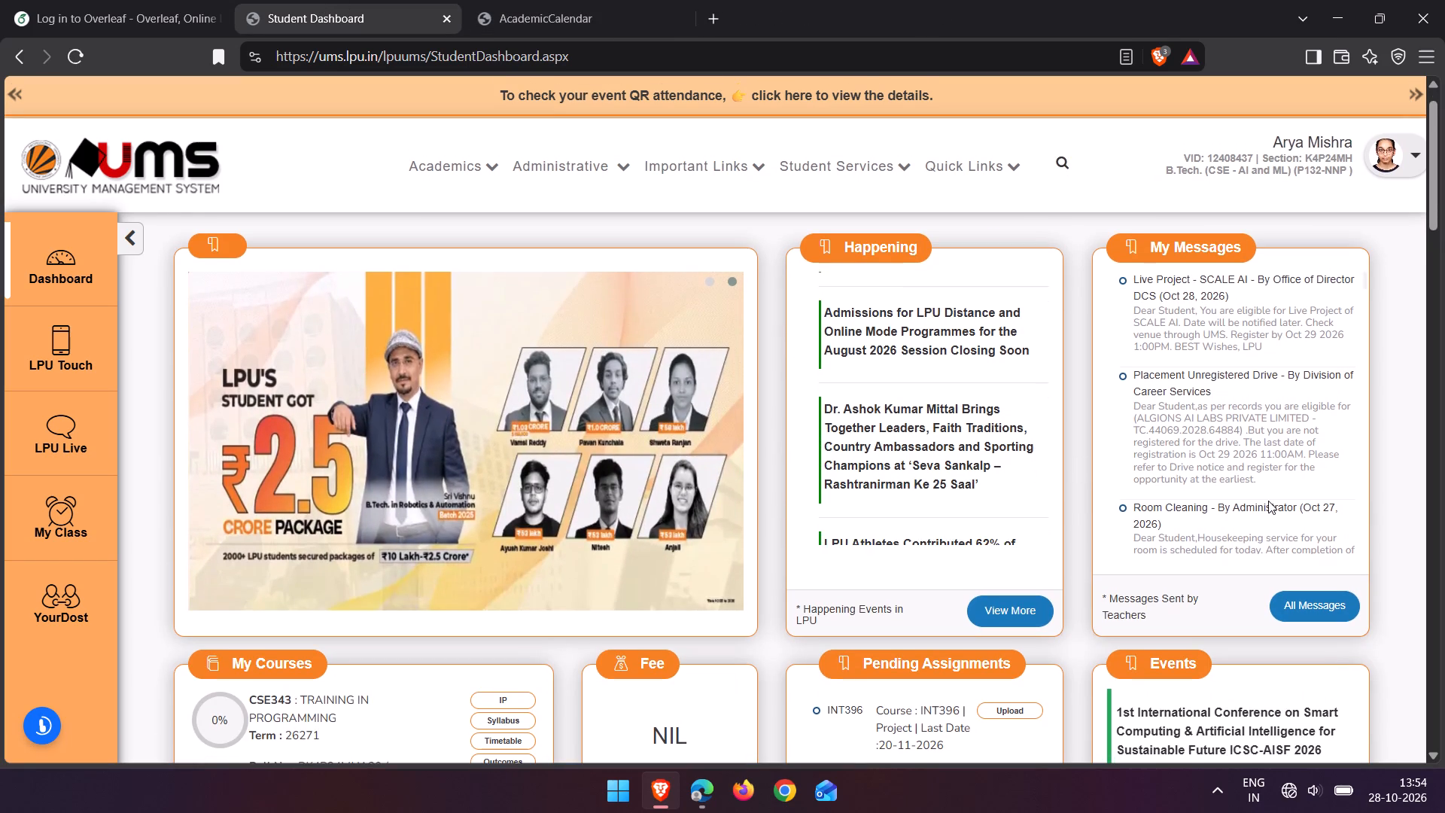
scroll(1268, 501, down, 3)
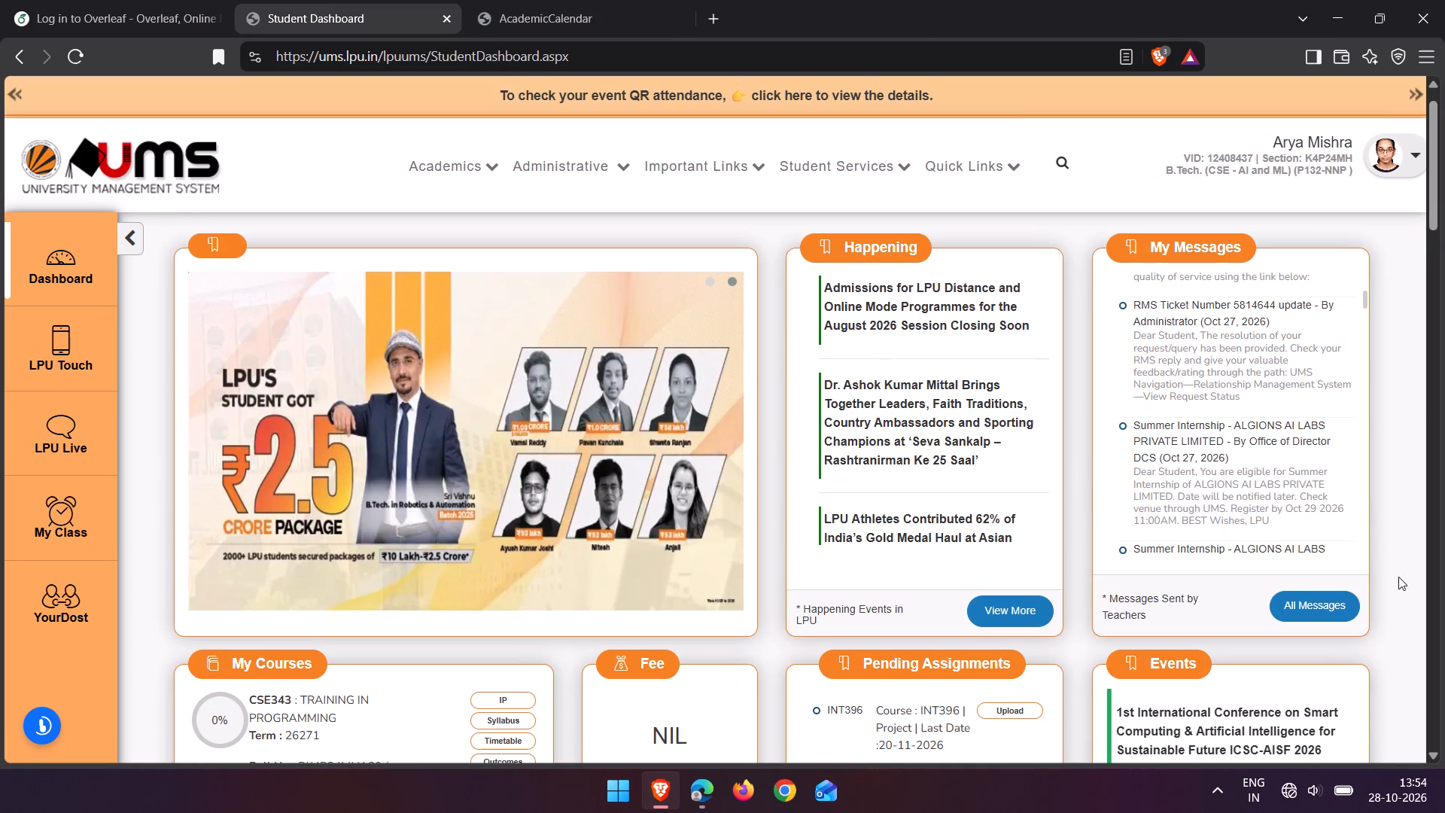
scroll(1397, 584, down, 3)
scroll(1397, 584, up, 1)
scroll(1422, 483, down, 1)
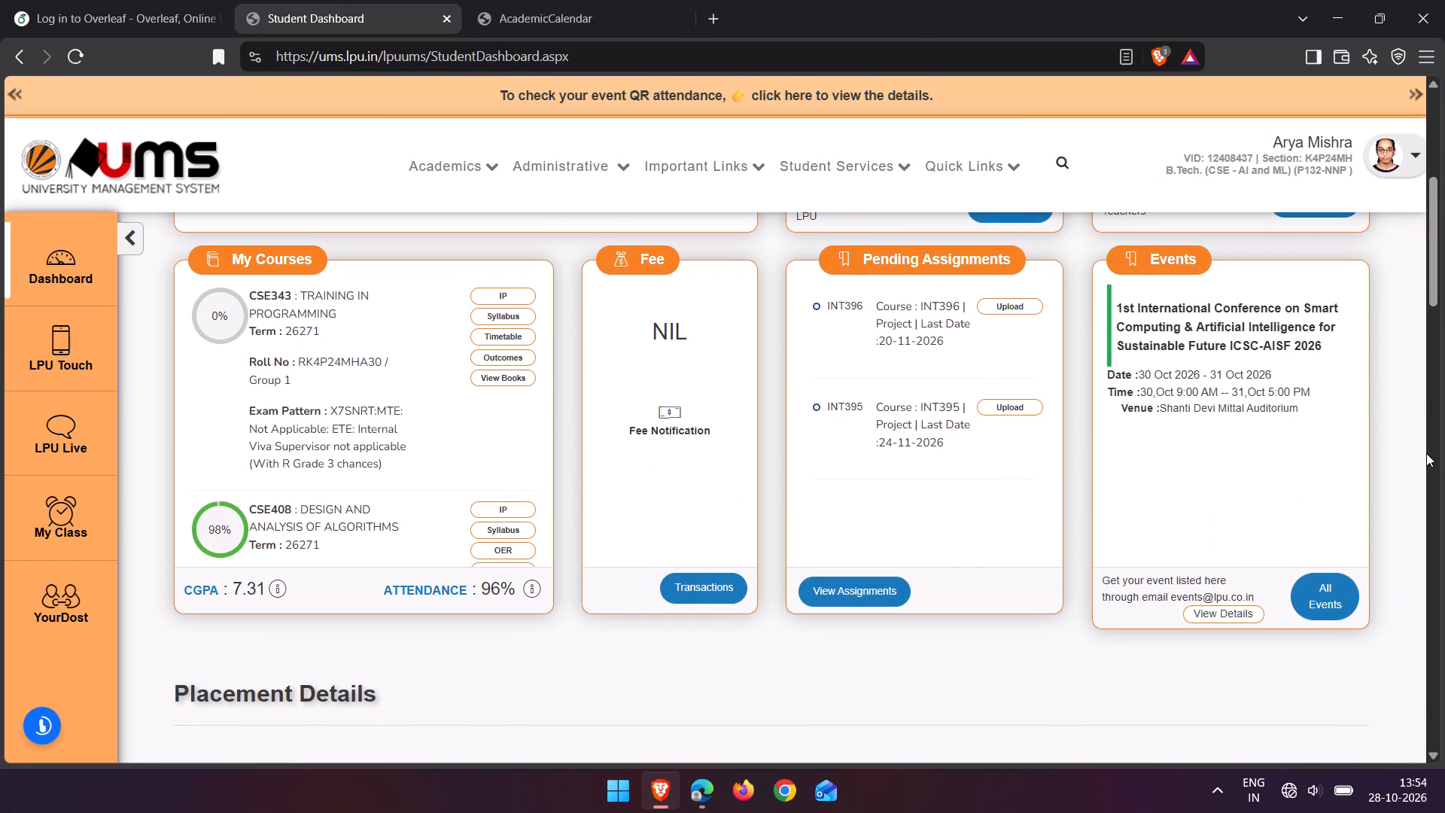
Read through the Academic announcements on the student dashboard, including the workshop and Ph.D. viva-voce notices.
scroll(1426, 453, down, 6)
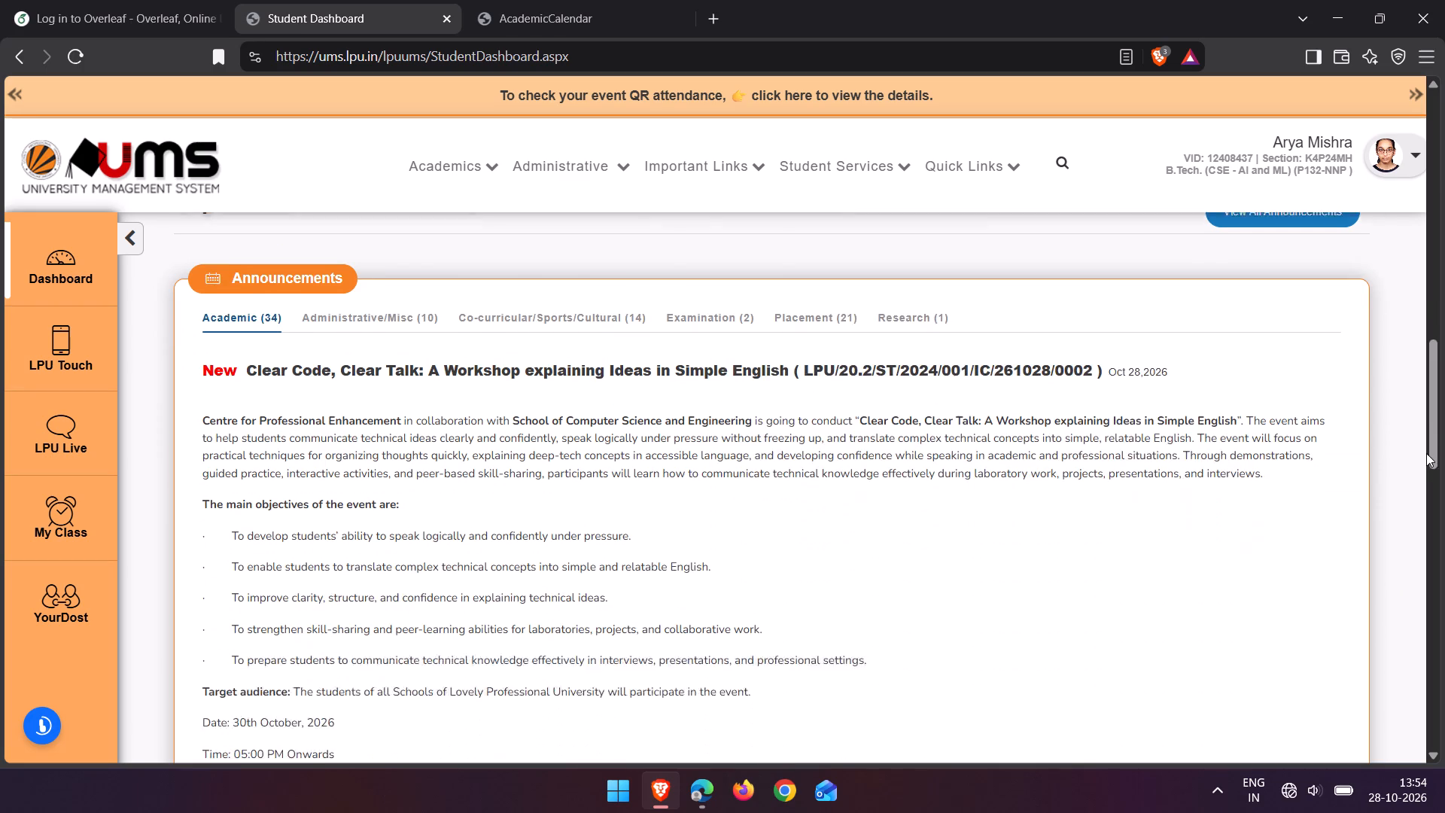
scroll(1426, 453, down, 1)
scroll(1097, 502, down, 3)
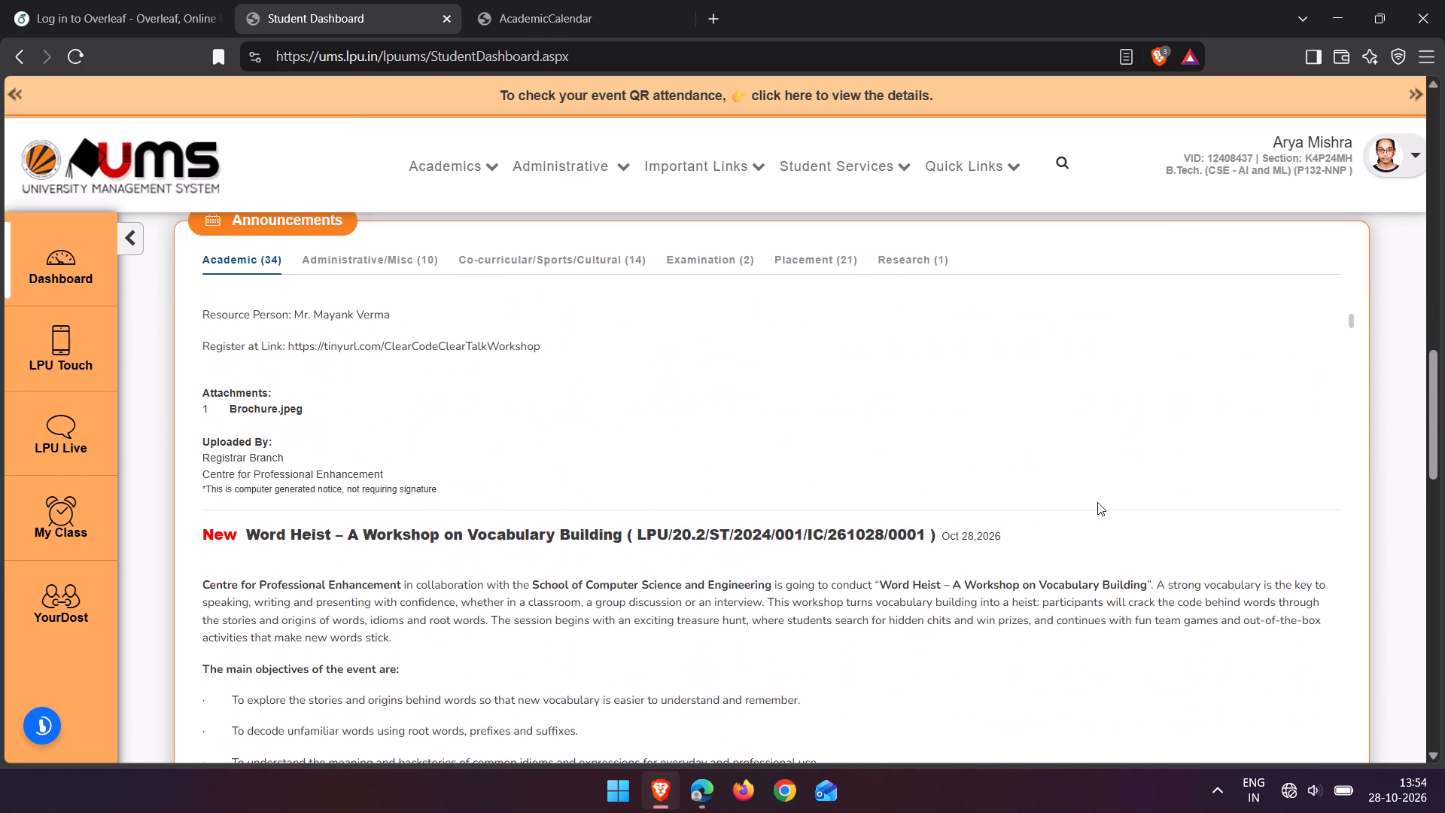
scroll(1097, 502, down, 2)
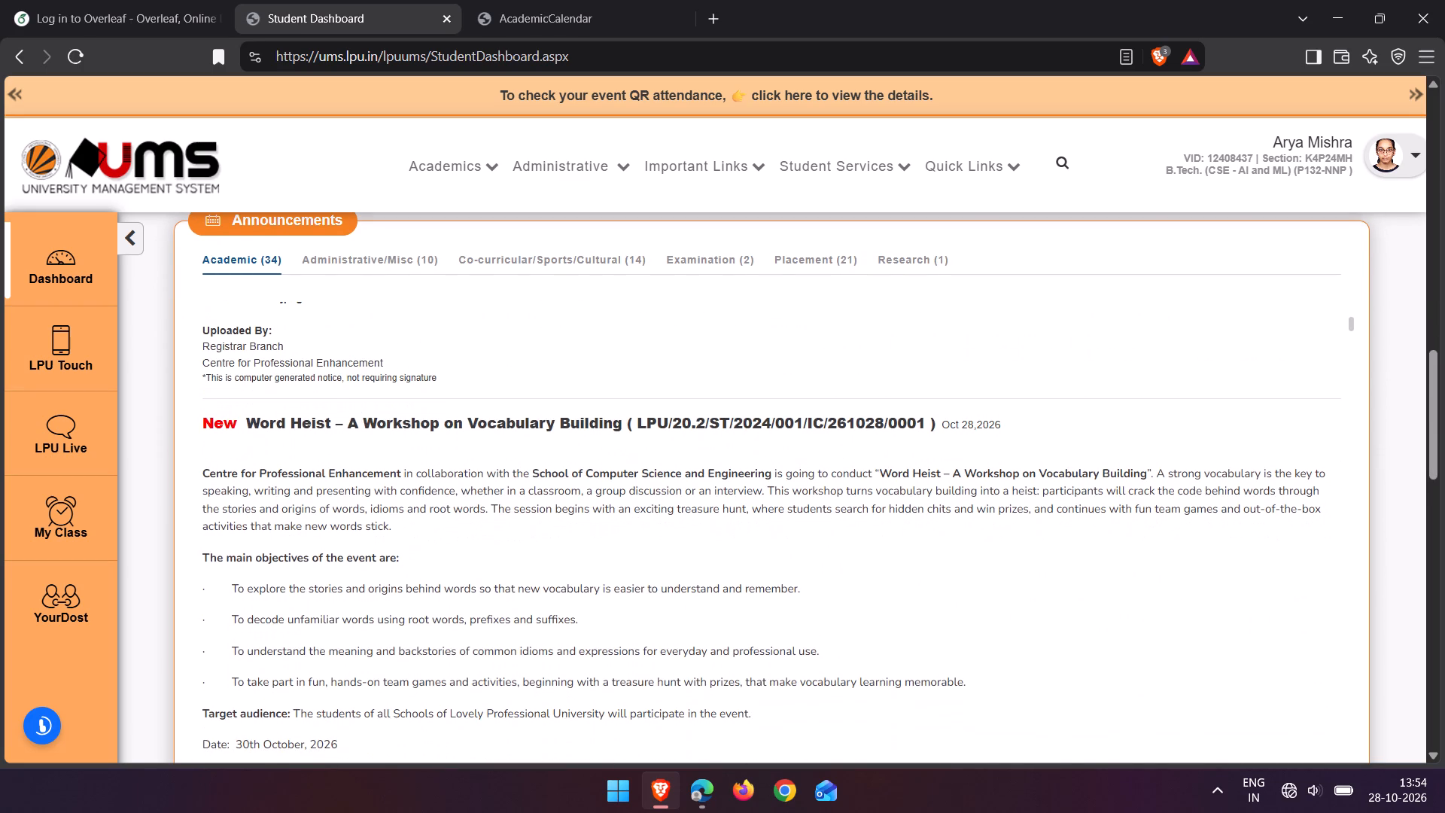
scroll(1097, 502, down, 6)
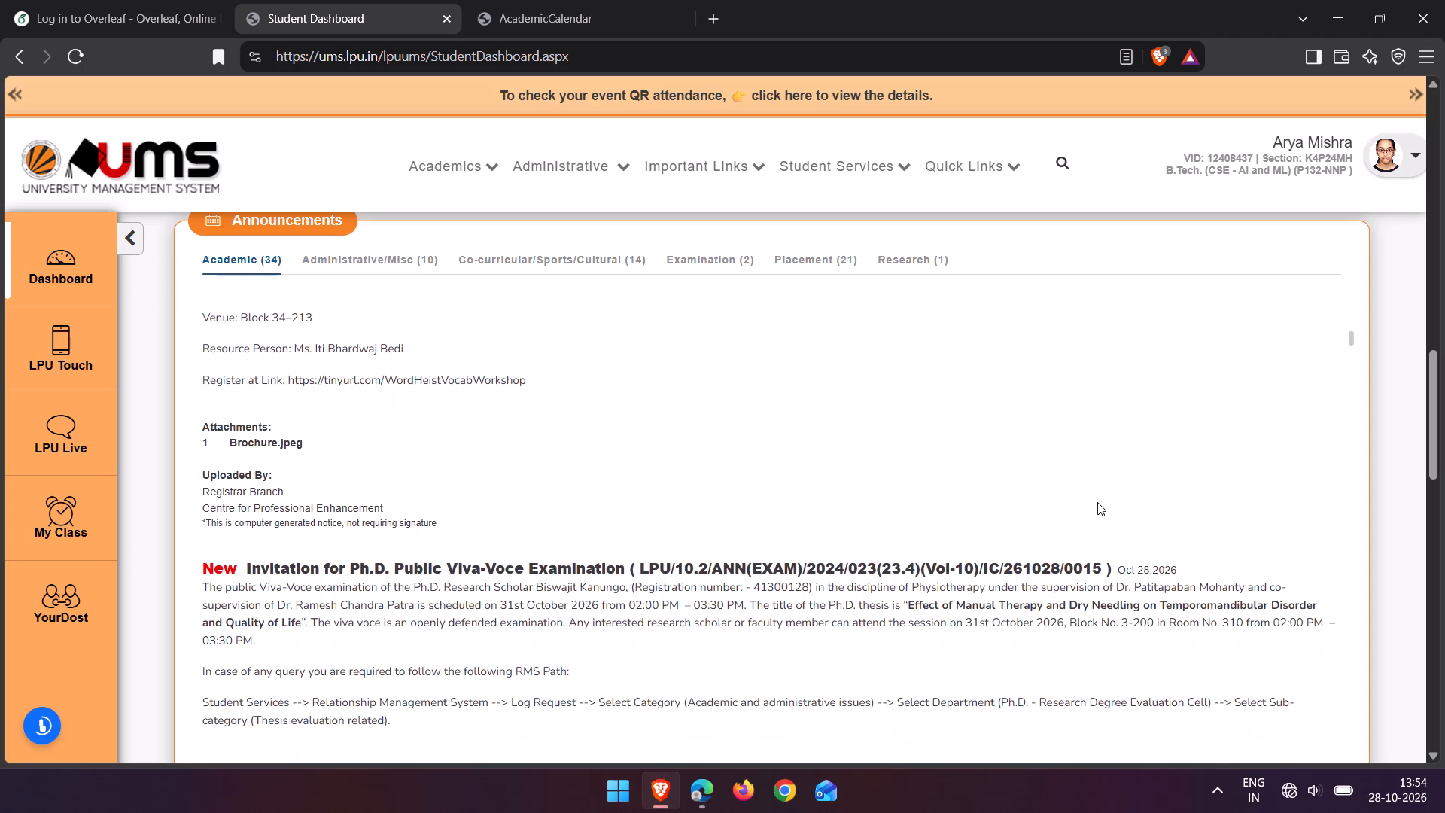
scroll(1097, 502, down, 4)
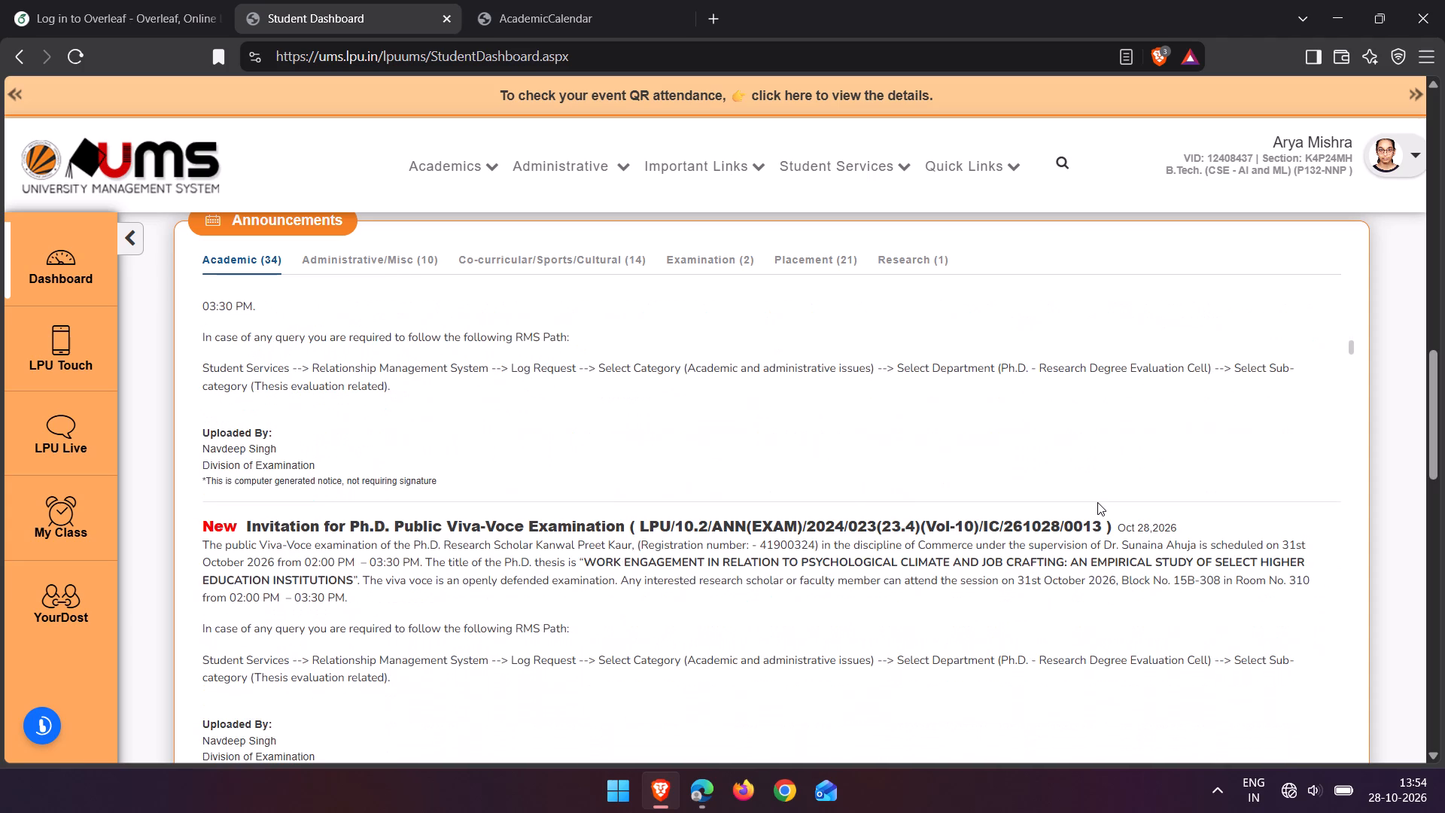
scroll(1097, 502, down, 4)
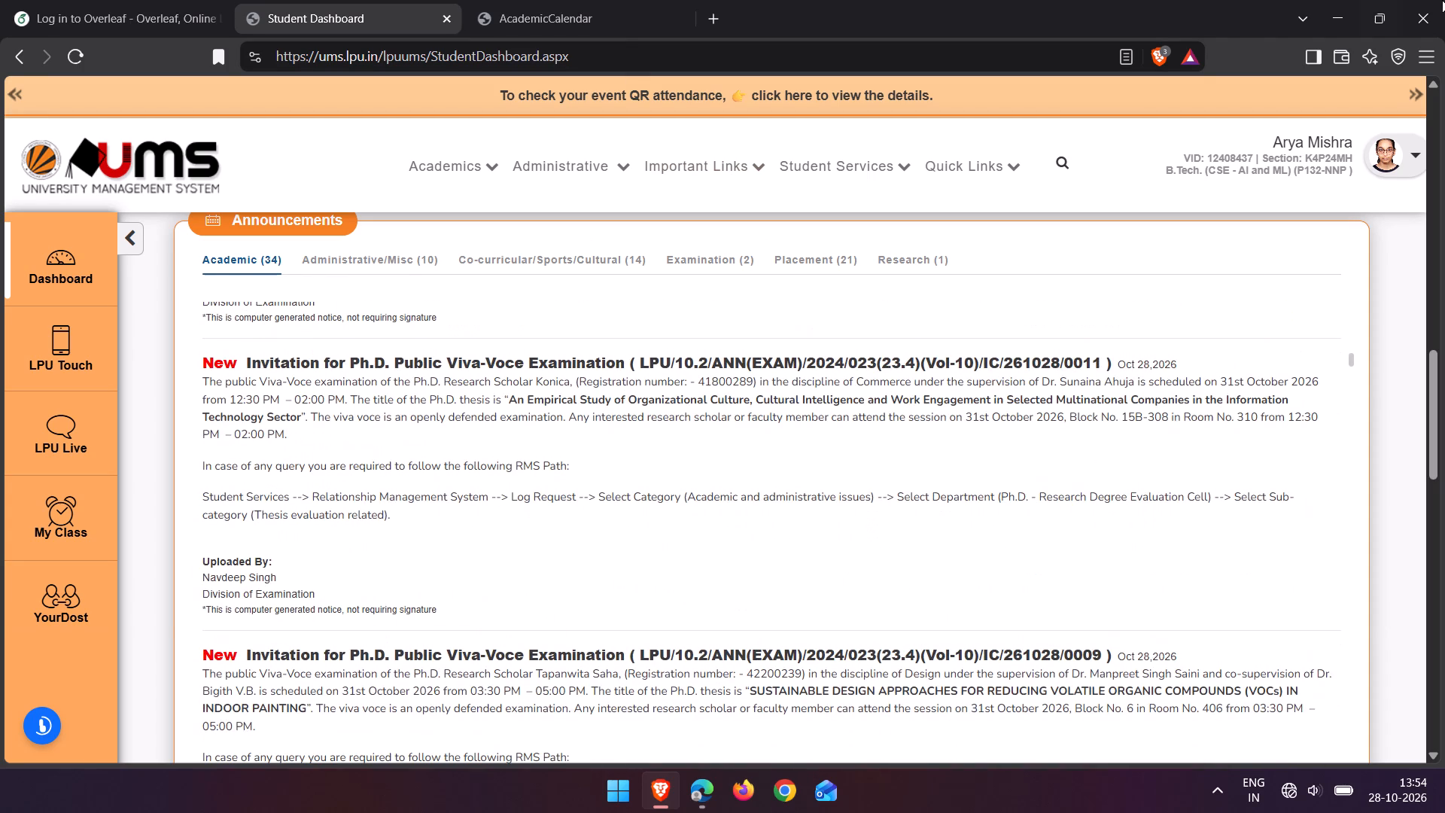
Switch to the resume PDF in Microsoft Edge and look over it from the education section up to the heading.
click(1345, 11)
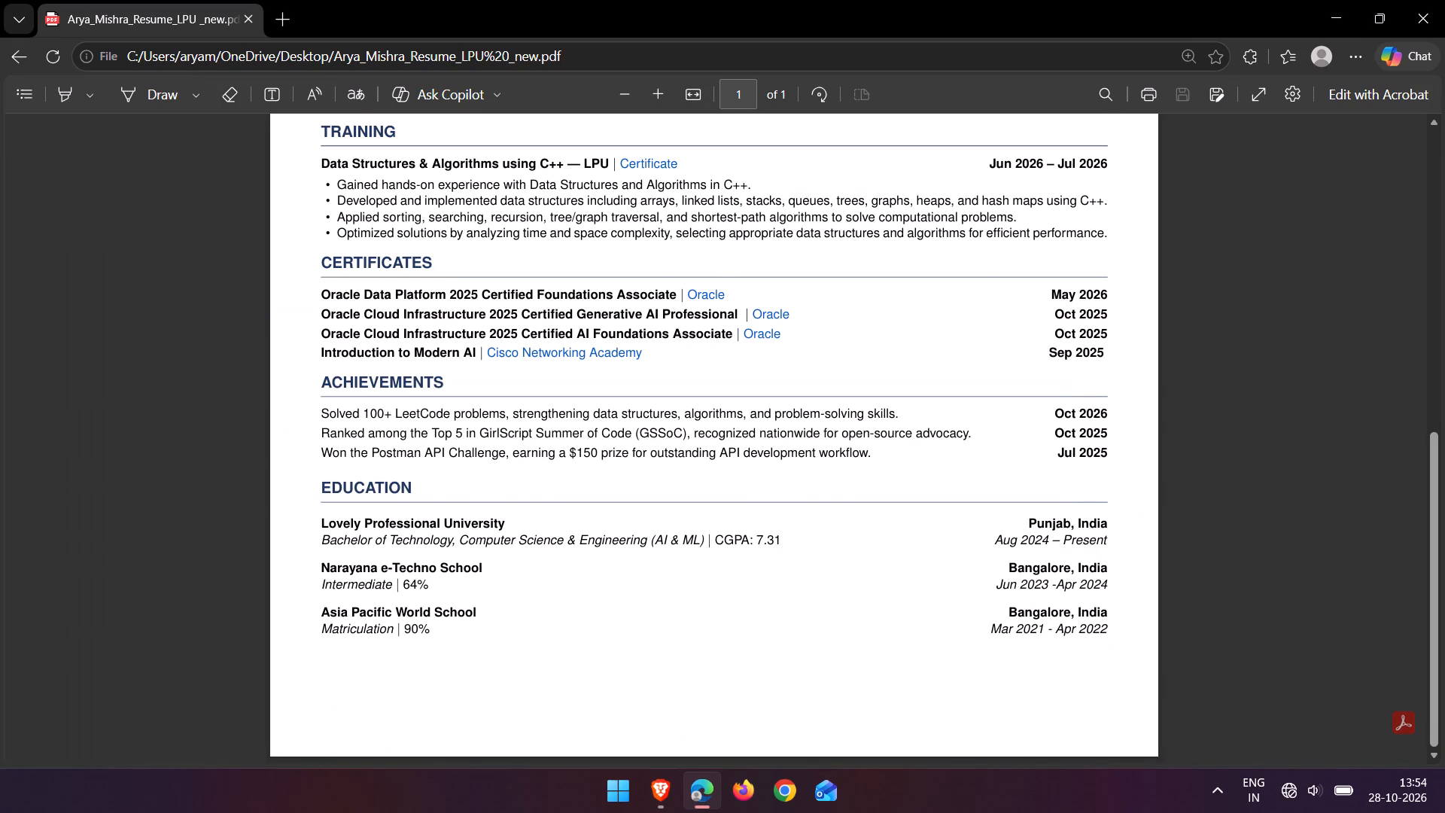
scroll(840, 423, up, 2)
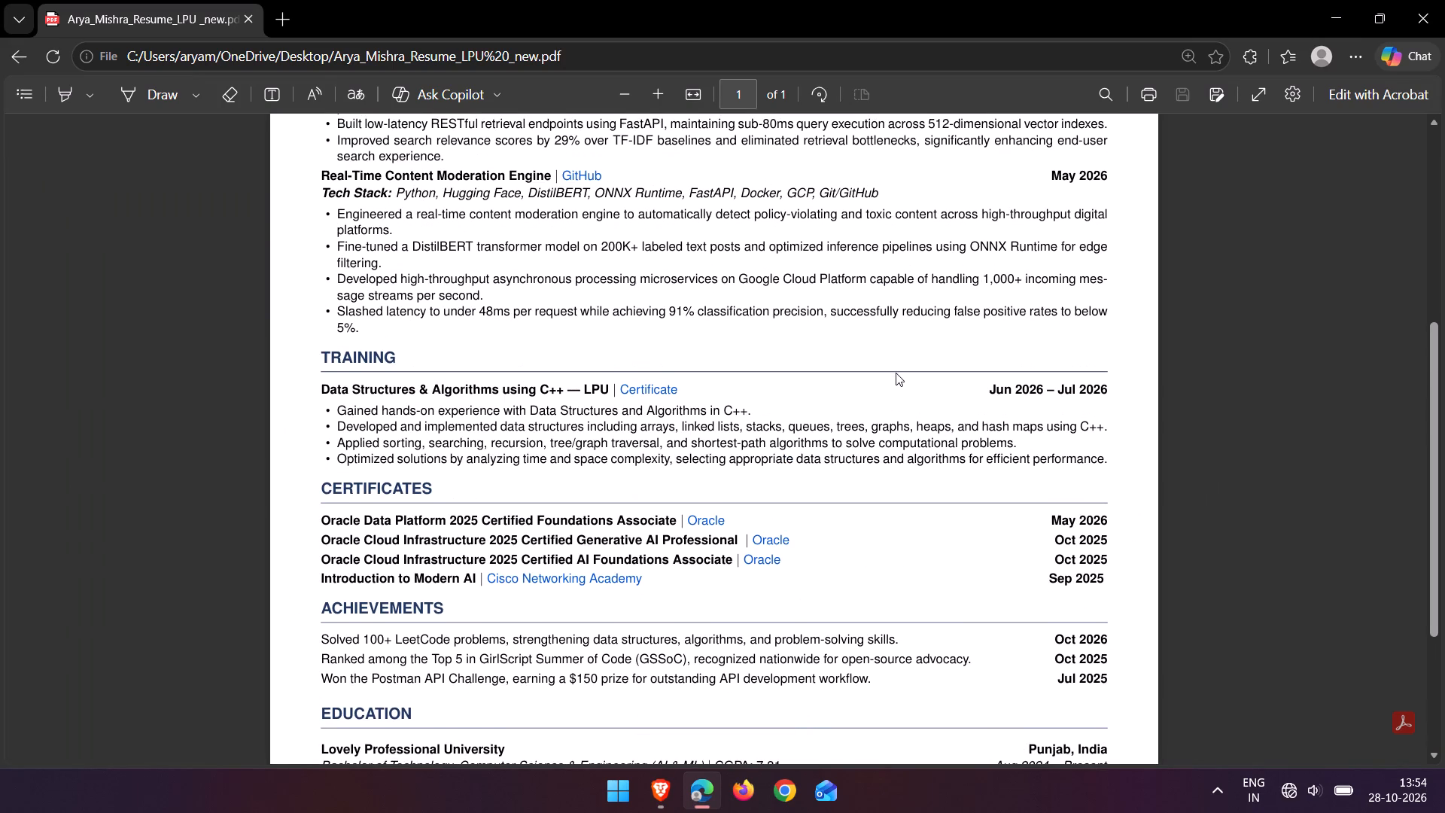
scroll(896, 370, up, 5)
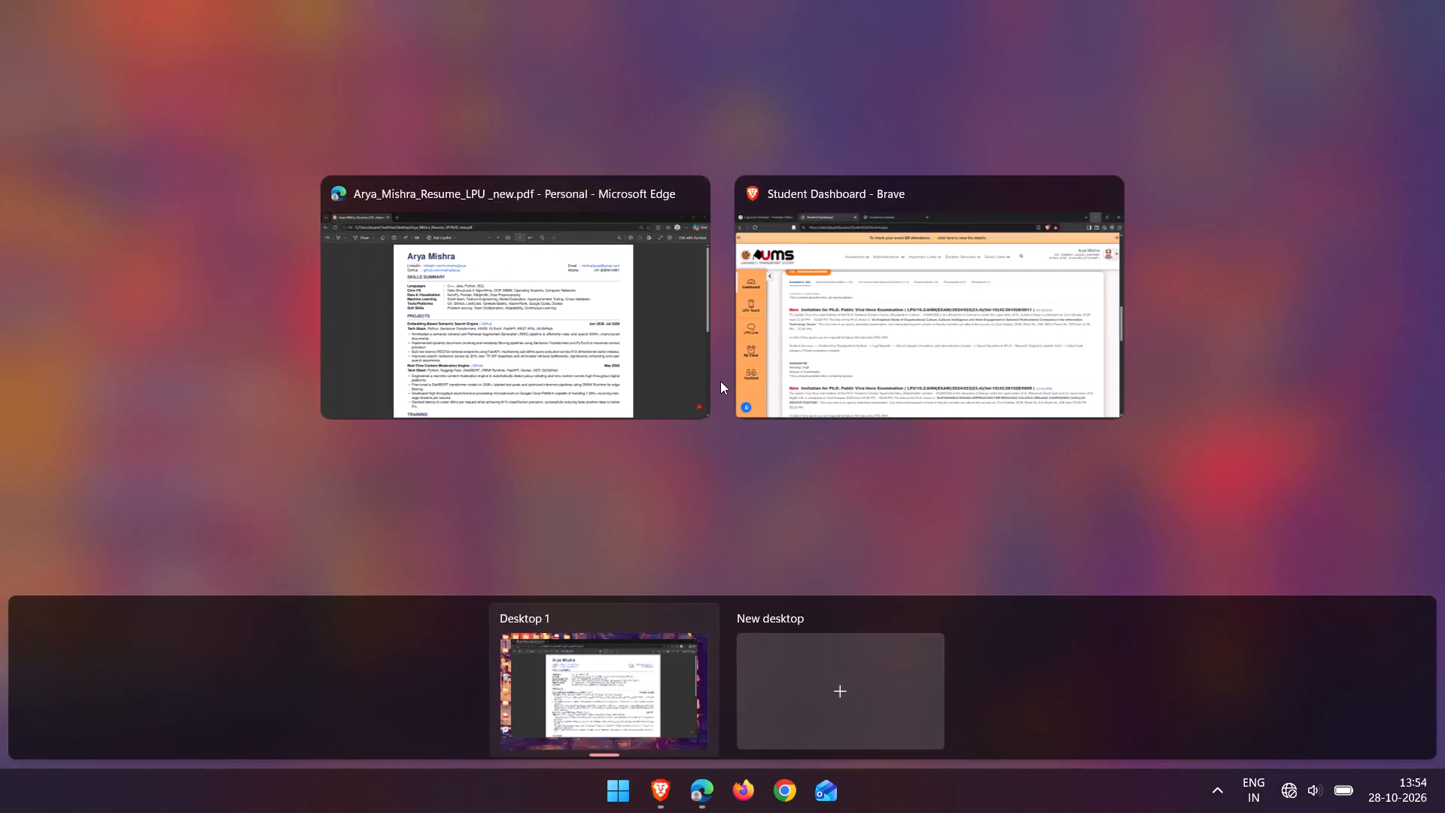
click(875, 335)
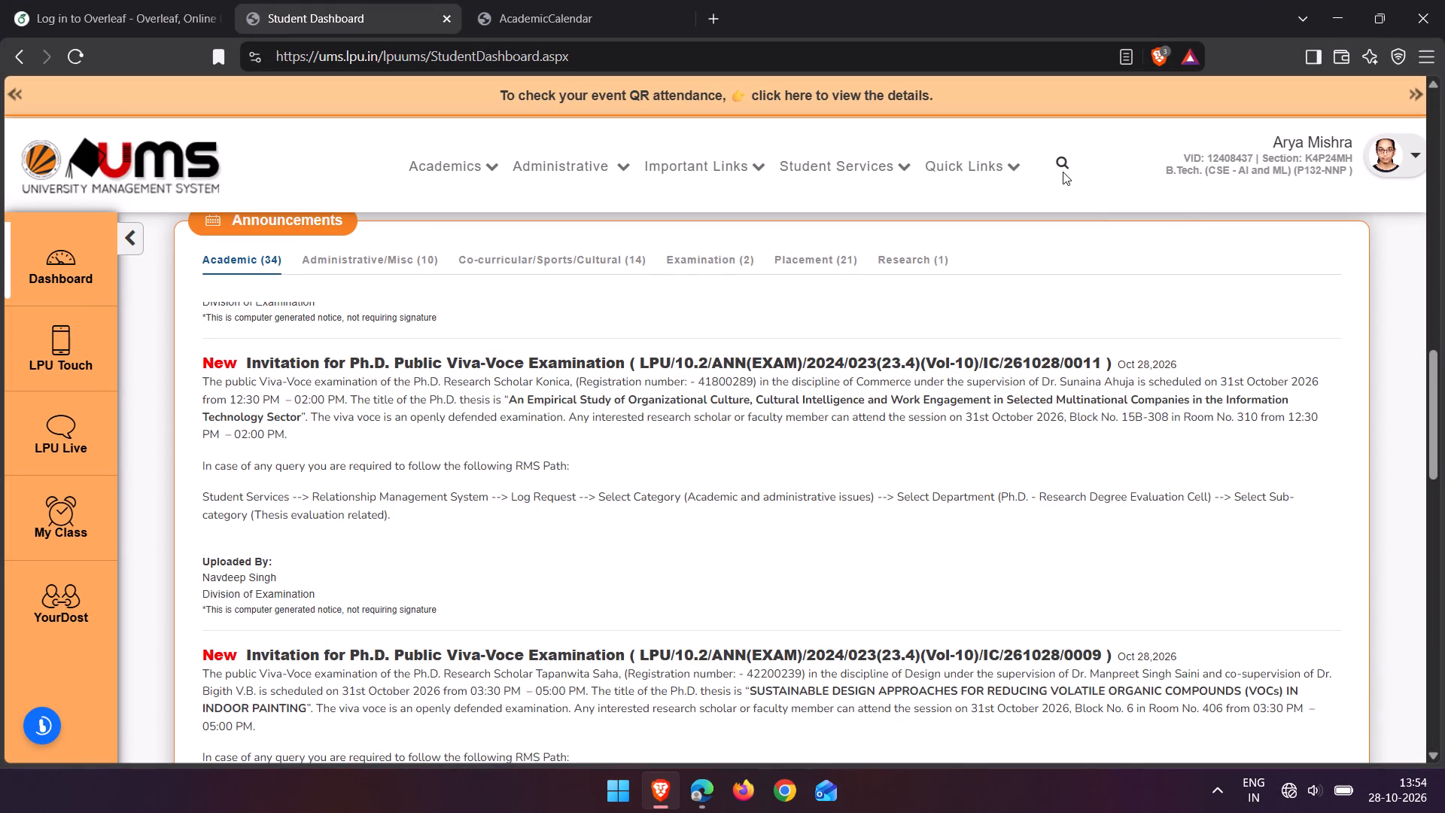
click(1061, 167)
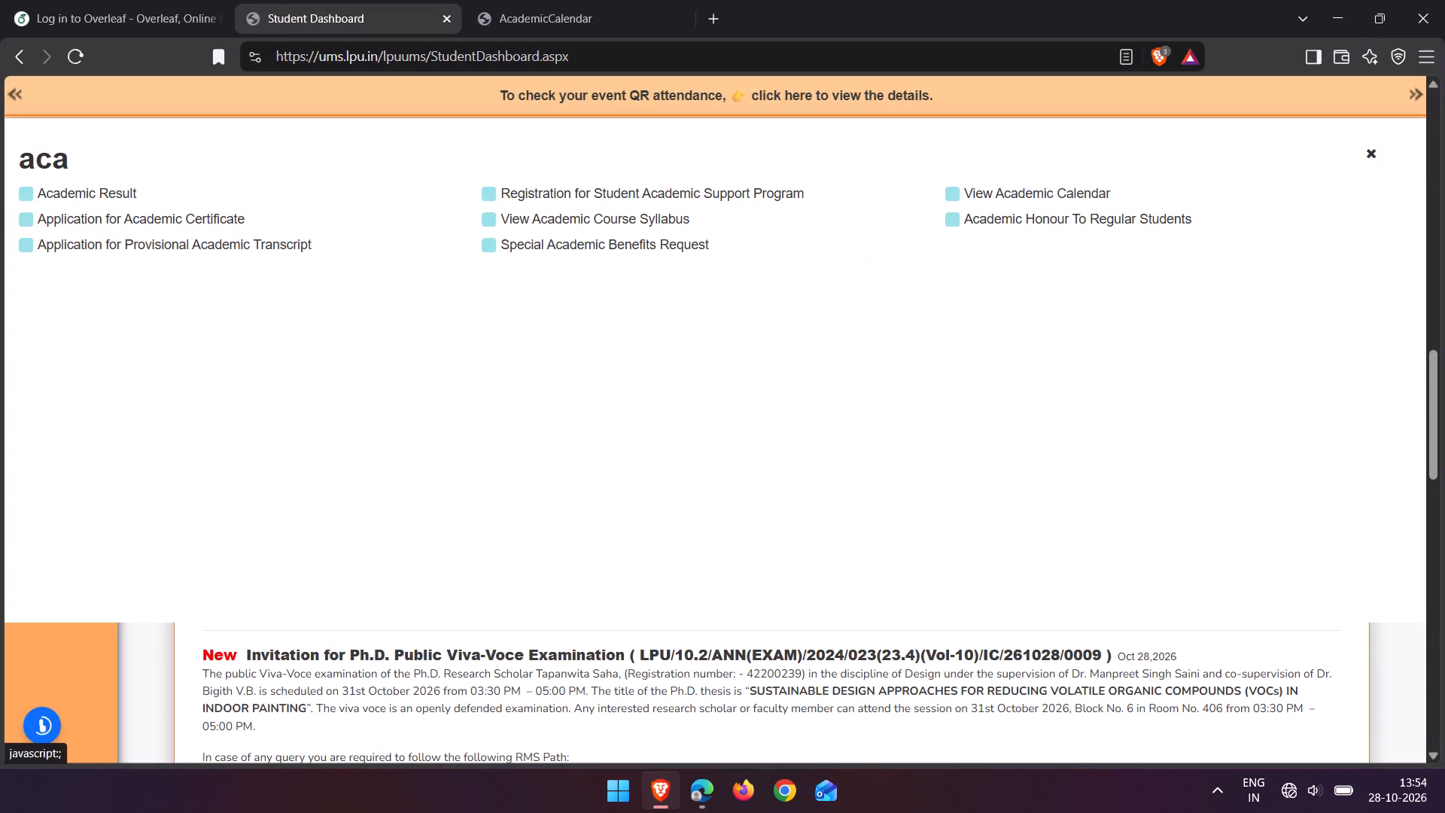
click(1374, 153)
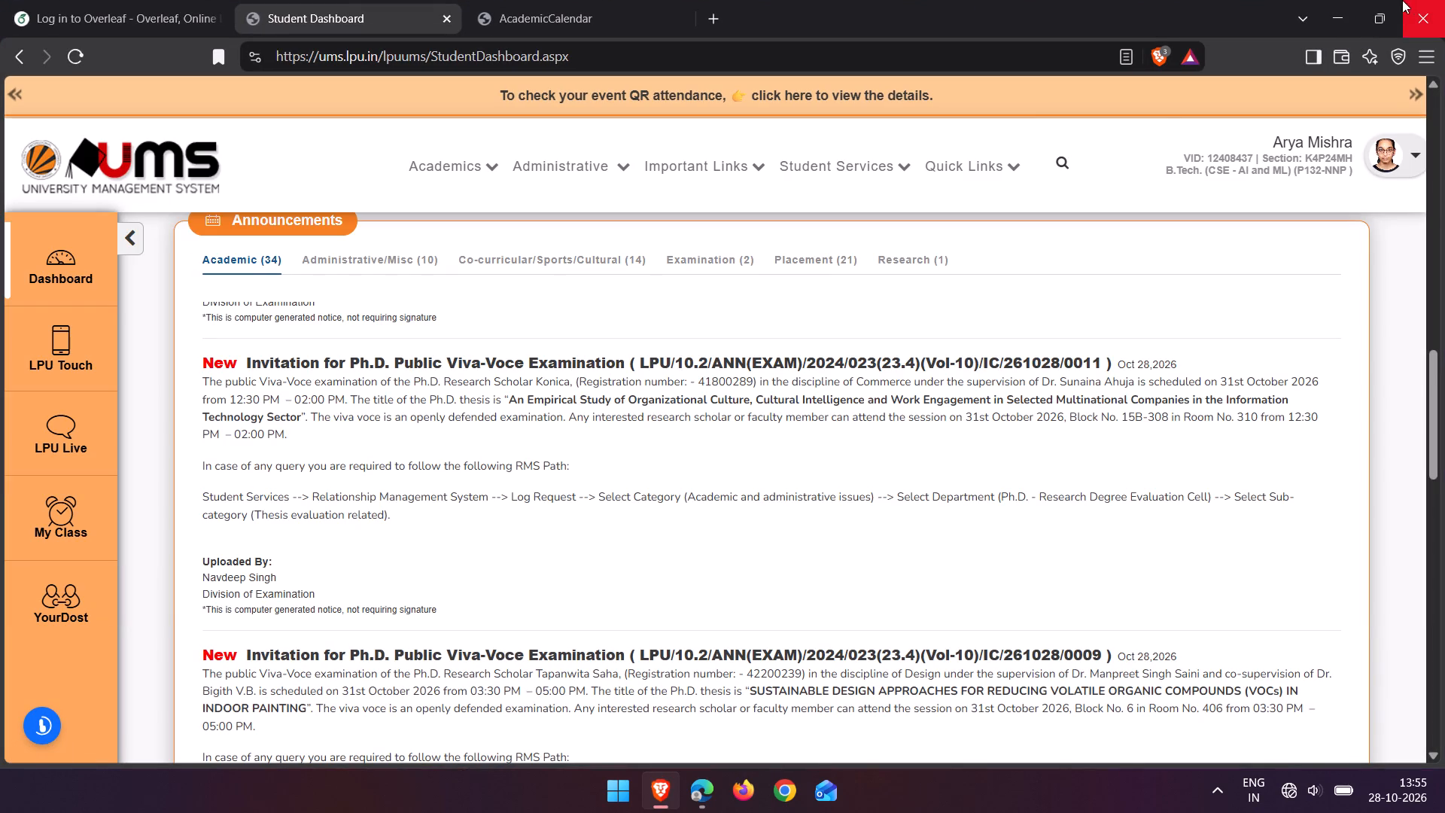
Return to the resume PDF in Microsoft Edge and review its skills, projects, training, certificates, achievements and education sections.
click(1332, 0)
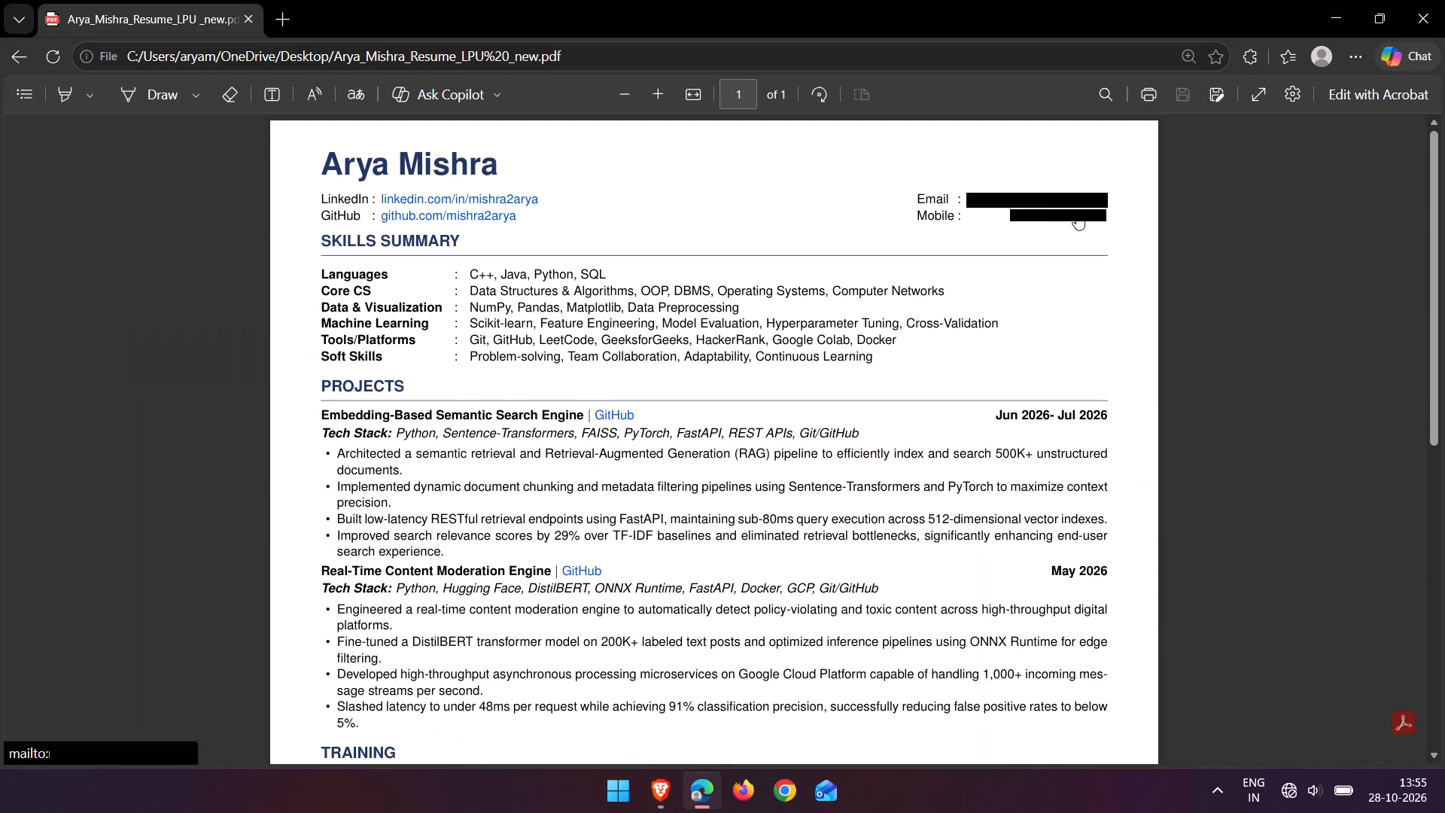
scroll(865, 485, down, 8)
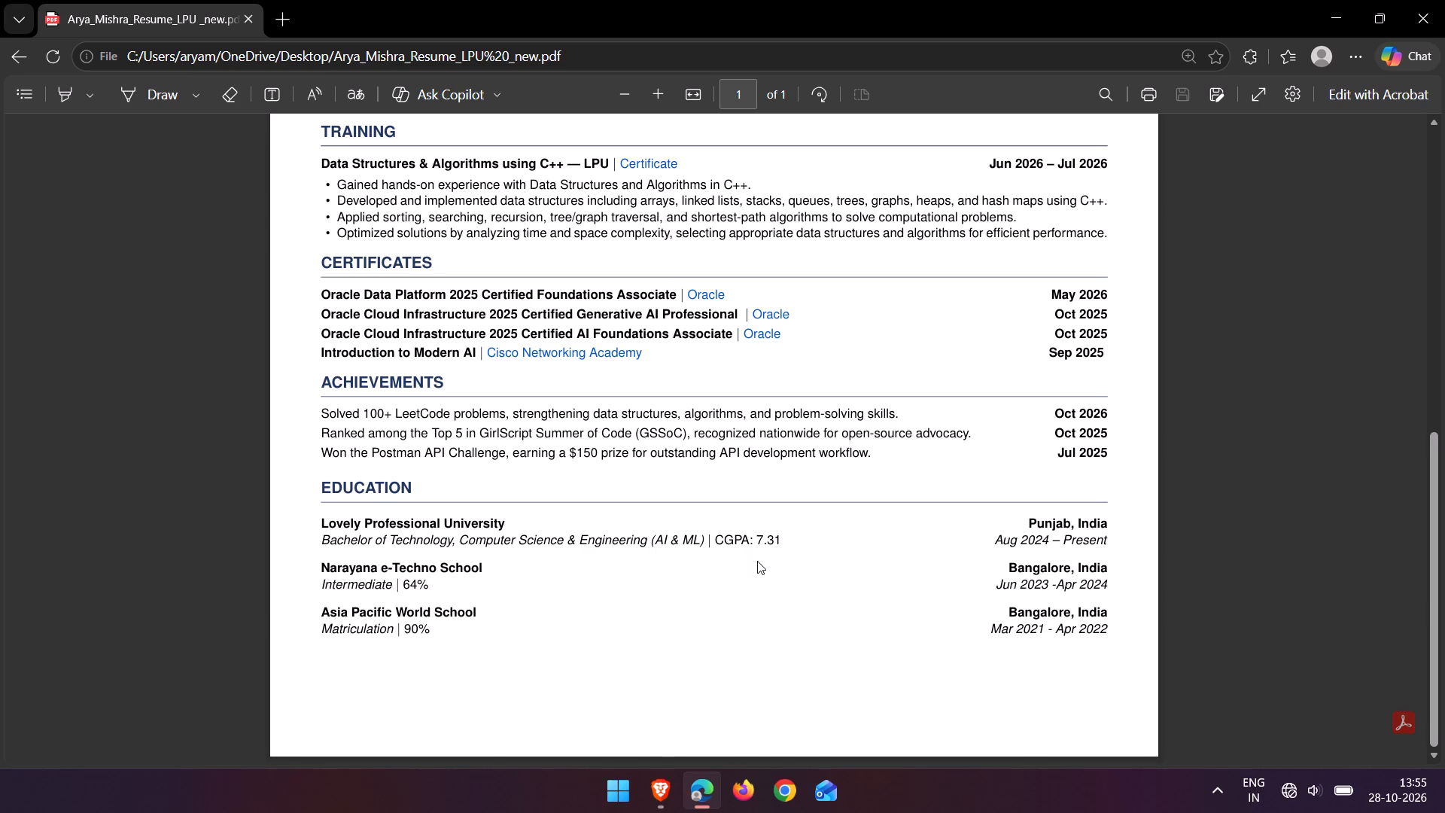
scroll(757, 561, up, 6)
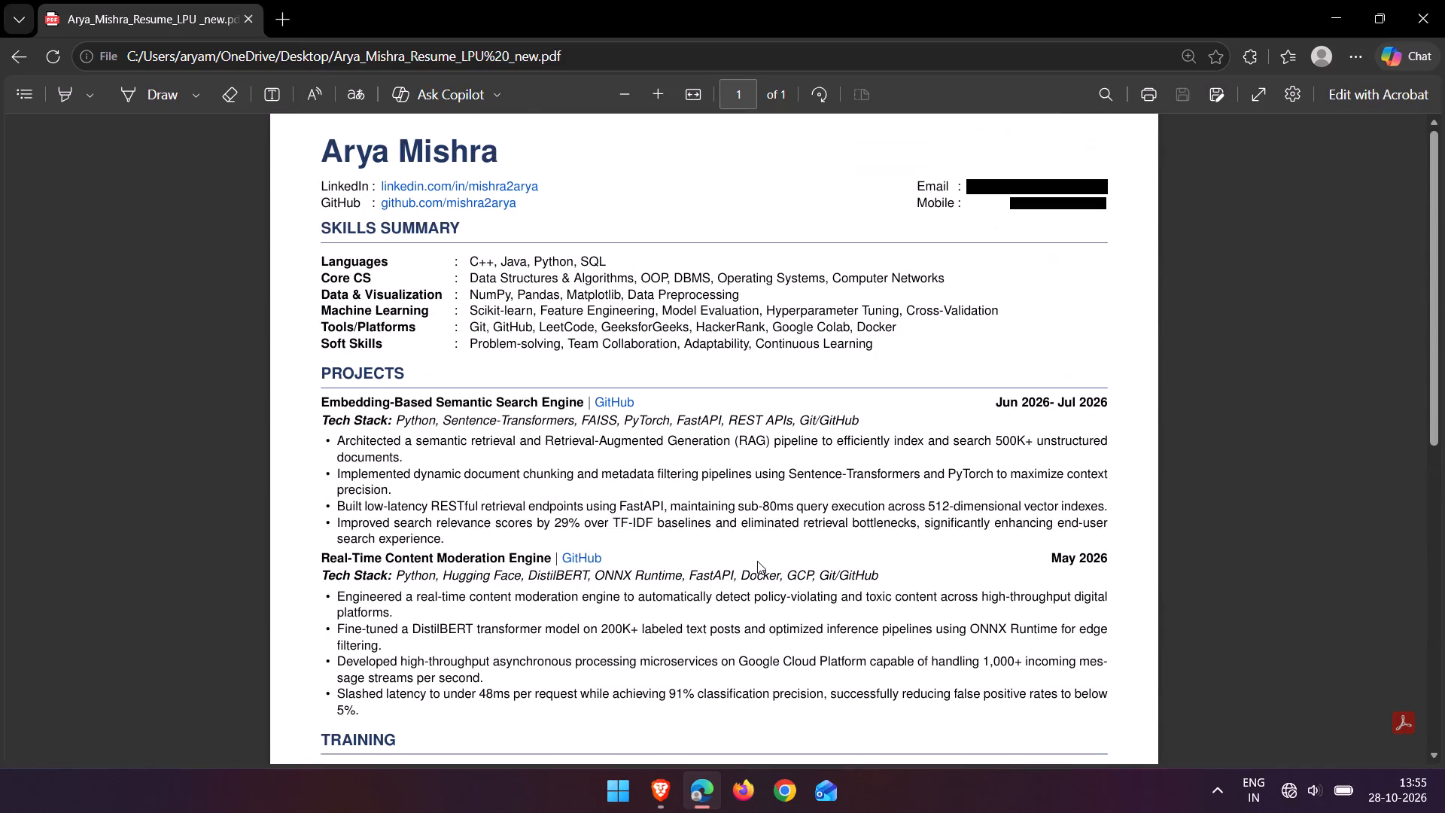
scroll(757, 561, down, 5)
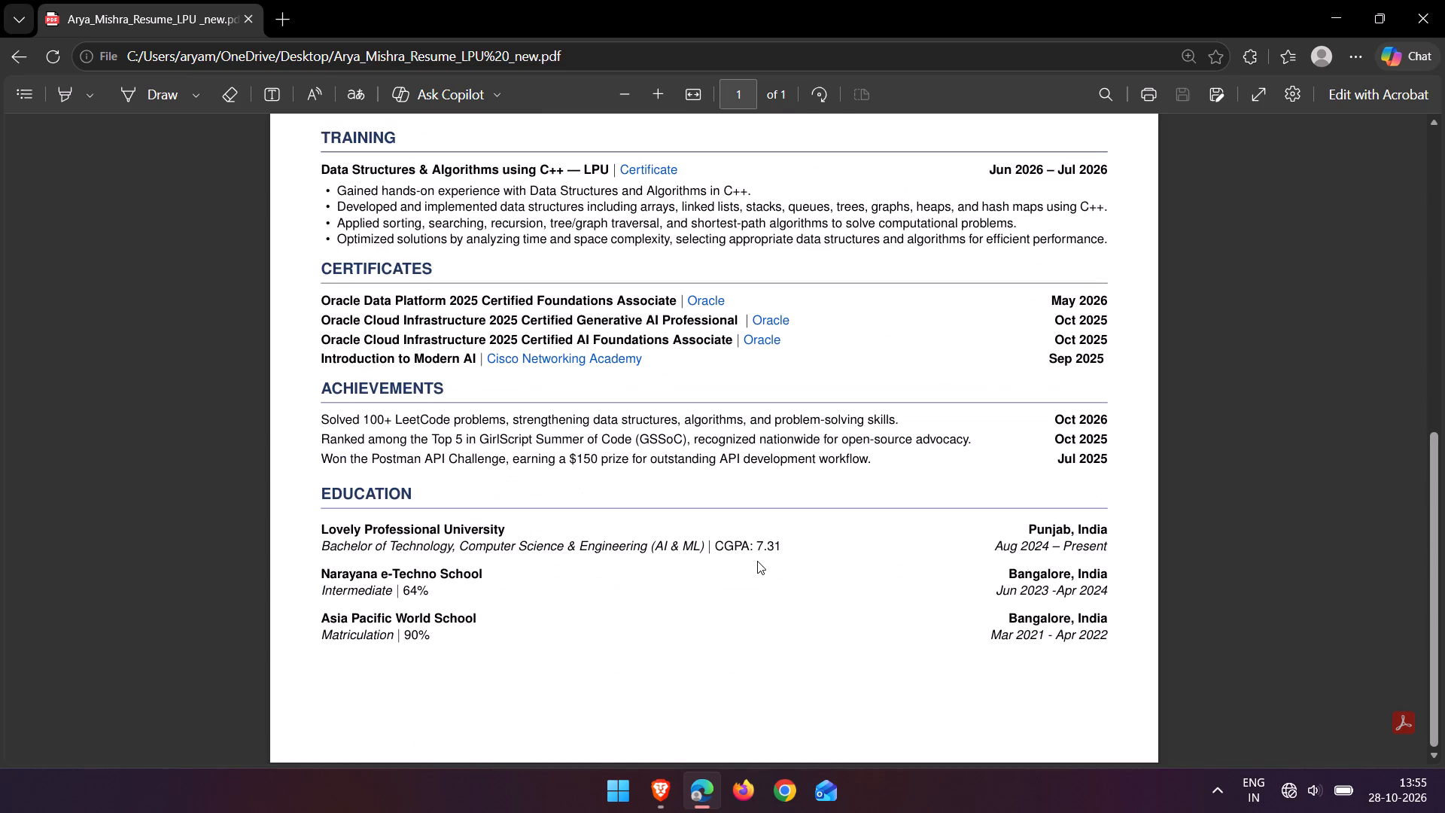
click(757, 561)
scroll(757, 561, up, 1)
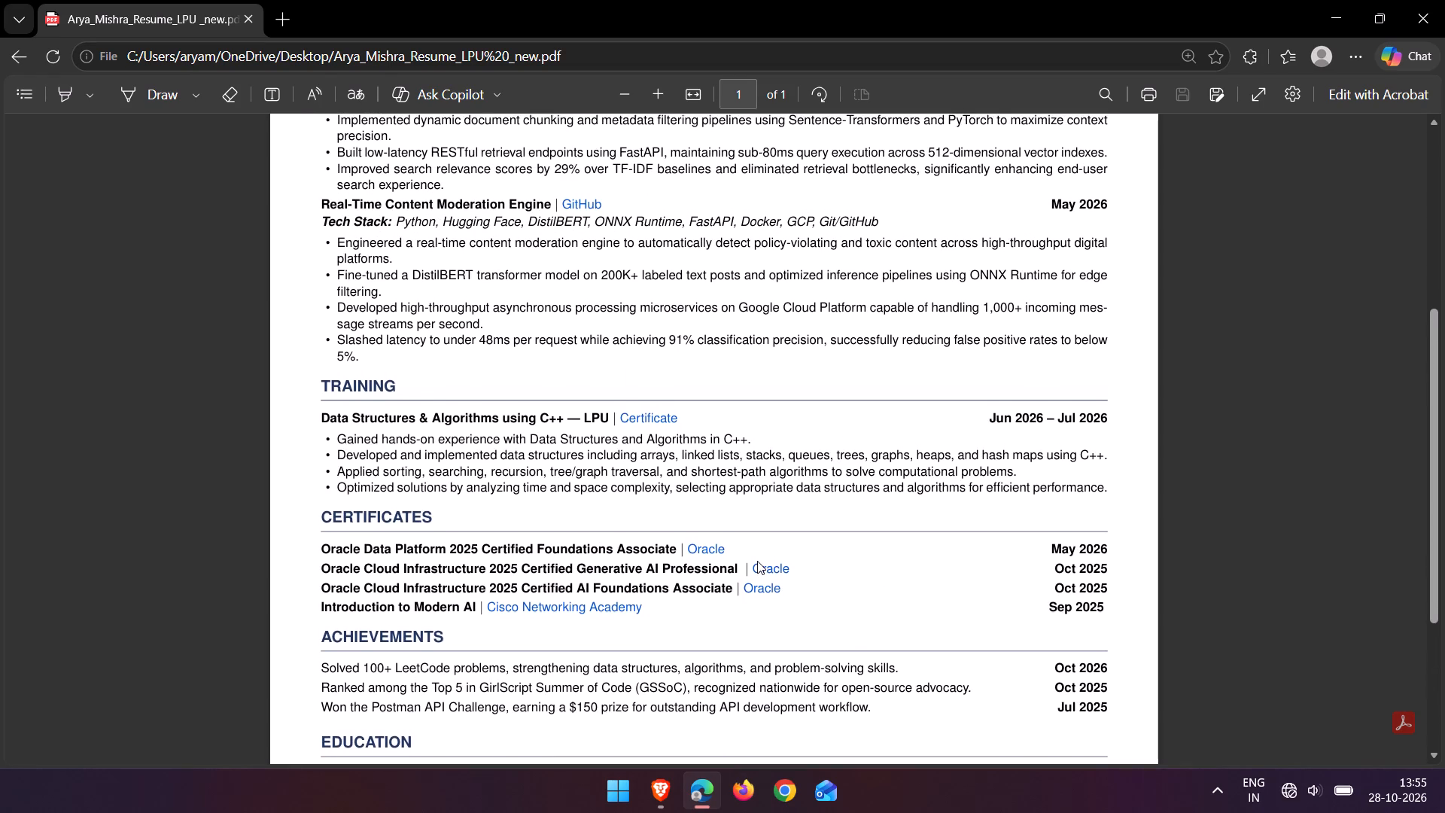
scroll(757, 561, up, 4)
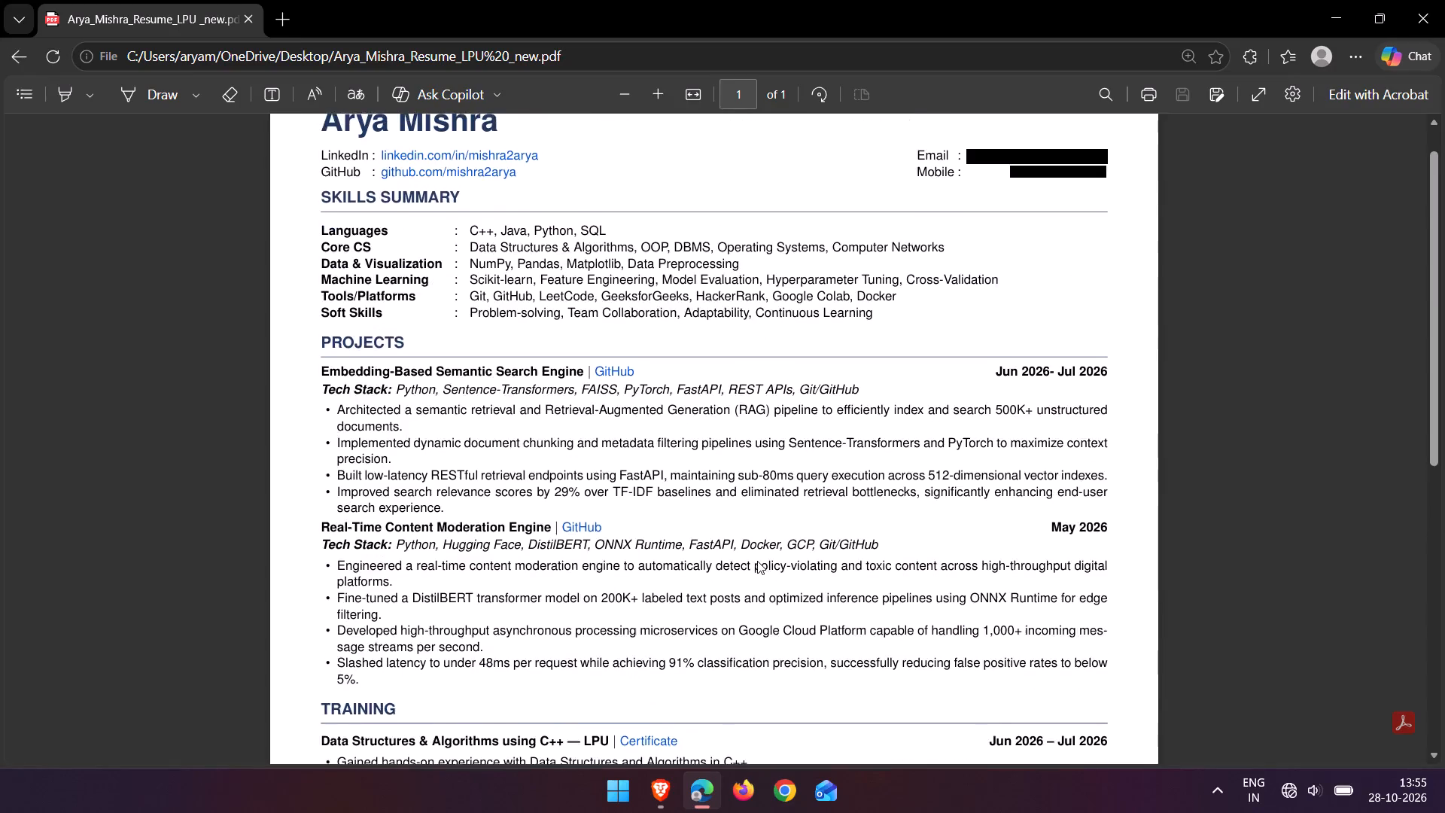
scroll(757, 561, up, 2)
scroll(757, 561, down, 8)
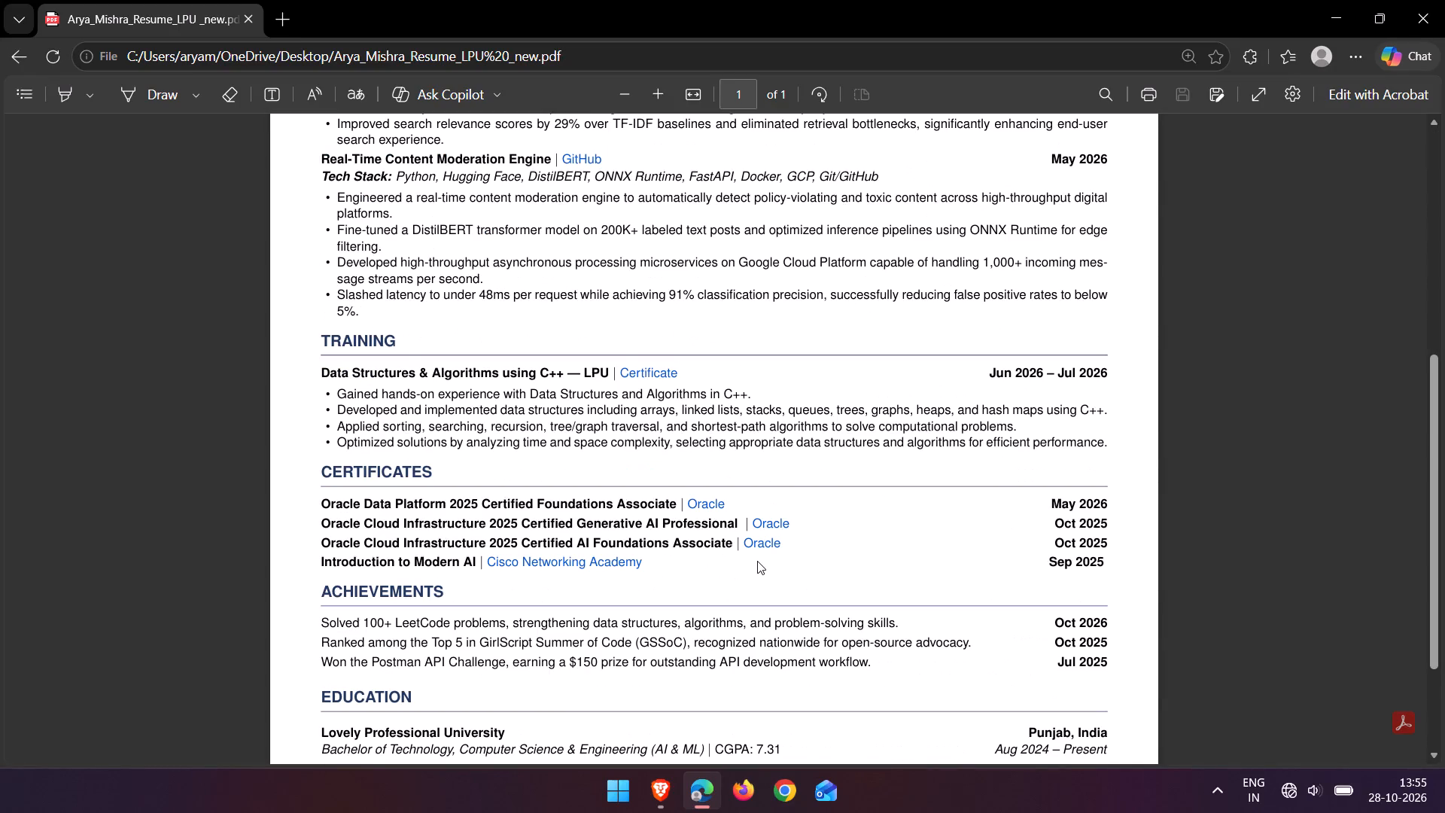
scroll(757, 561, up, 2)
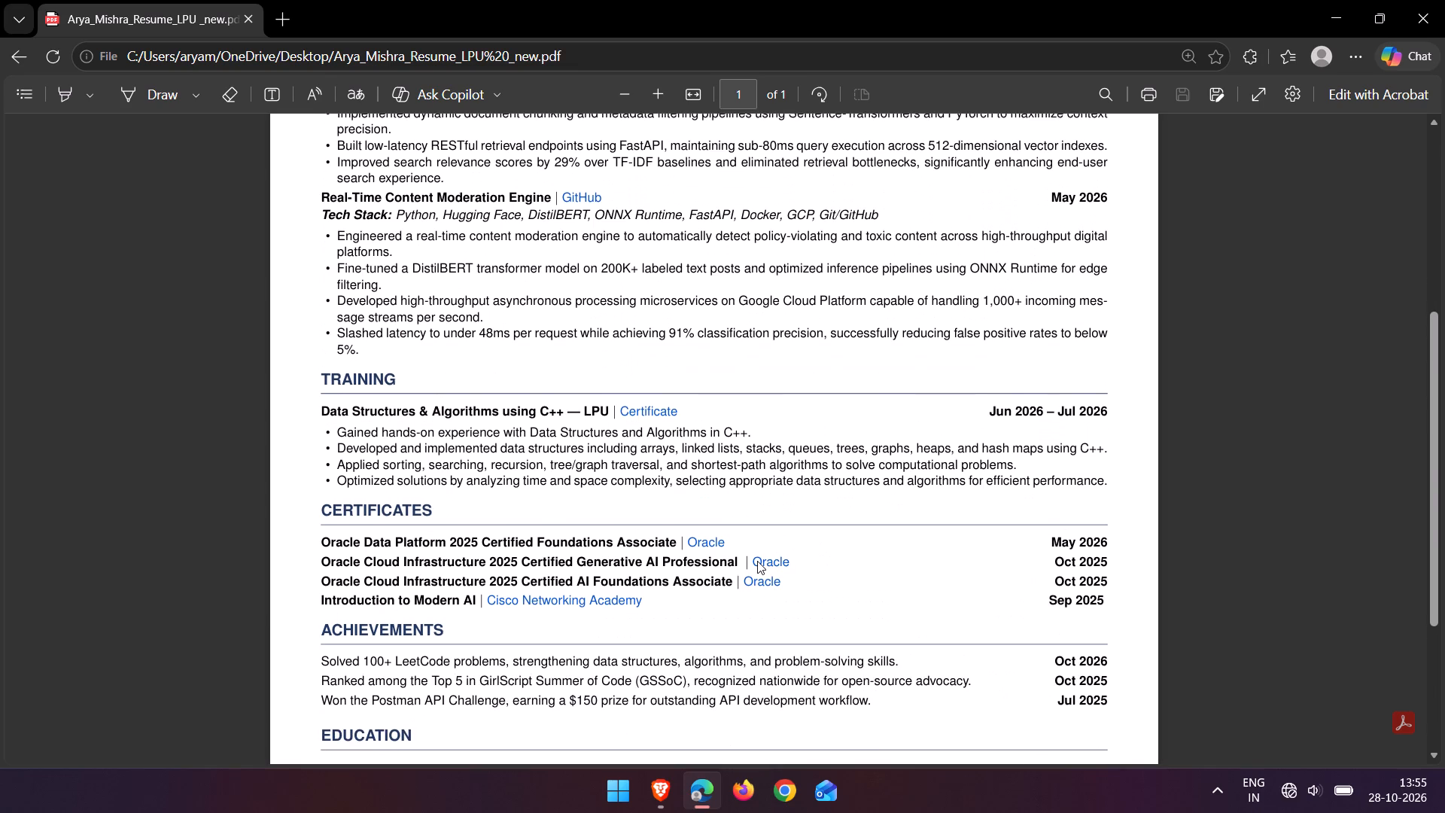
Reread the resume PDF from the skills summary and projects through training, certificates, achievements and education.
scroll(757, 561, up, 1)
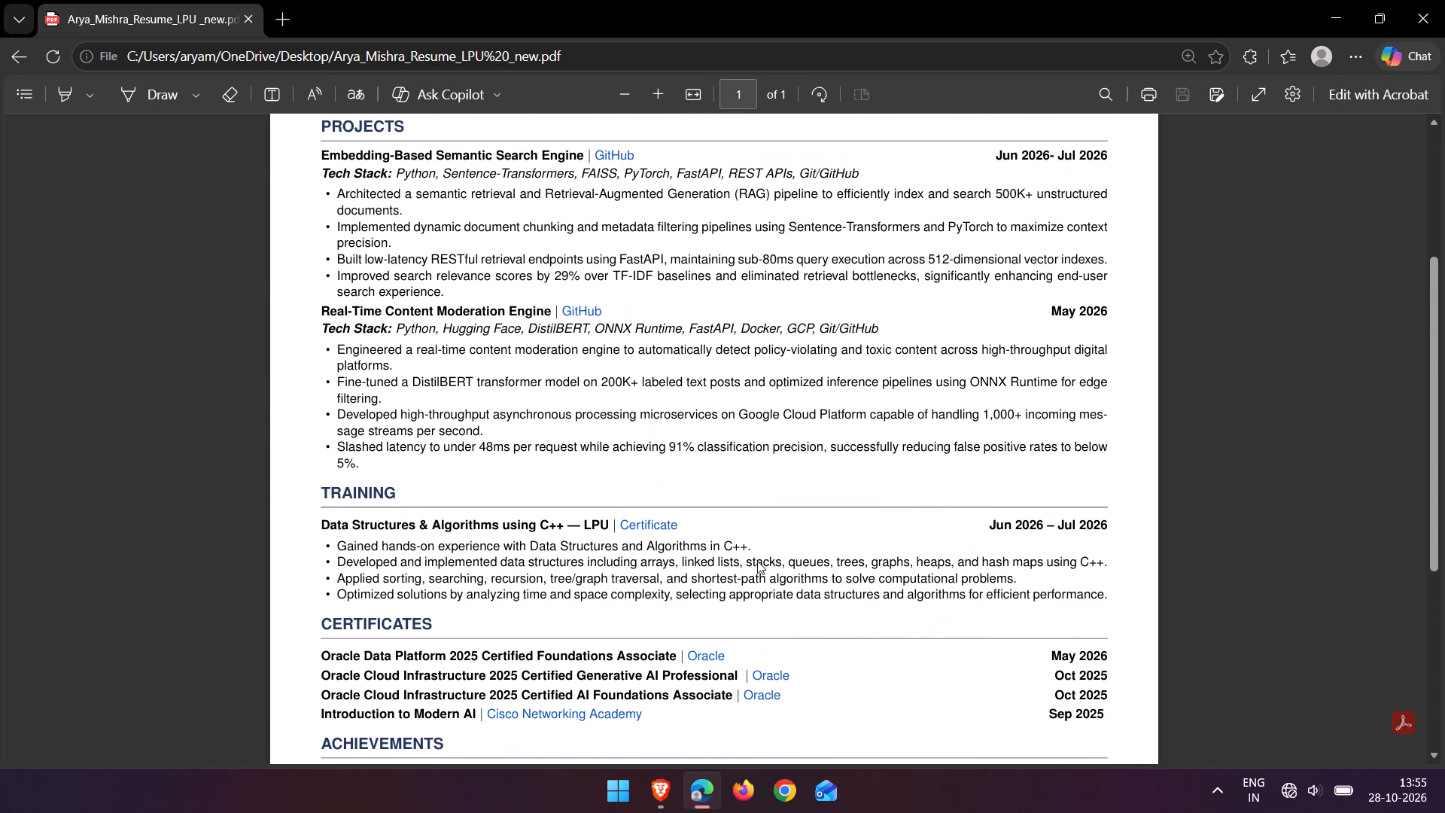
scroll(757, 561, up, 5)
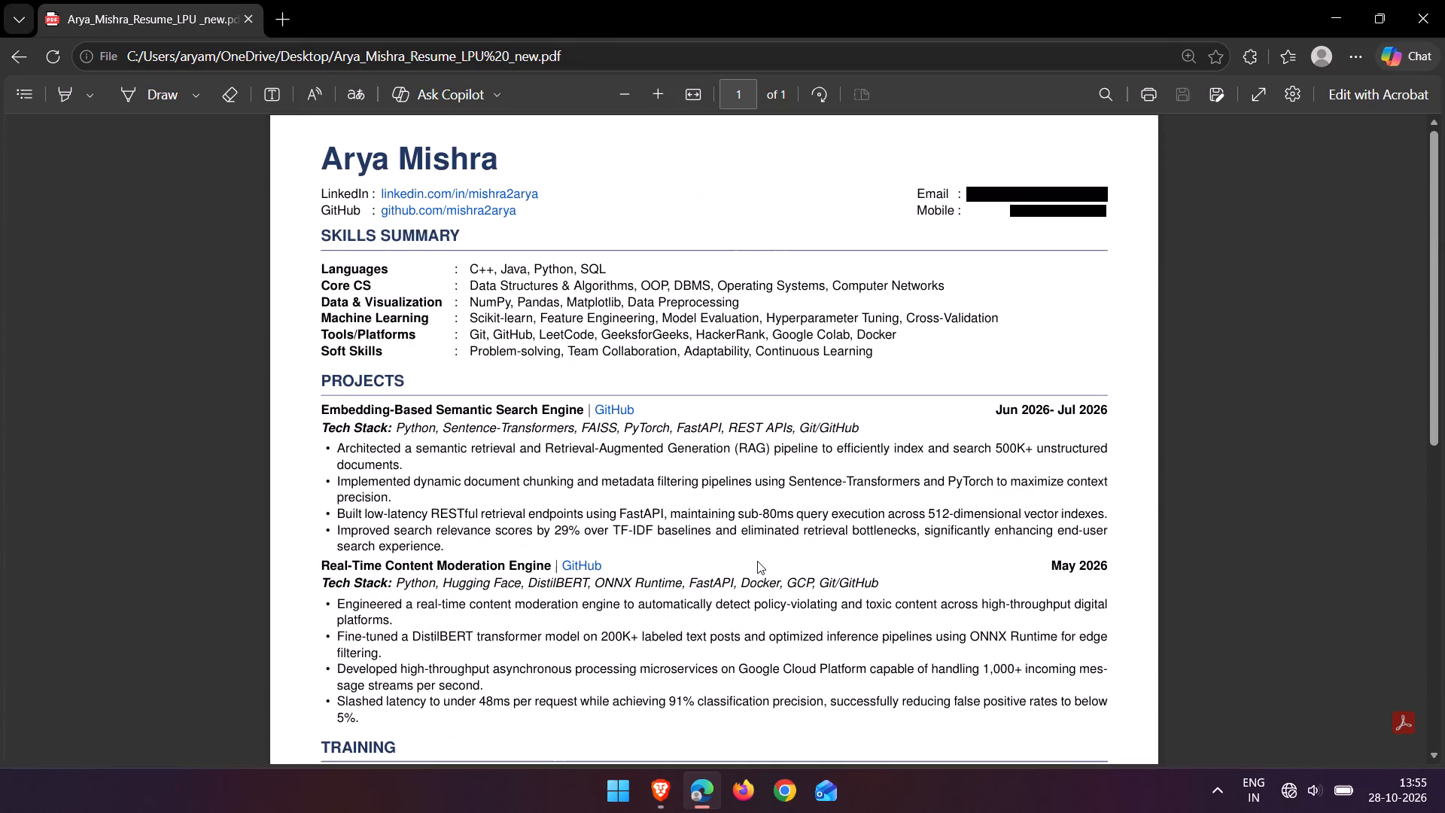
scroll(757, 561, down, 3)
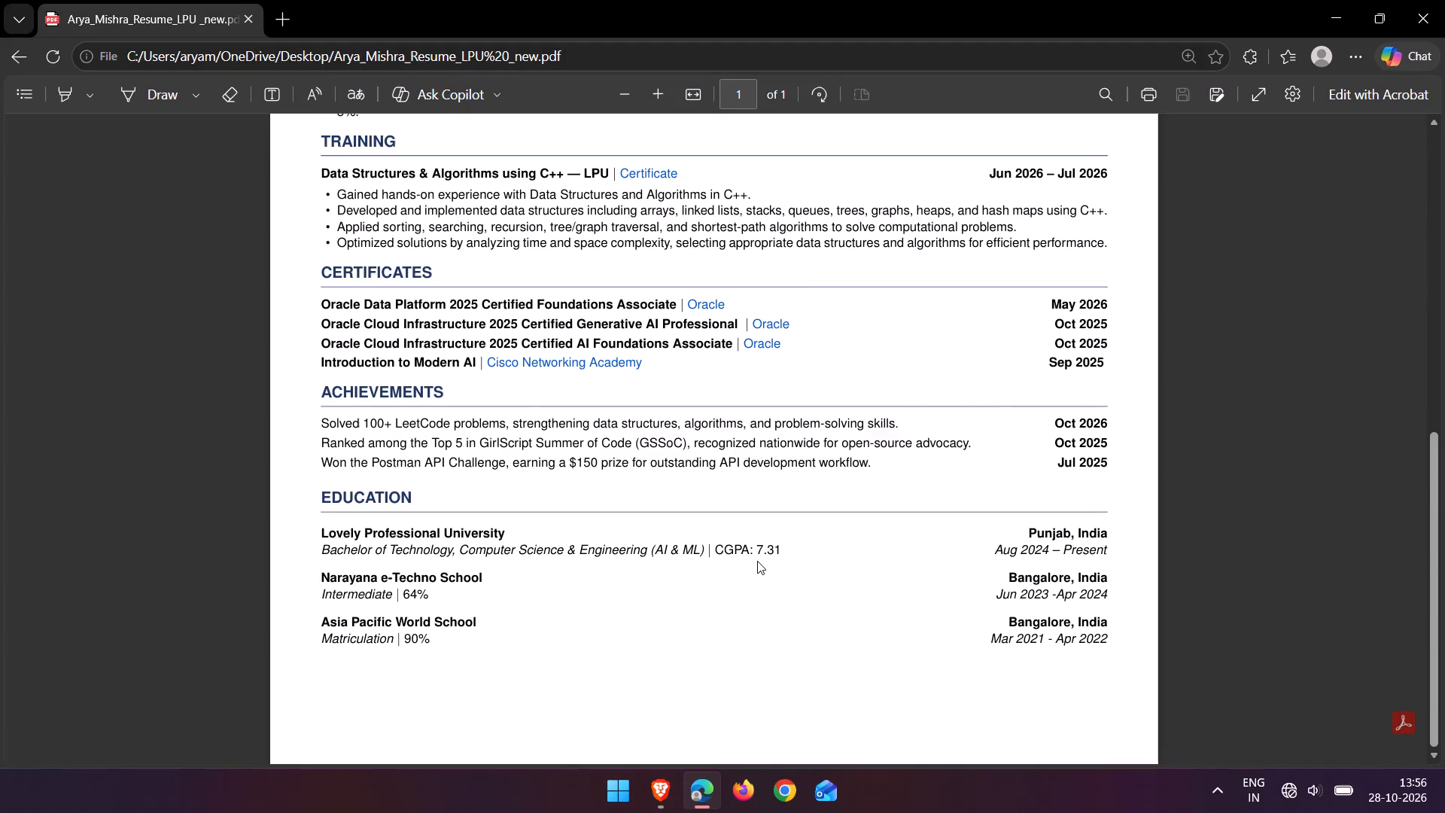
scroll(757, 561, up, 7)
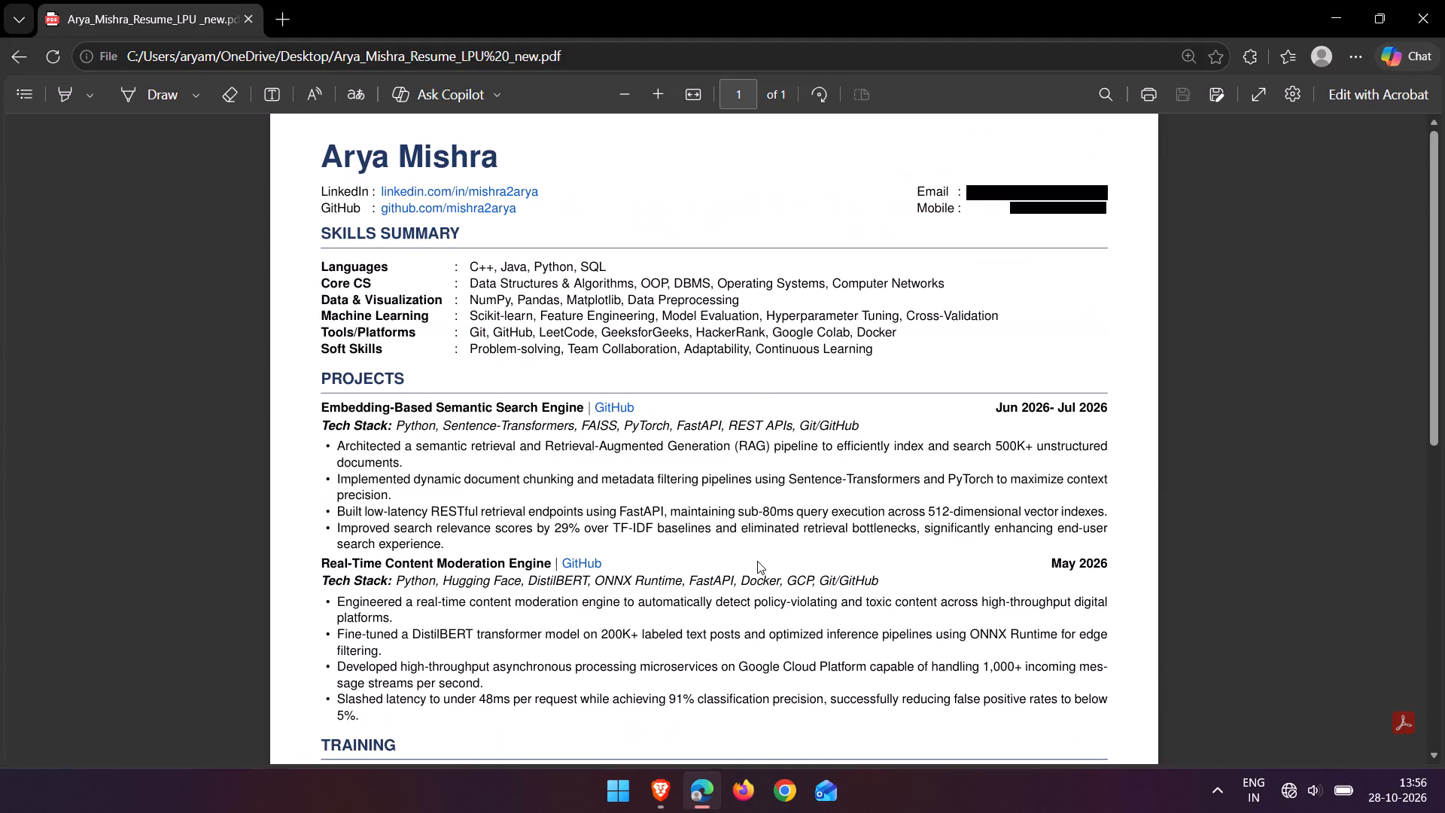
scroll(757, 561, down, 8)
scroll(757, 561, up, 1)
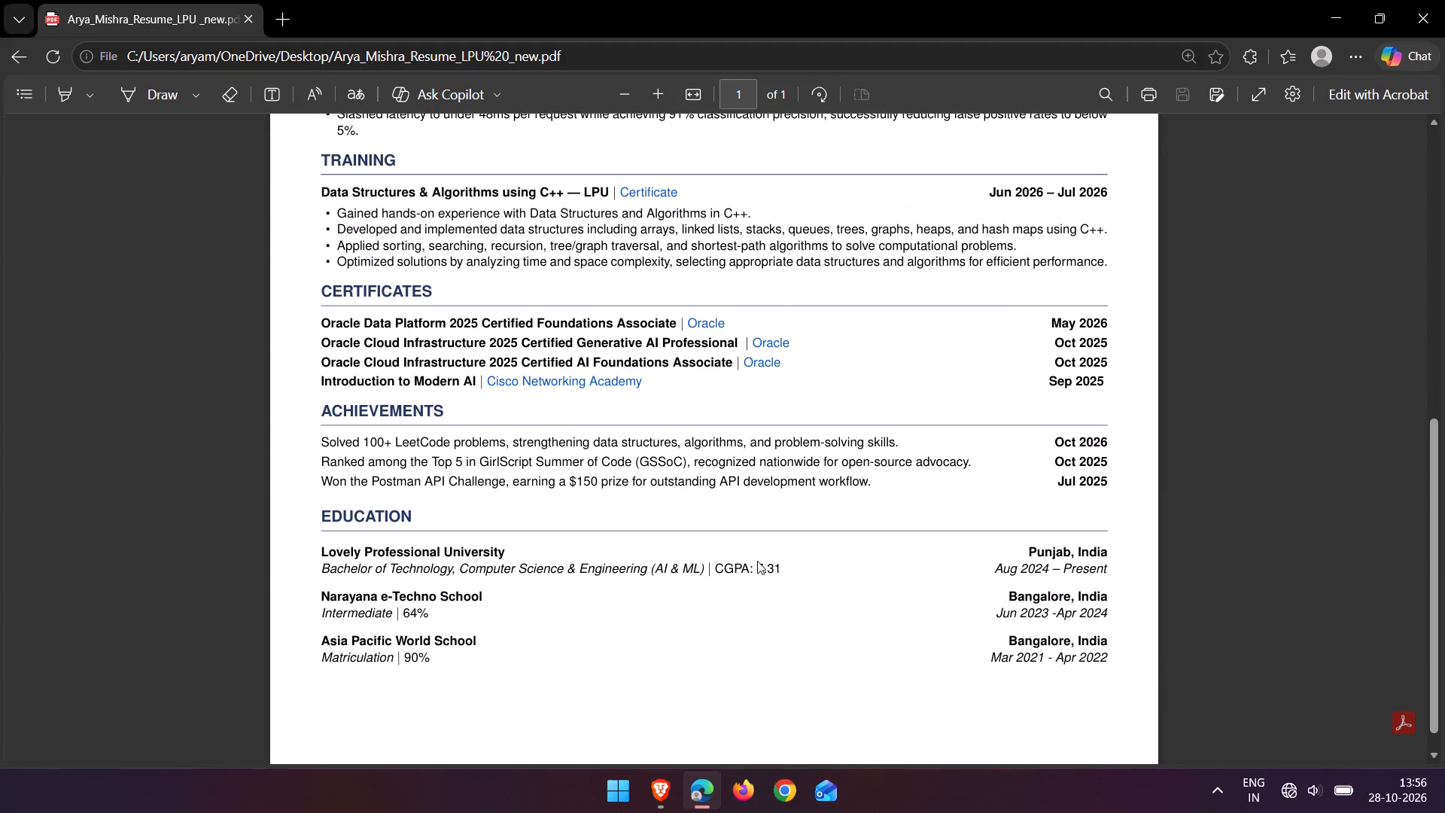
scroll(757, 561, up, 2)
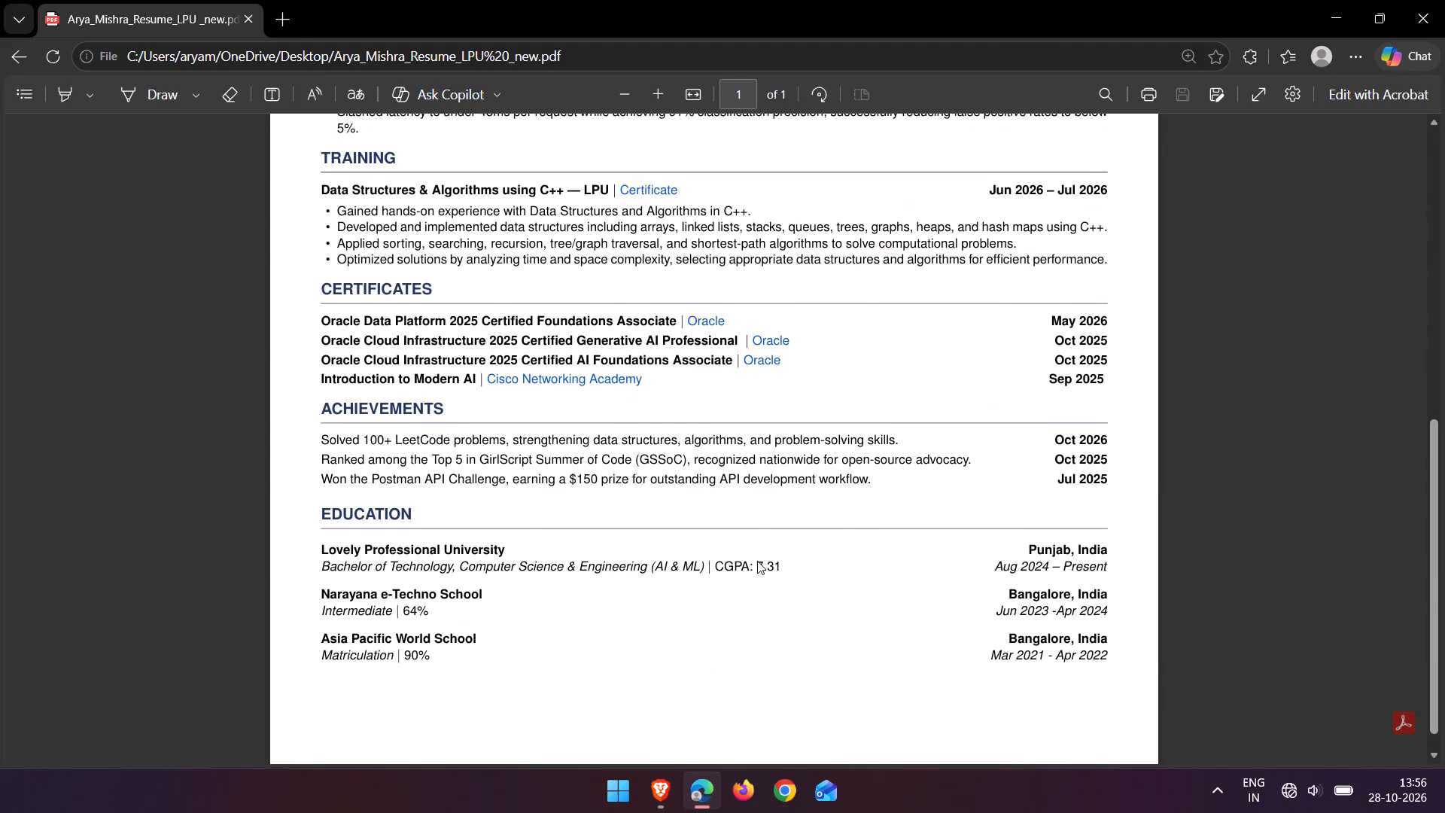
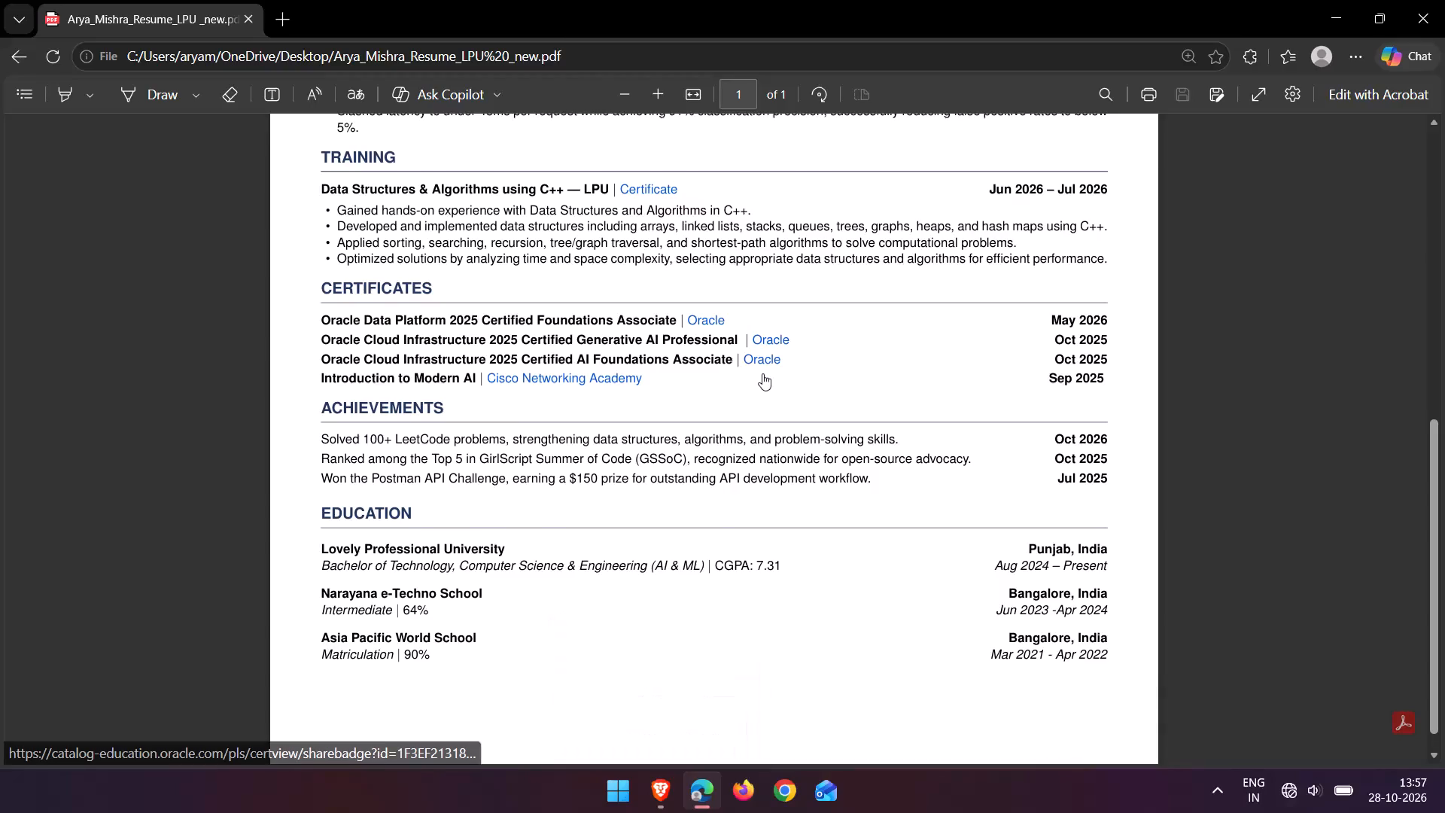
Go back to the resume's Projects section and examine the Tech Stack line of the Embedding-Based Semantic Search Engine project, highlighting its text while reading.
scroll(762, 373, up, 6)
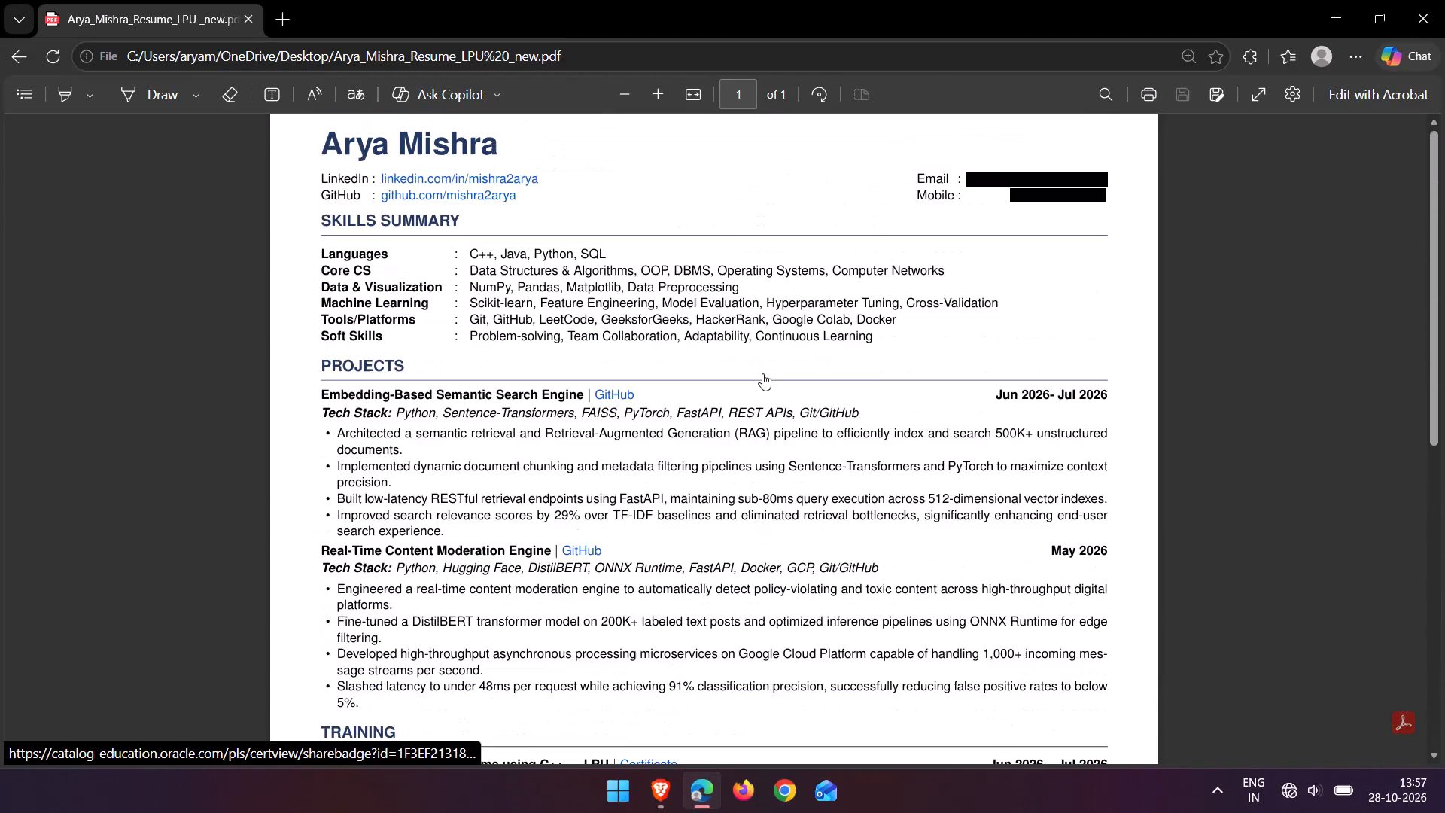
scroll(762, 373, up, 1)
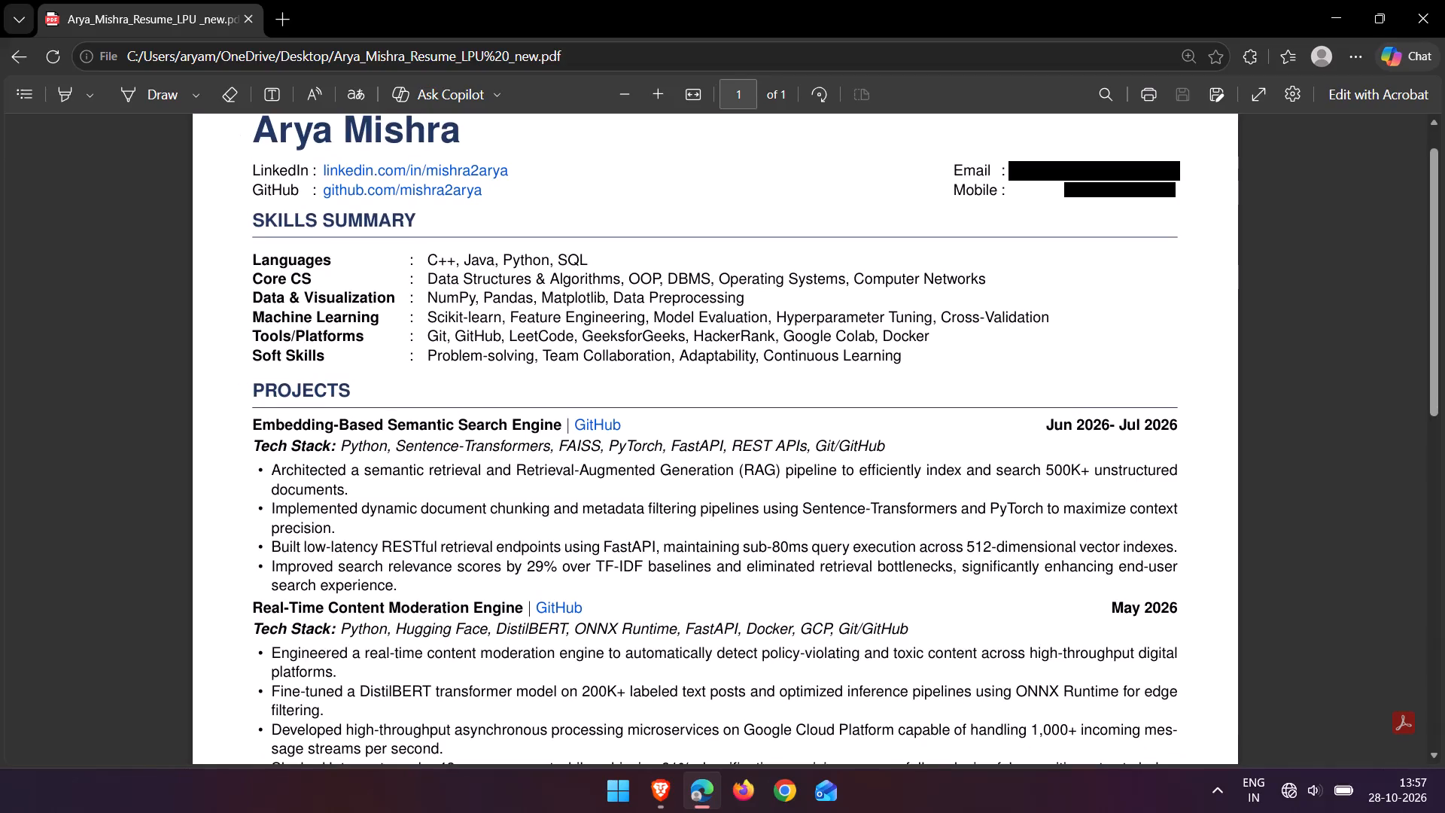
right_click(619, 405)
click(446, 437)
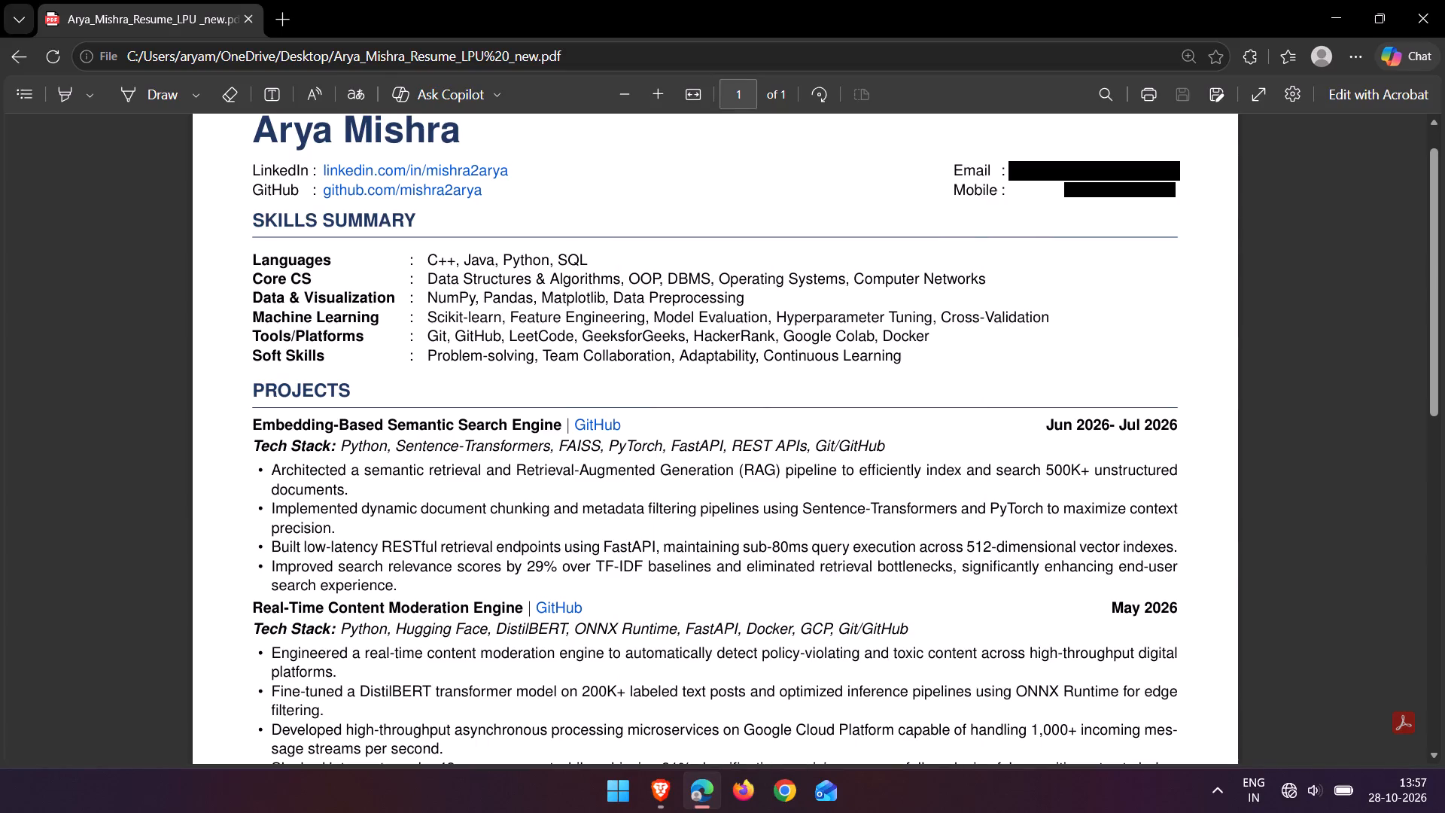
drag(335, 443, 893, 444)
click(893, 444)
drag(893, 444, 316, 412)
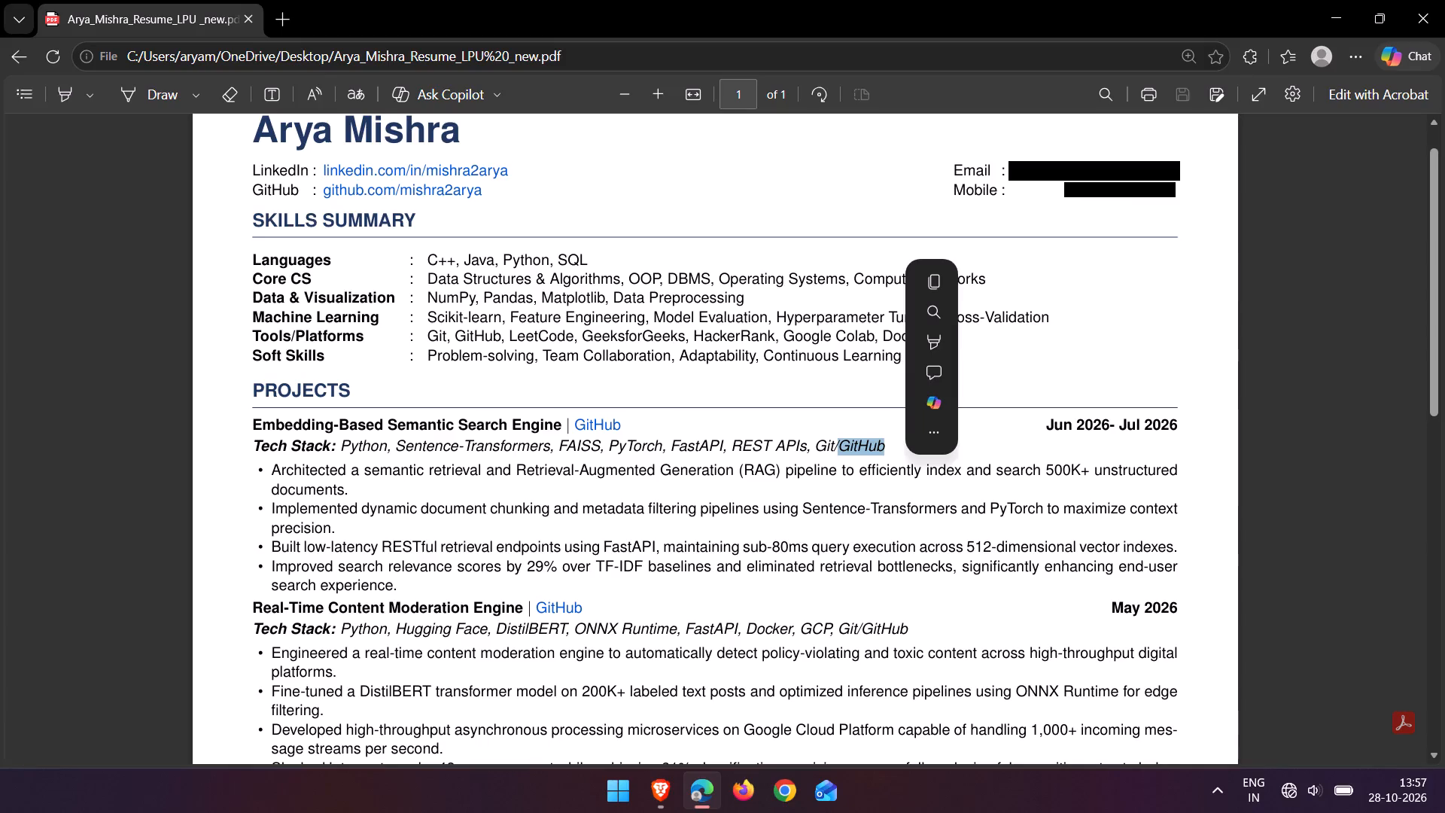
drag(316, 412, 330, 437)
drag(330, 437, 891, 401)
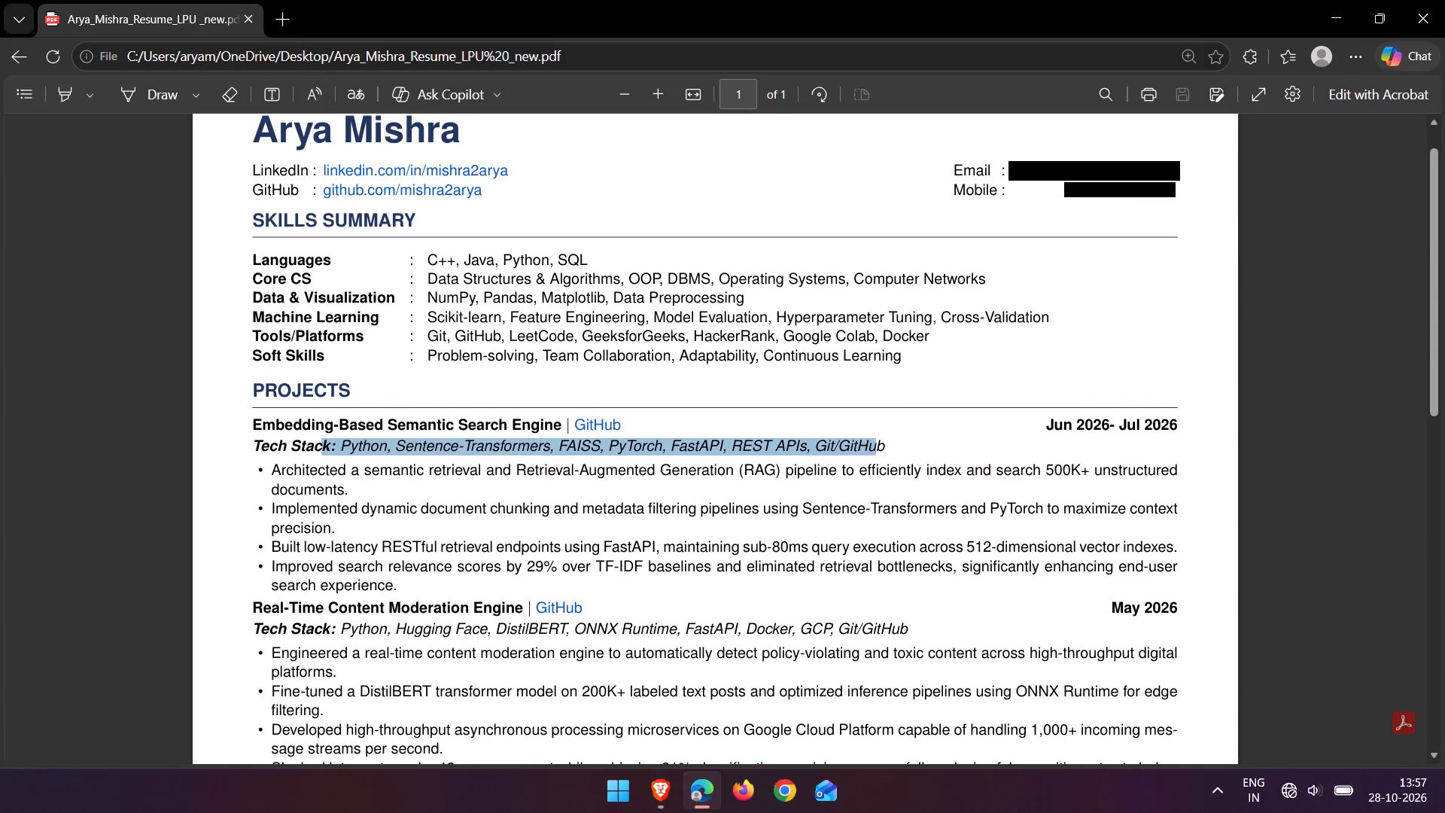
drag(891, 401, 891, 446)
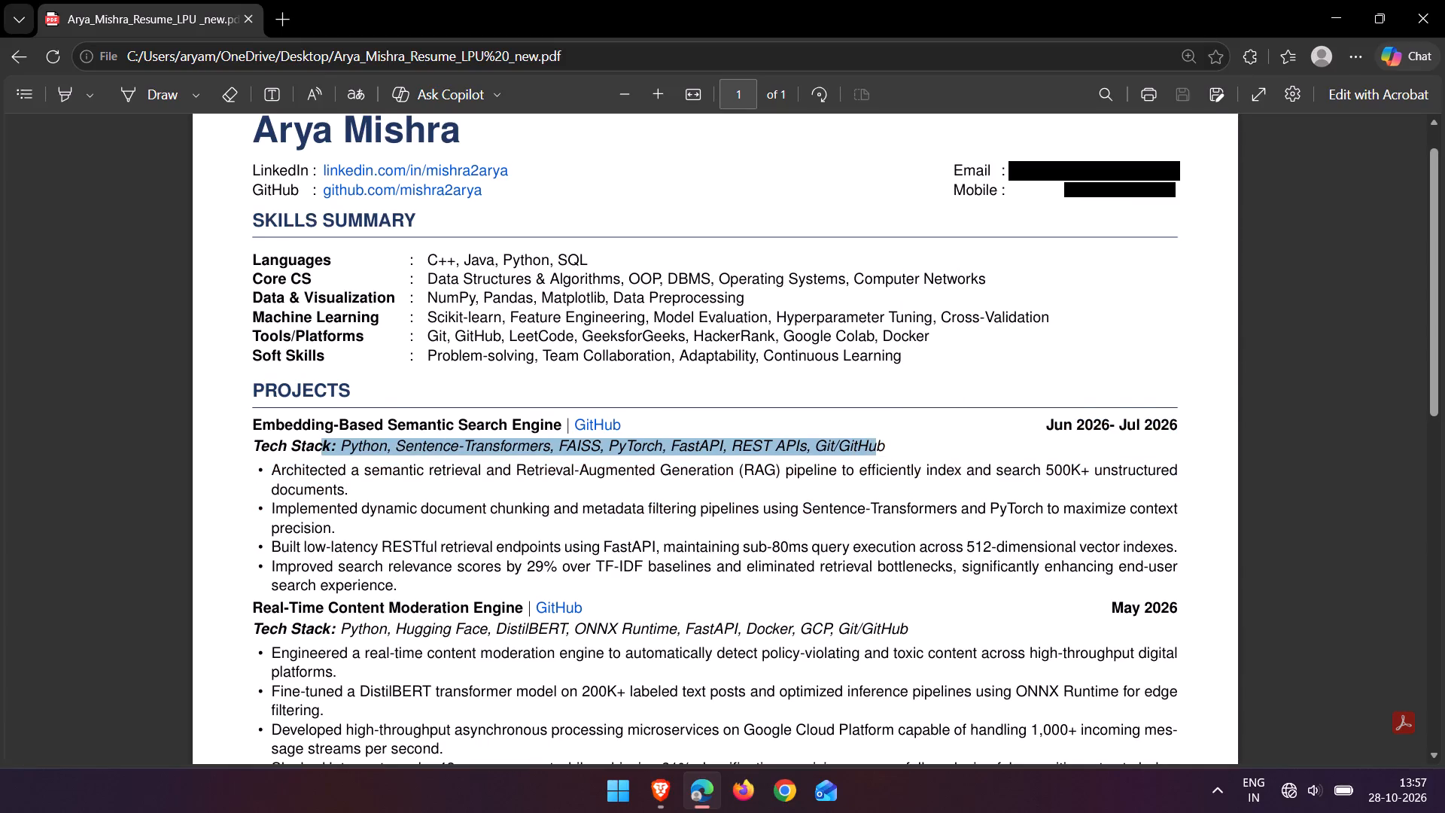
drag(891, 446, 892, 446)
click(892, 446)
drag(892, 446, 272, 454)
drag(254, 449, 949, 446)
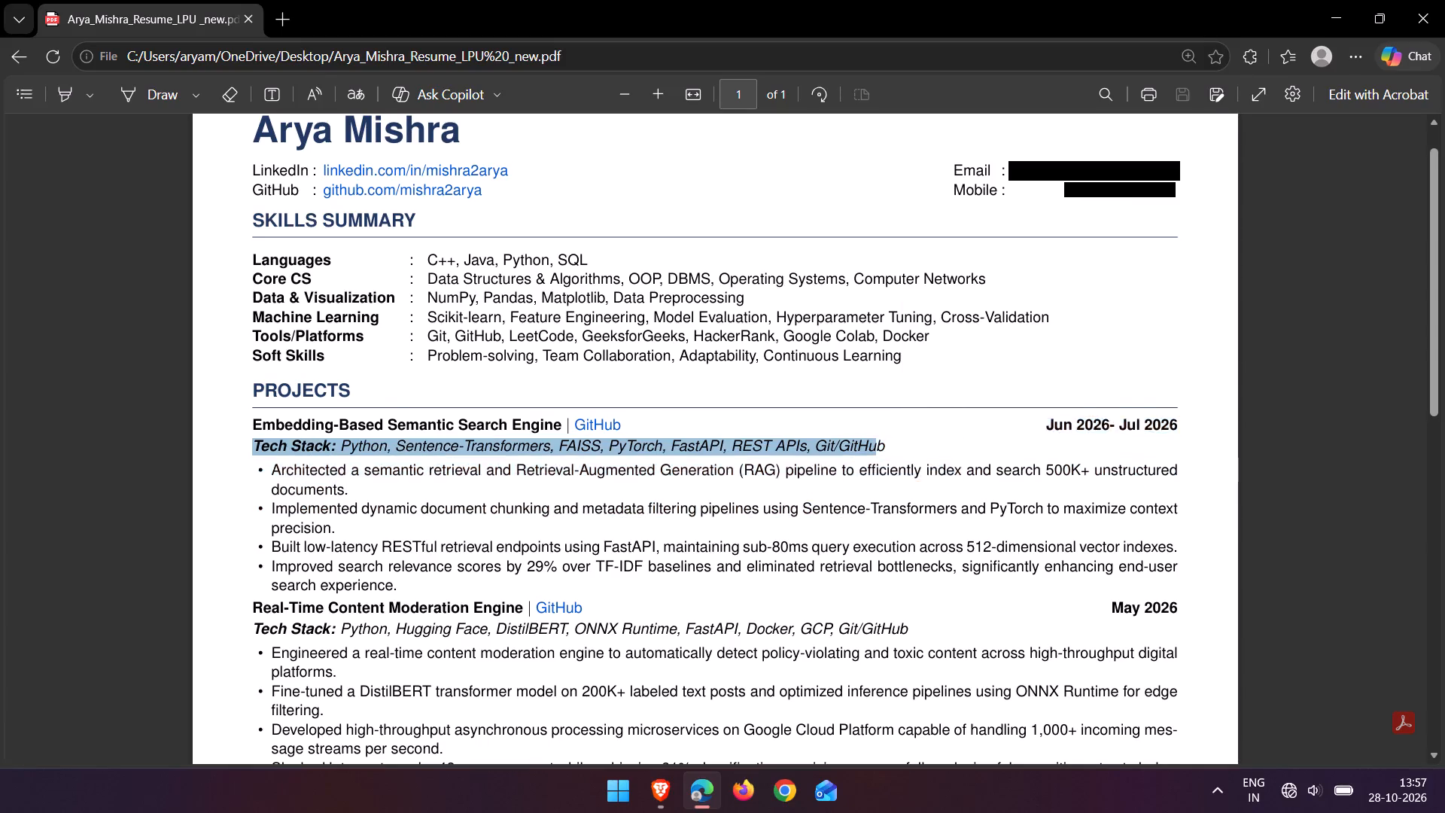
drag(949, 446, 920, 445)
click(920, 445)
scroll(920, 445, up, 1)
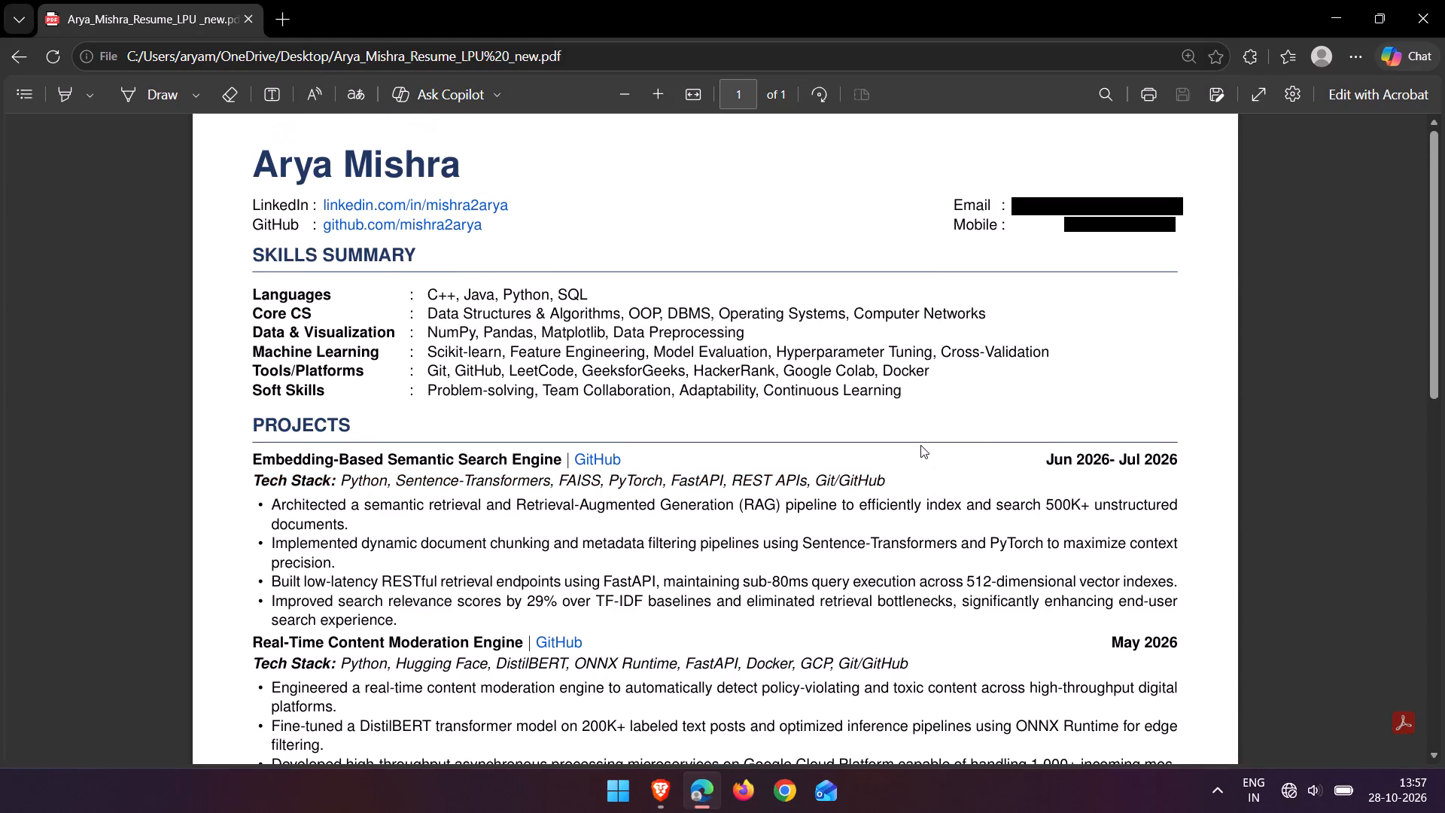
scroll(920, 445, up, 1)
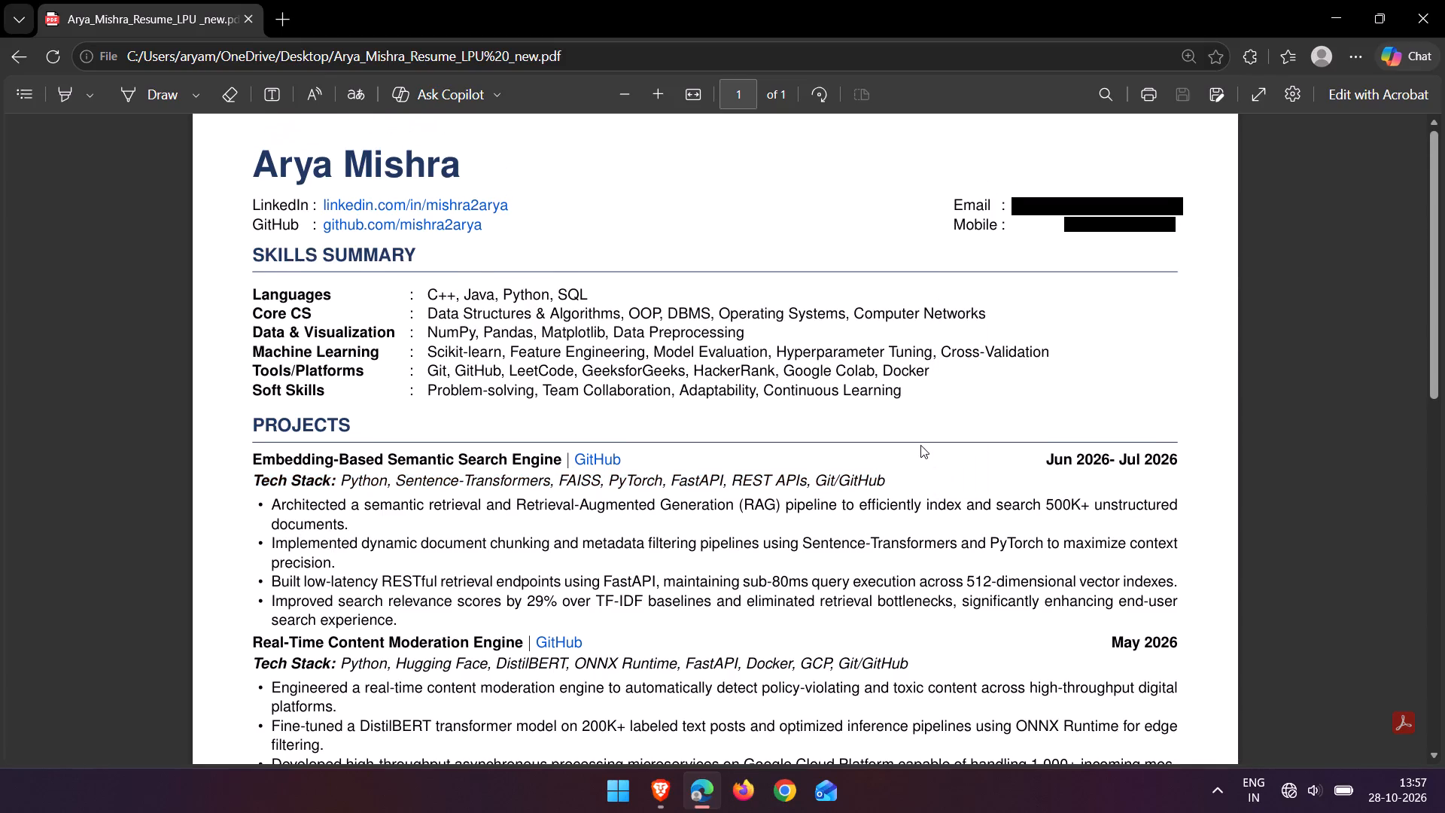
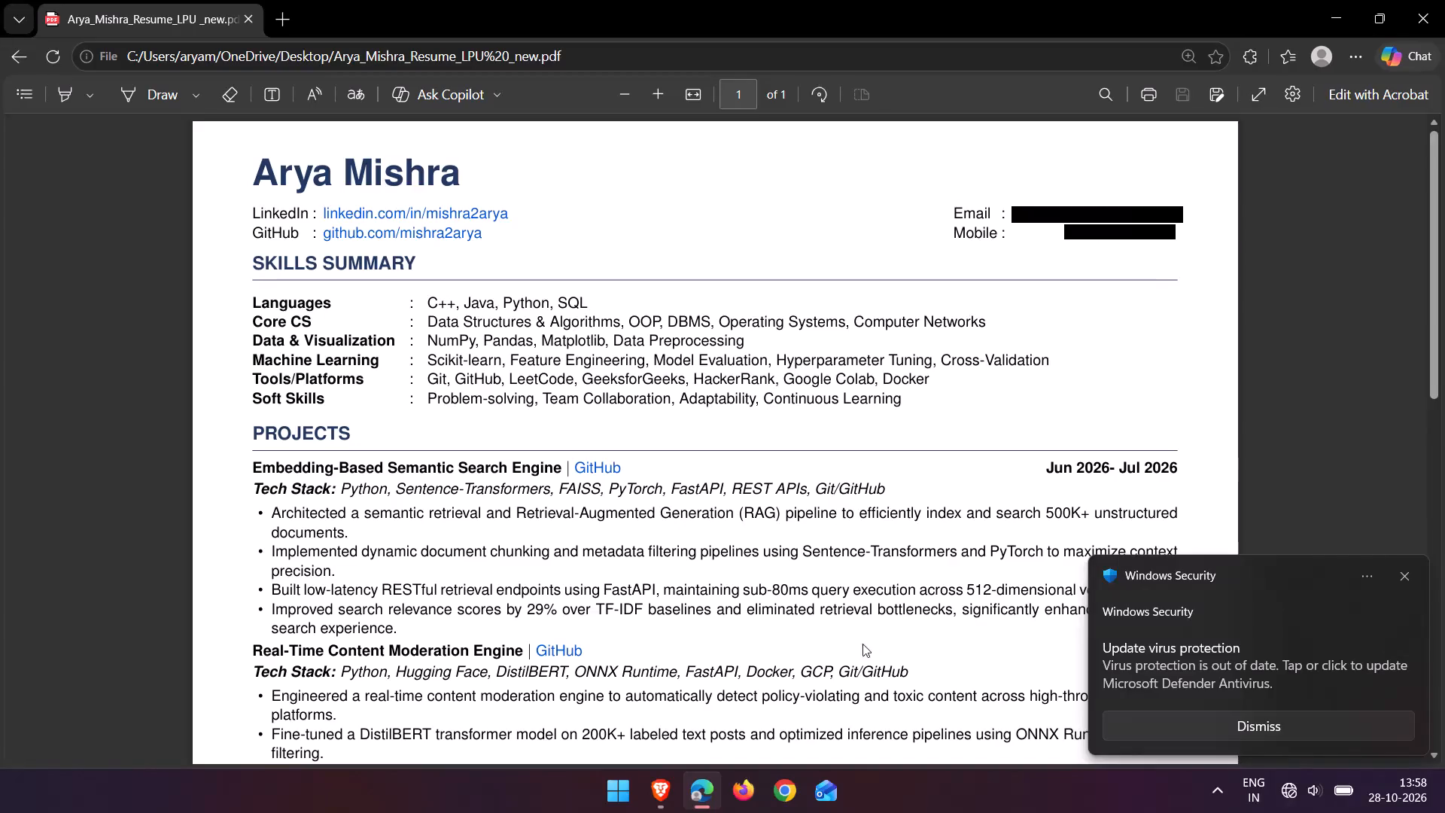
Dismiss the Windows Security notification about updating virus protection.
click(1410, 580)
Open the browser sign-in for the Wi-Fi connection marked as needing action.
click(1296, 800)
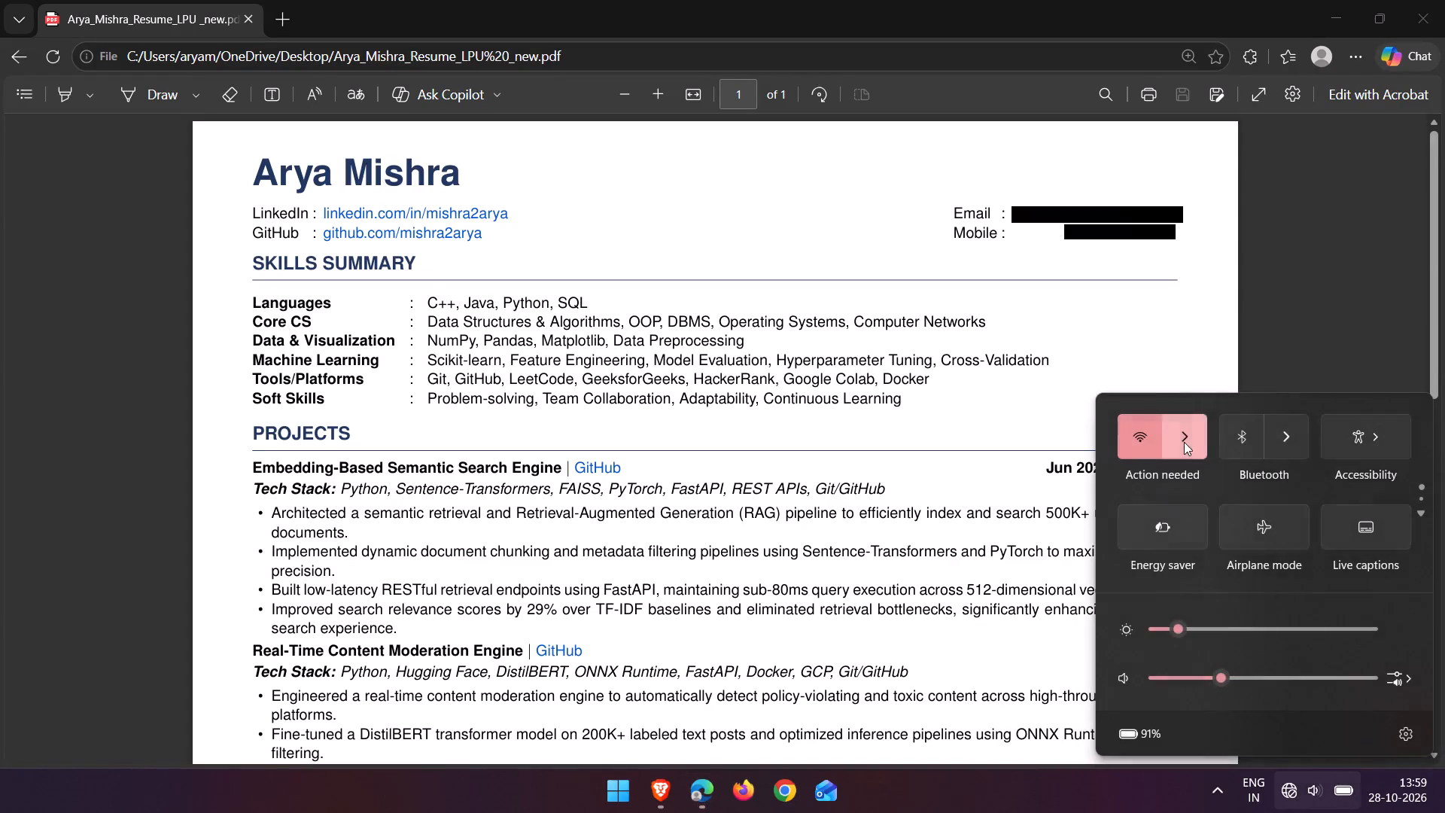
click(1184, 442)
click(1194, 496)
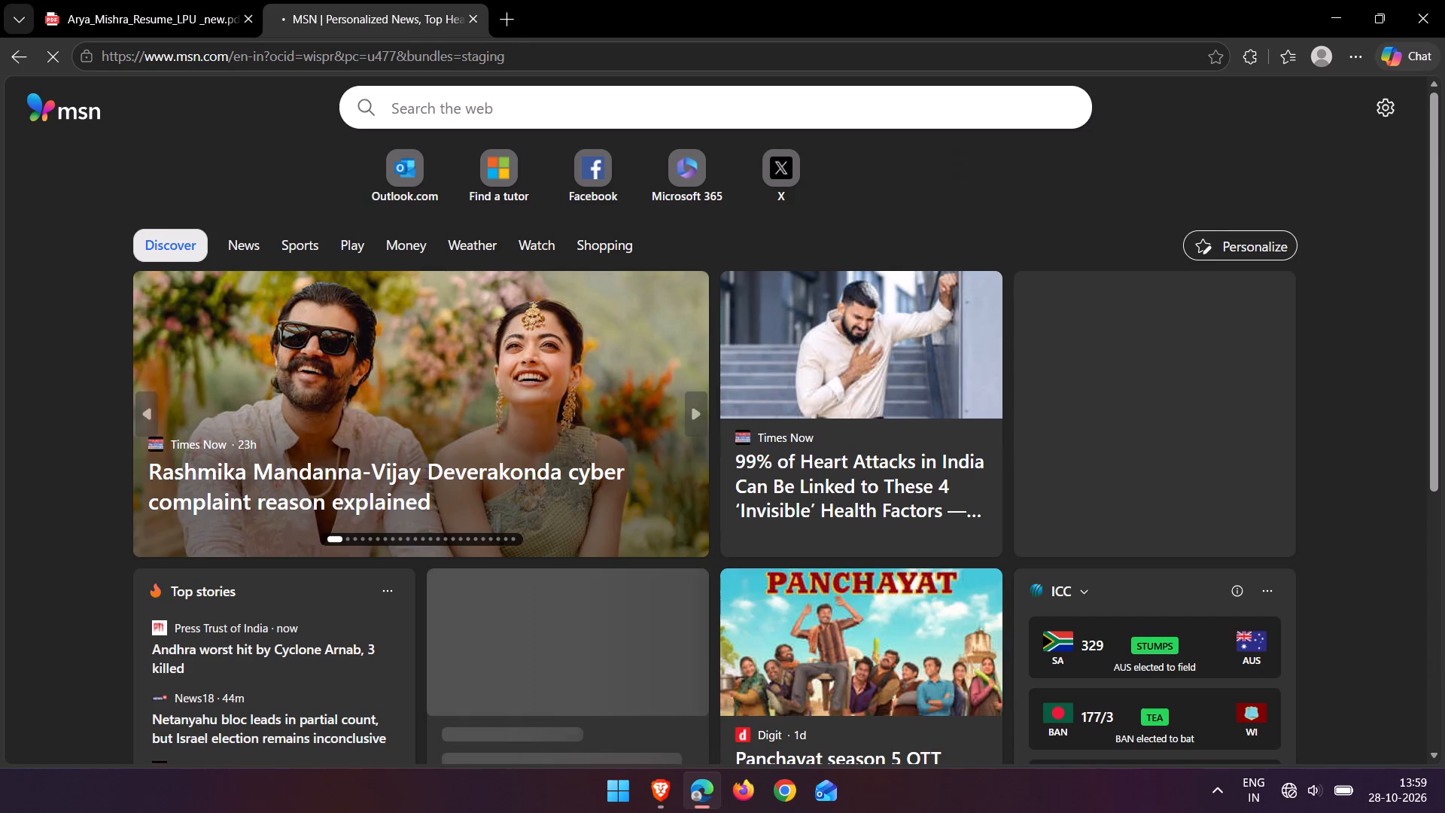
Load the 24Online Client page on internet.lpu.in in a new tab and close the MSN tab.
click(506, 21)
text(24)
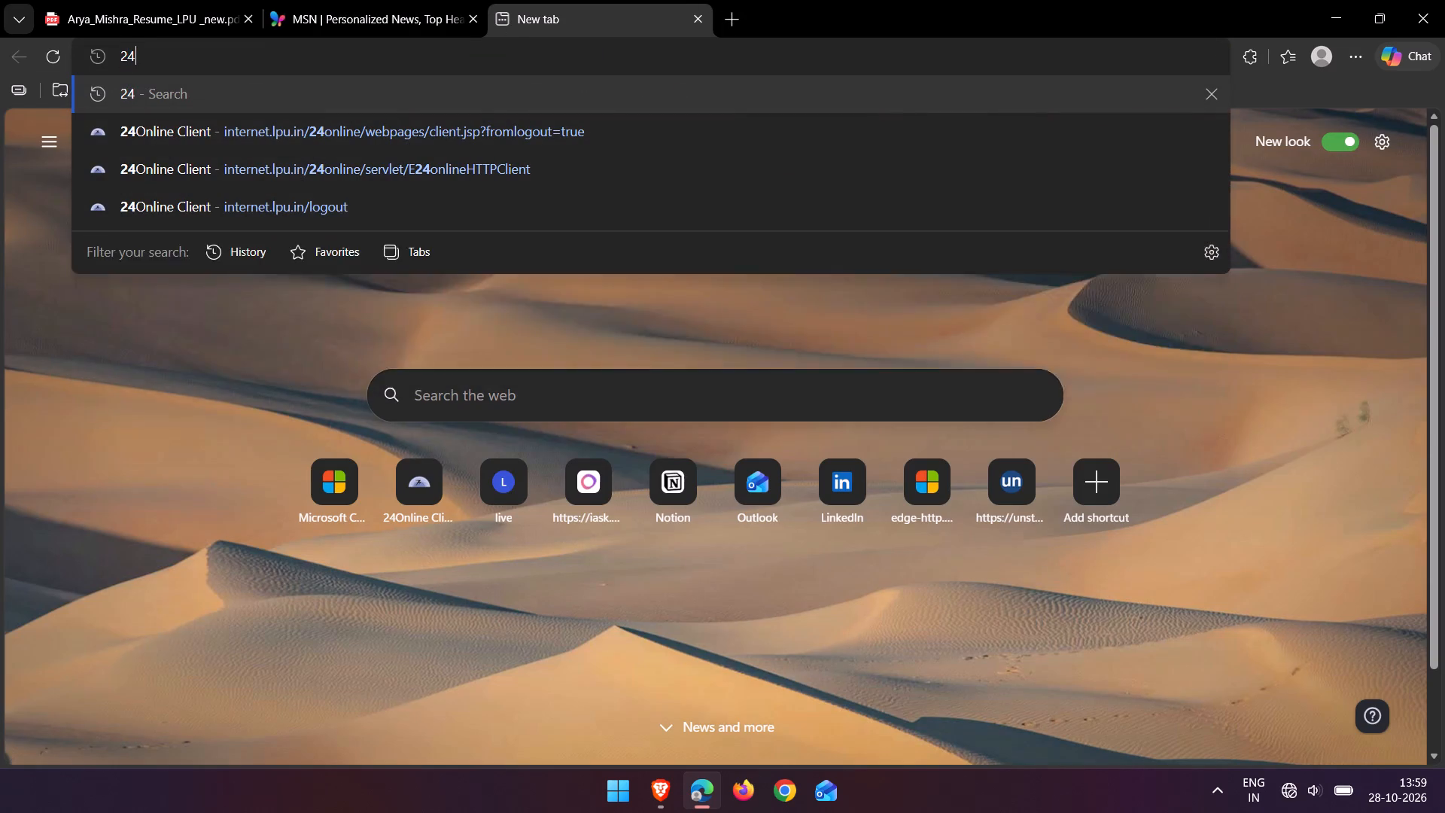
click(503, 120)
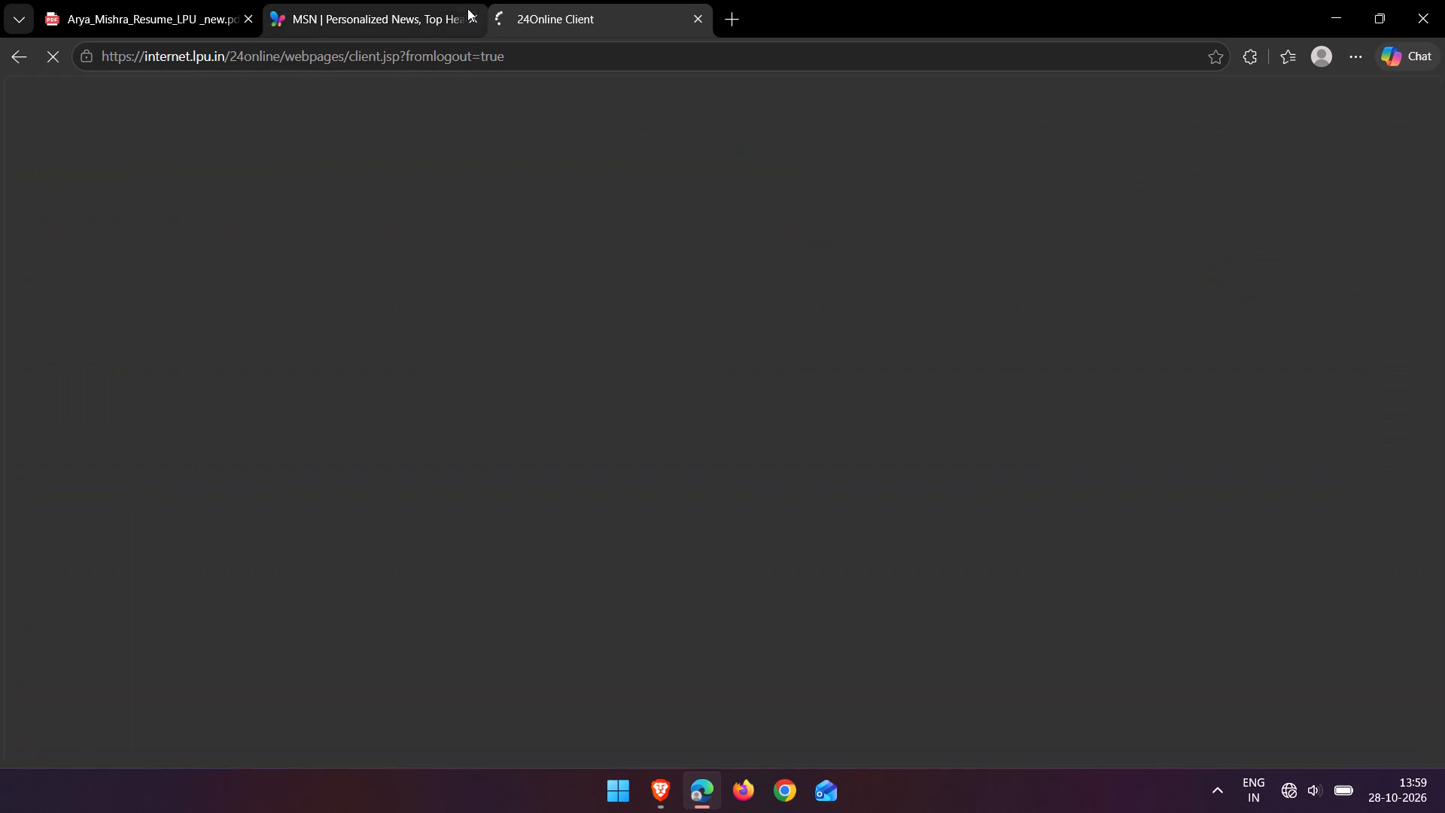
click(475, 19)
click(53, 65)
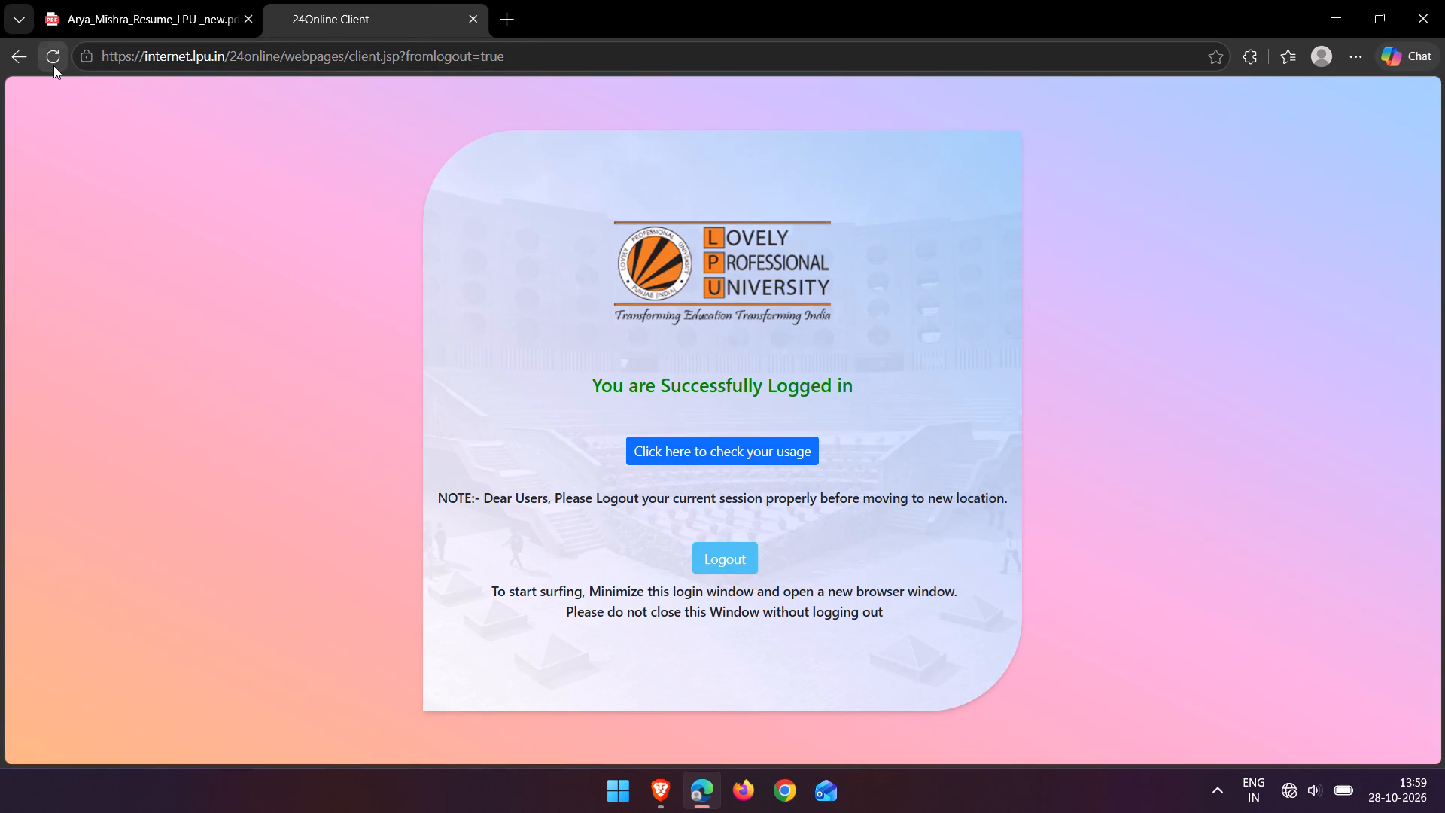
Close the 24Online Client page, leaving the resume PDF open.
click(469, 14)
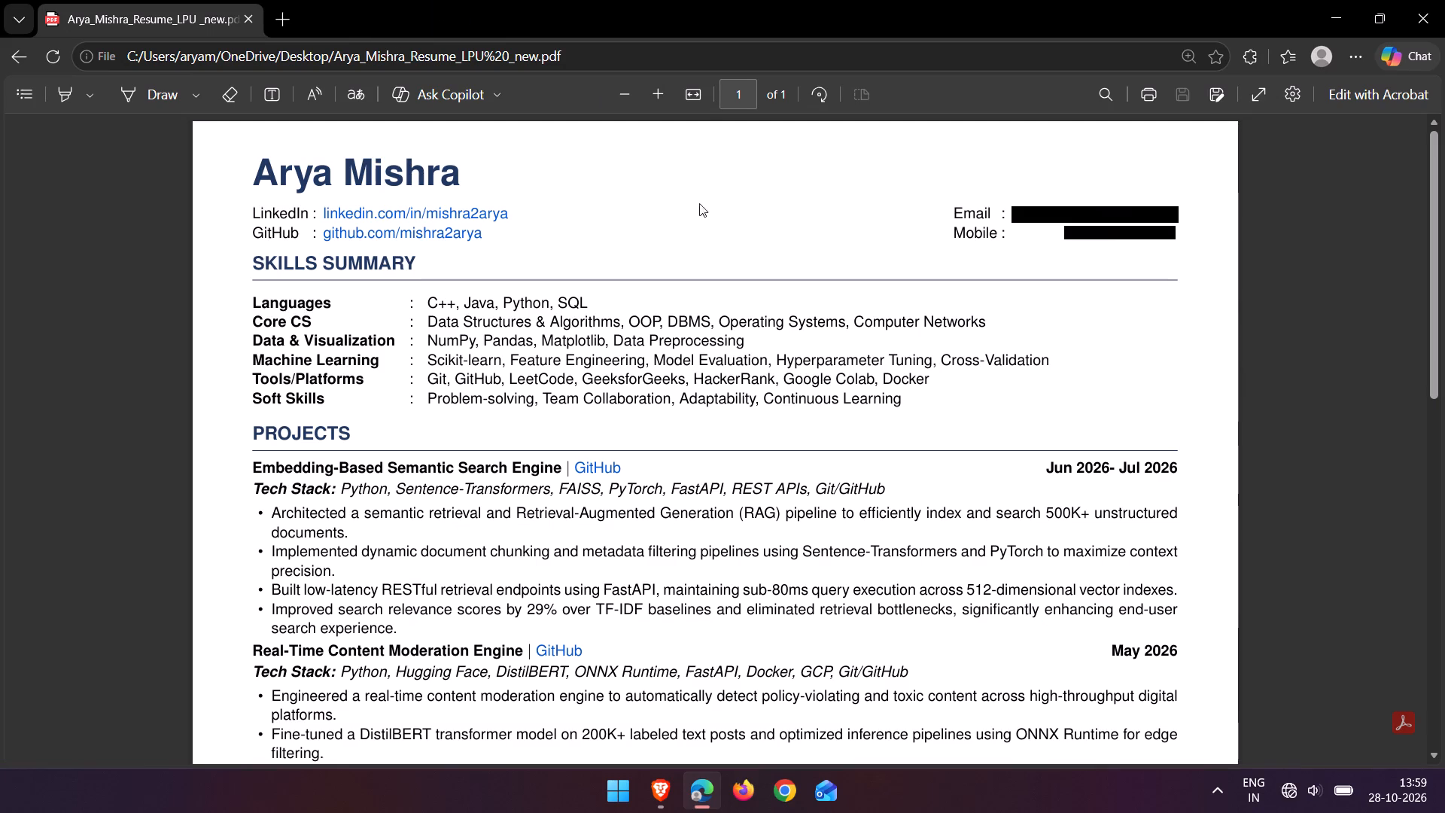
Examine the resume from the Skills Summary through Education, going back over the skills and both projects' descriptions and tech stacks.
scroll(786, 328, down, 2)
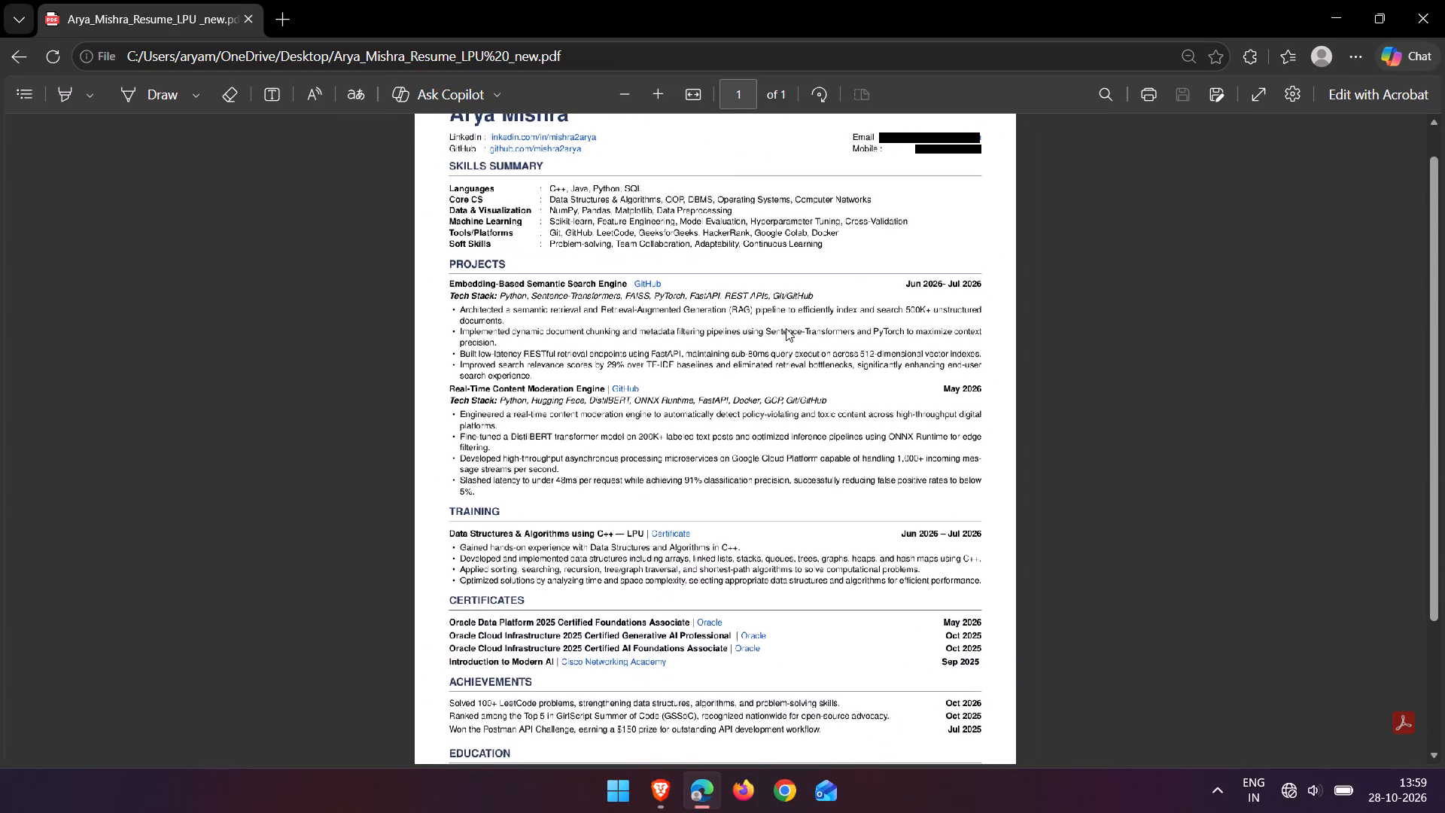
scroll(786, 328, down, 1)
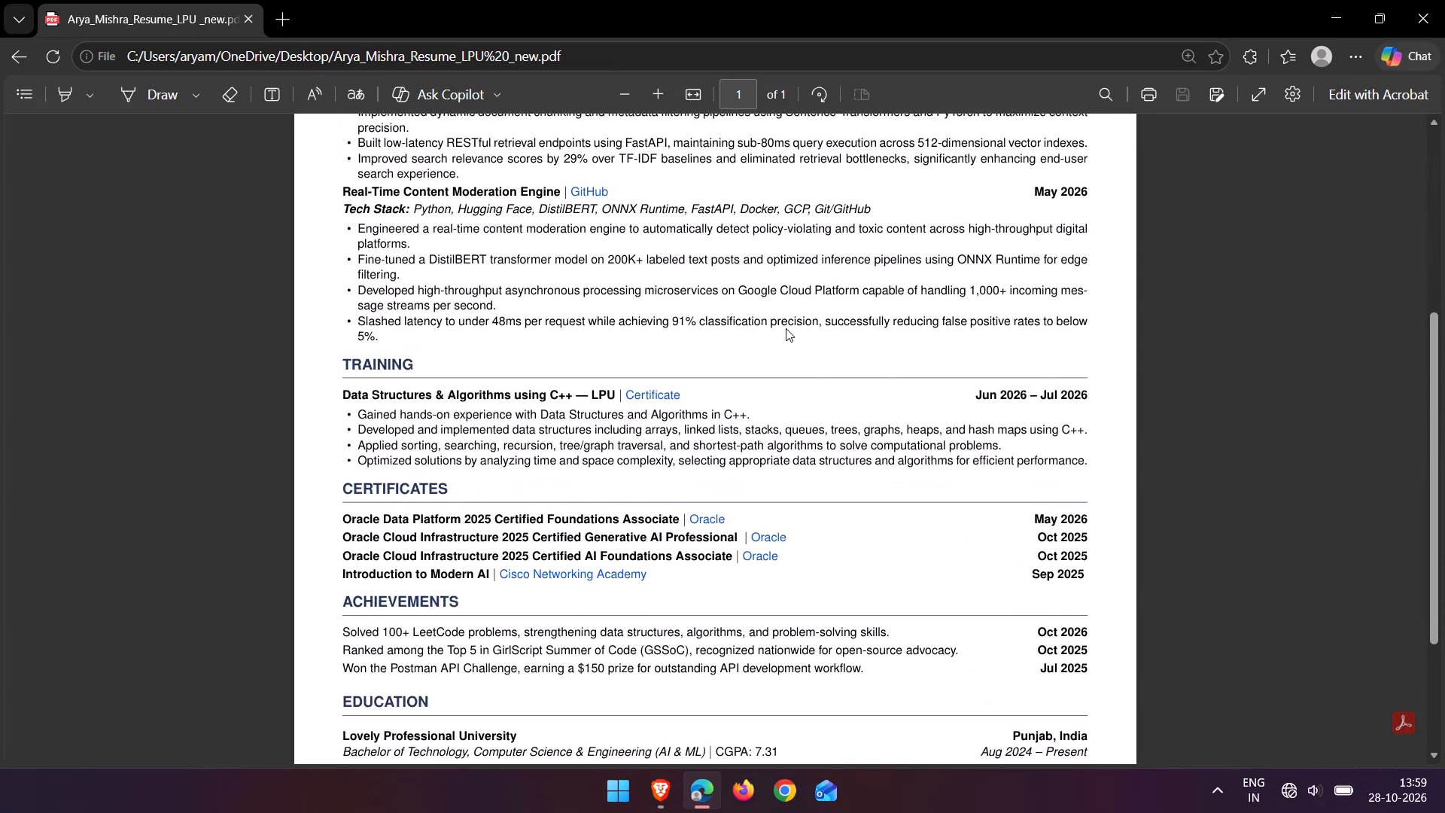
scroll(786, 328, up, 3)
click(786, 328)
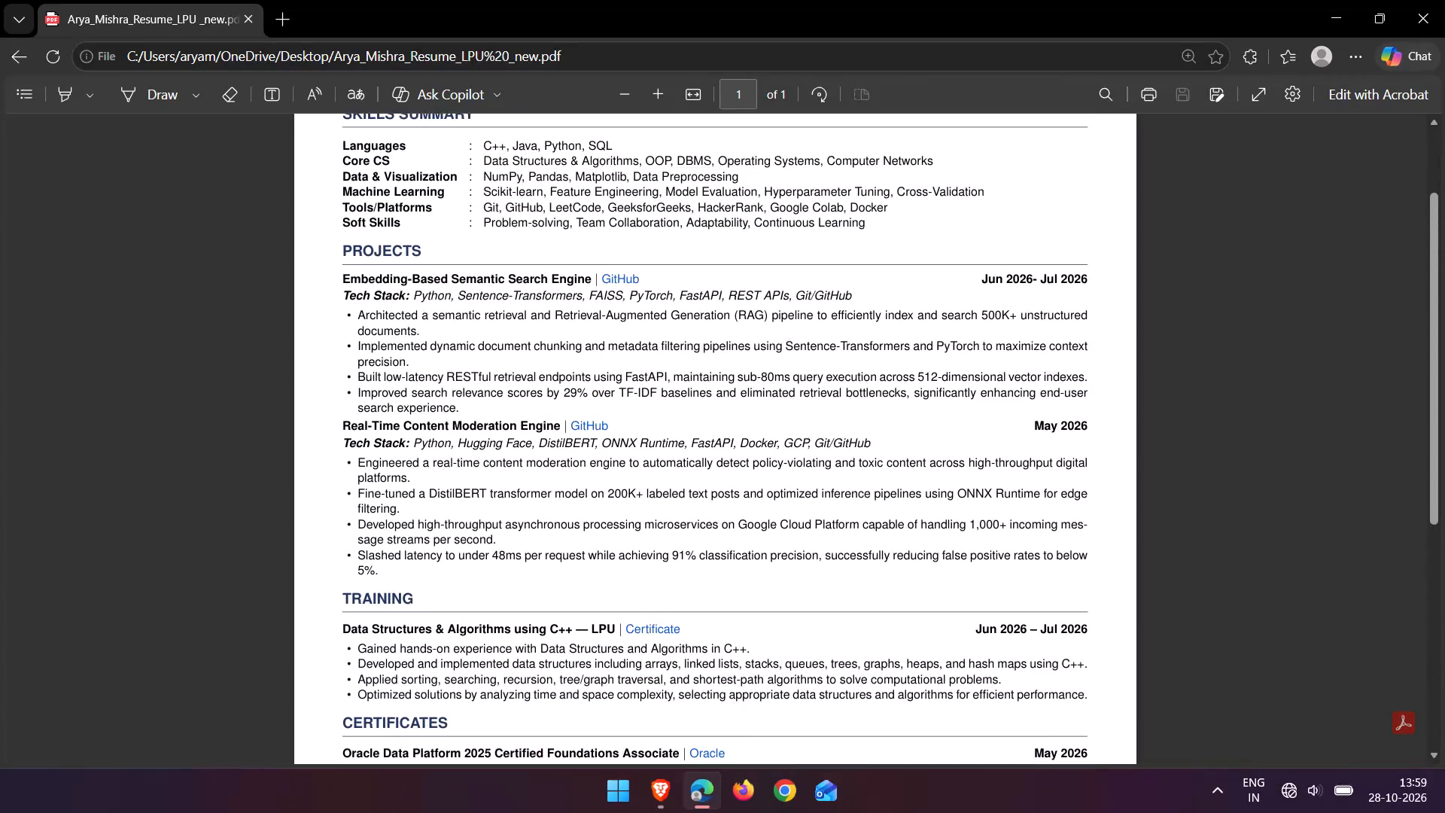
scroll(786, 328, up, 1)
click(1118, 488)
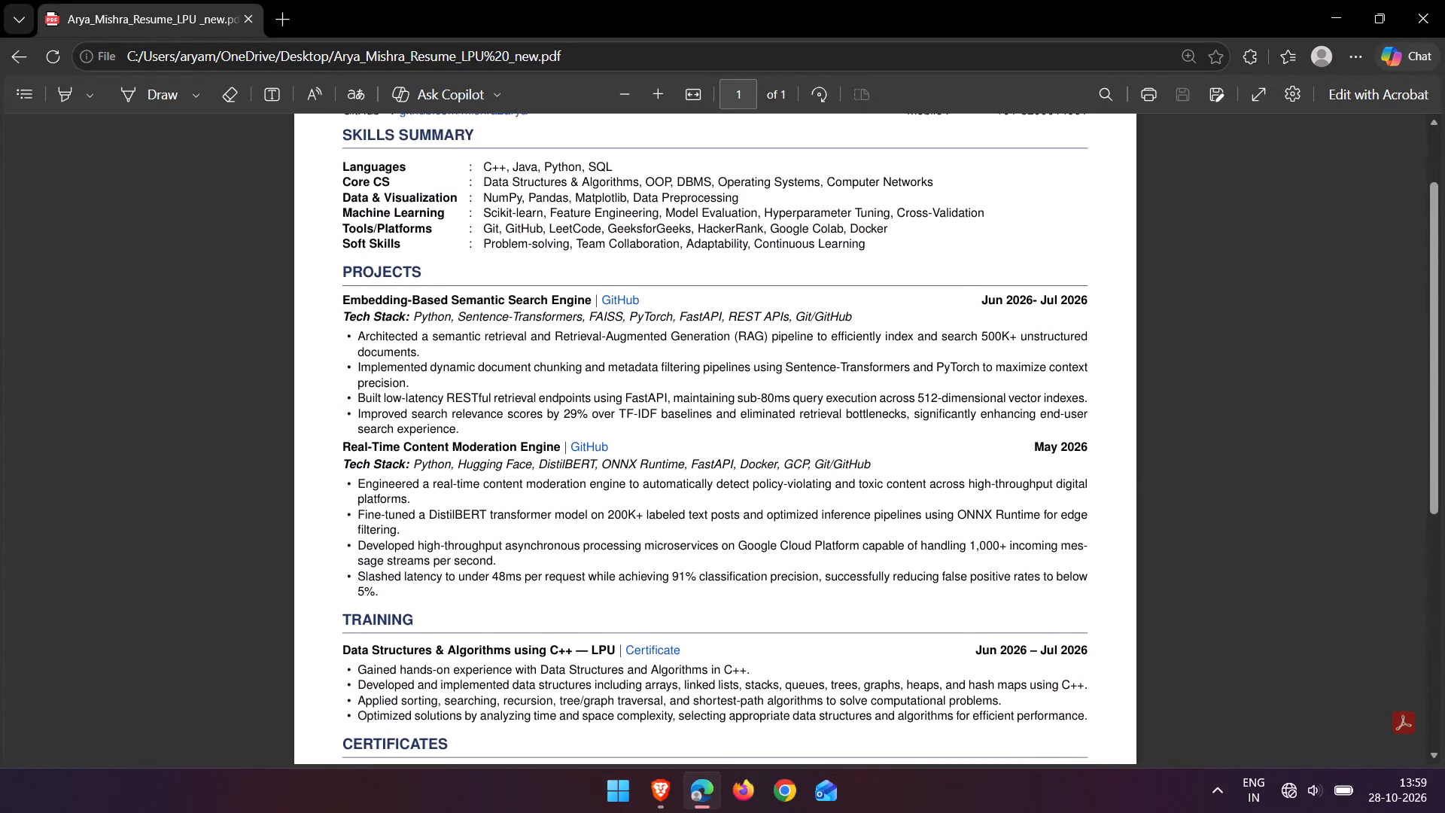
scroll(1080, 506, up, 1)
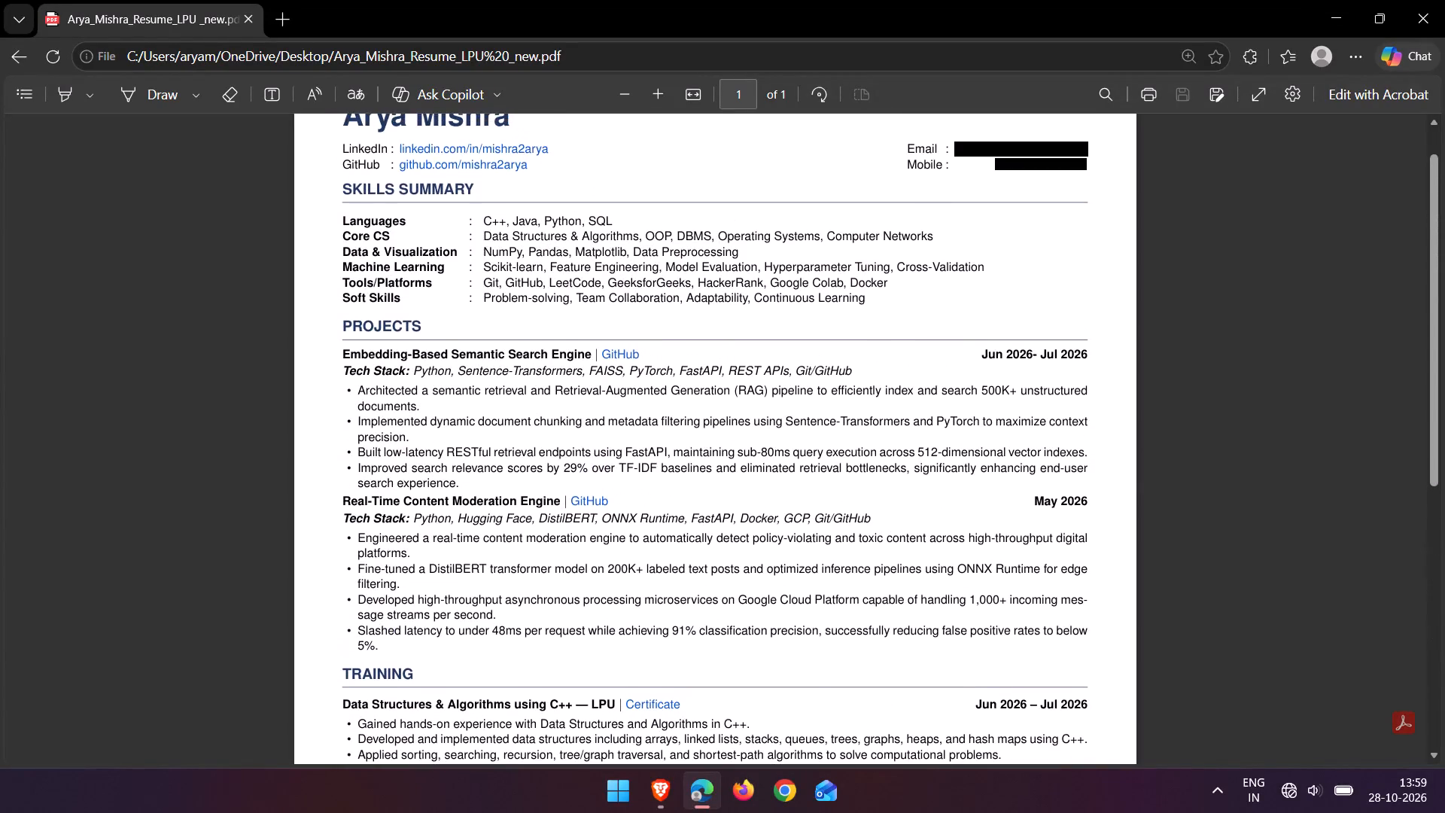
scroll(1080, 506, up, 1)
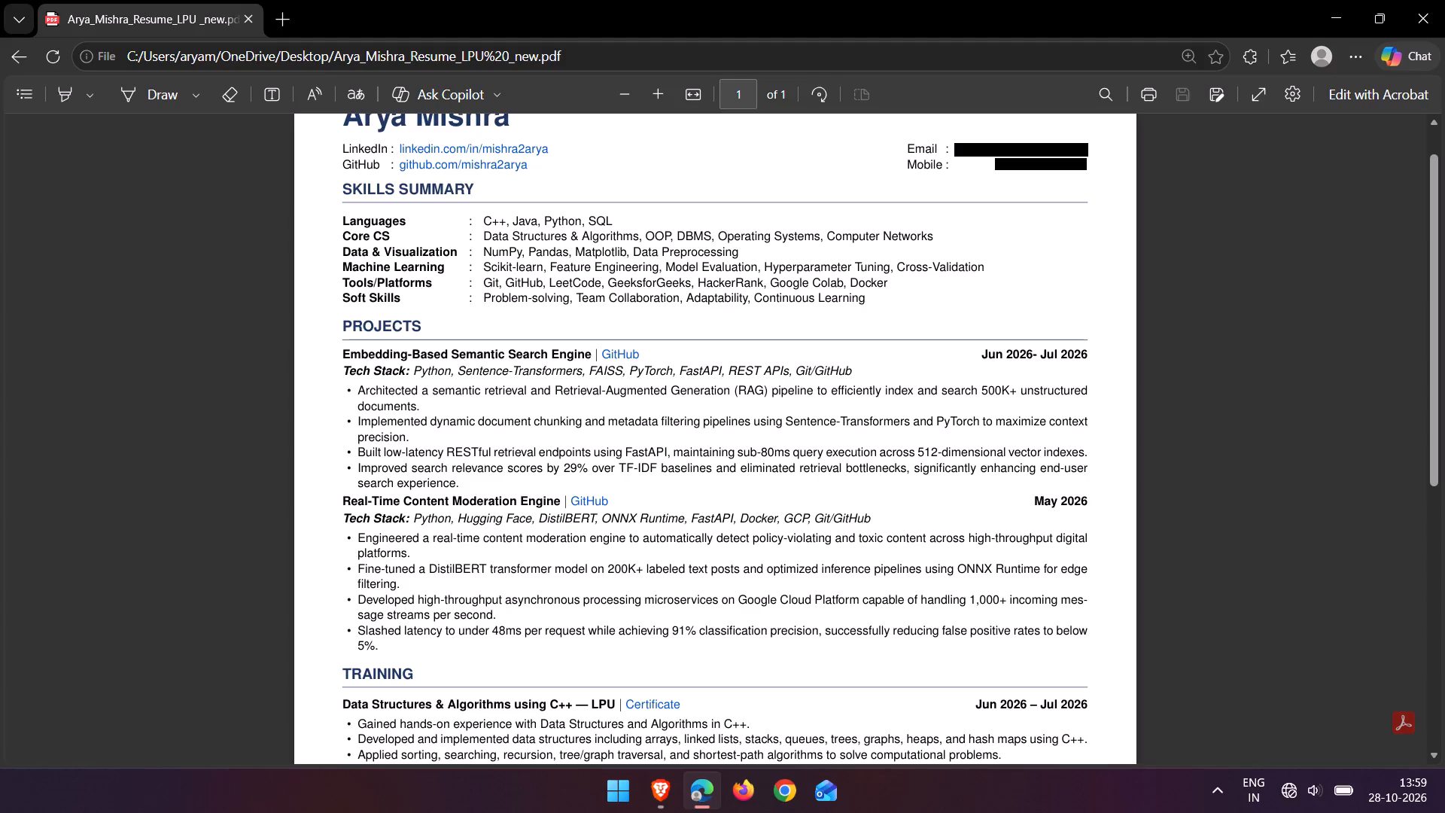
scroll(1039, 470, up, 1)
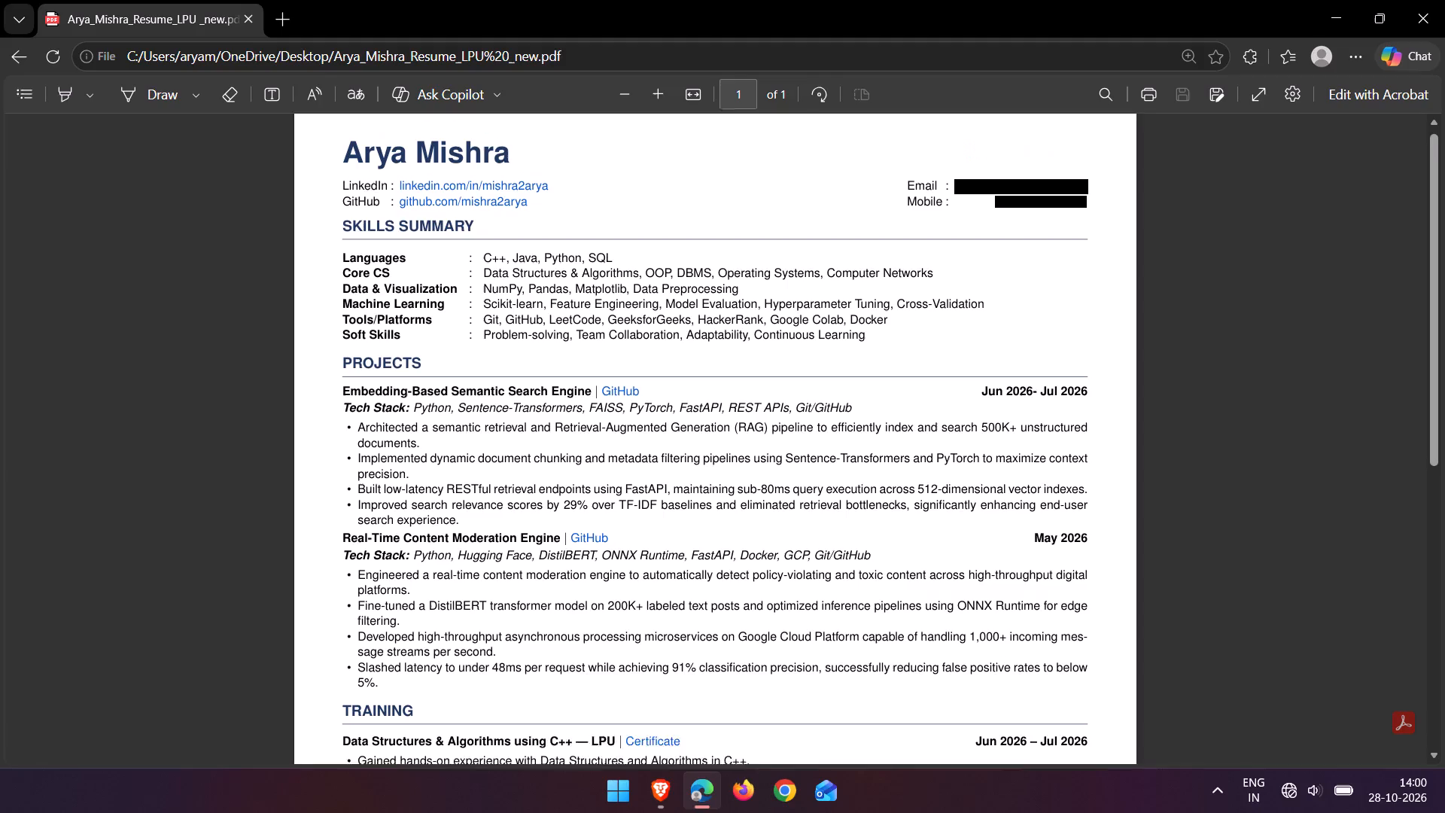
scroll(1039, 470, up, 1)
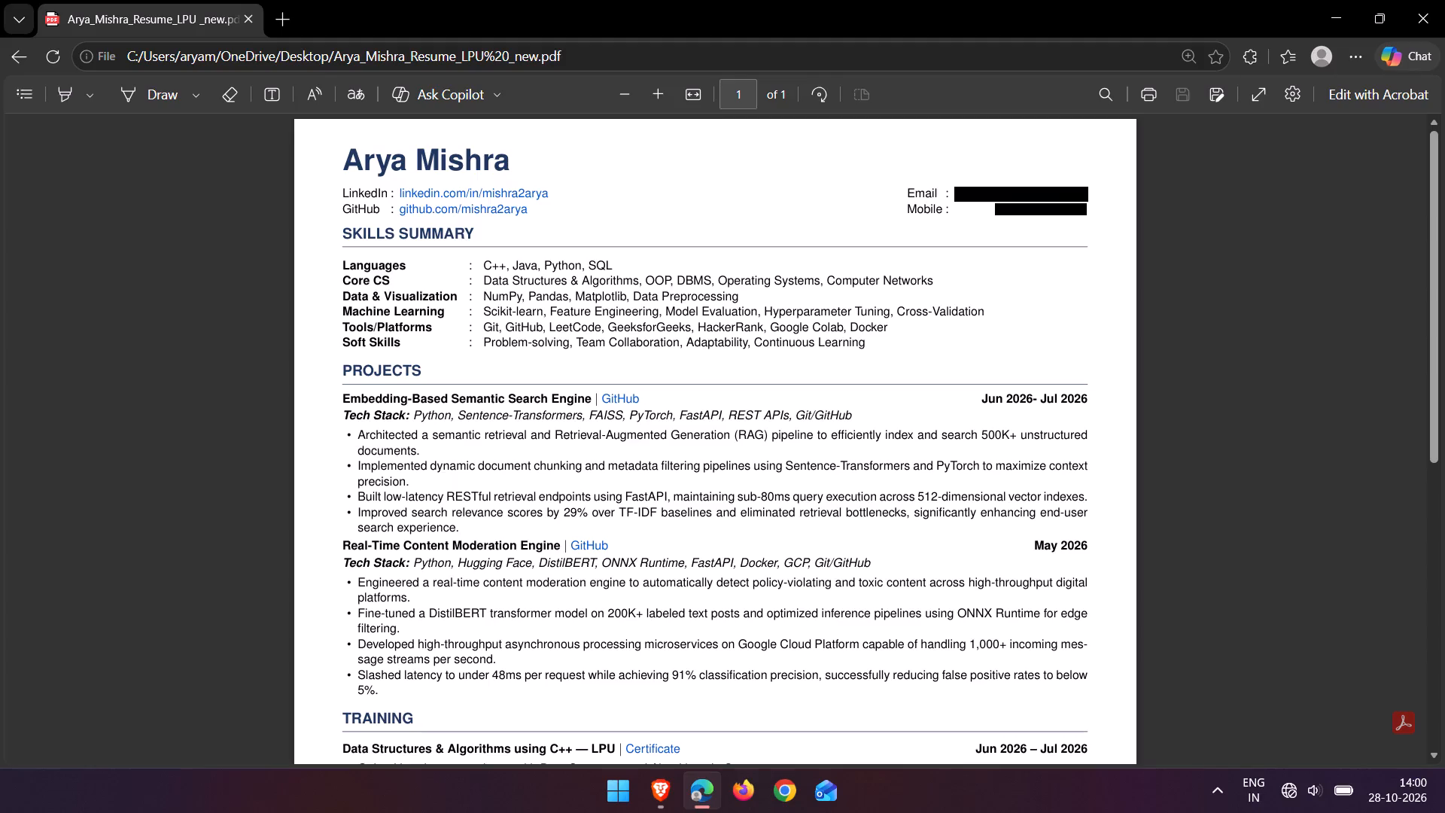
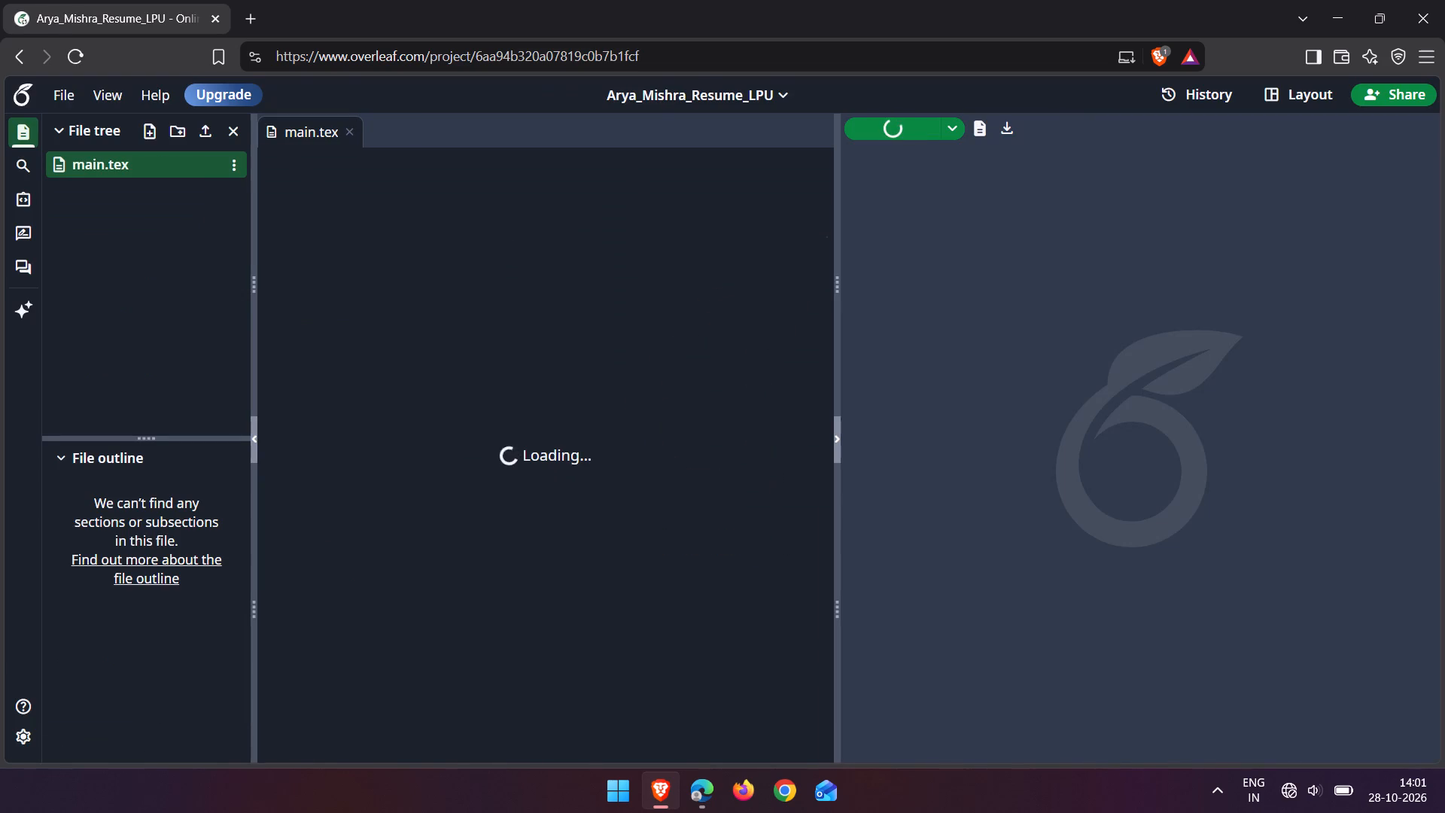
Examine the resume's LaTeX source in Overleaf from Education up to Certificates, alongside the compiled preview.
scroll(789, 489, down, 2)
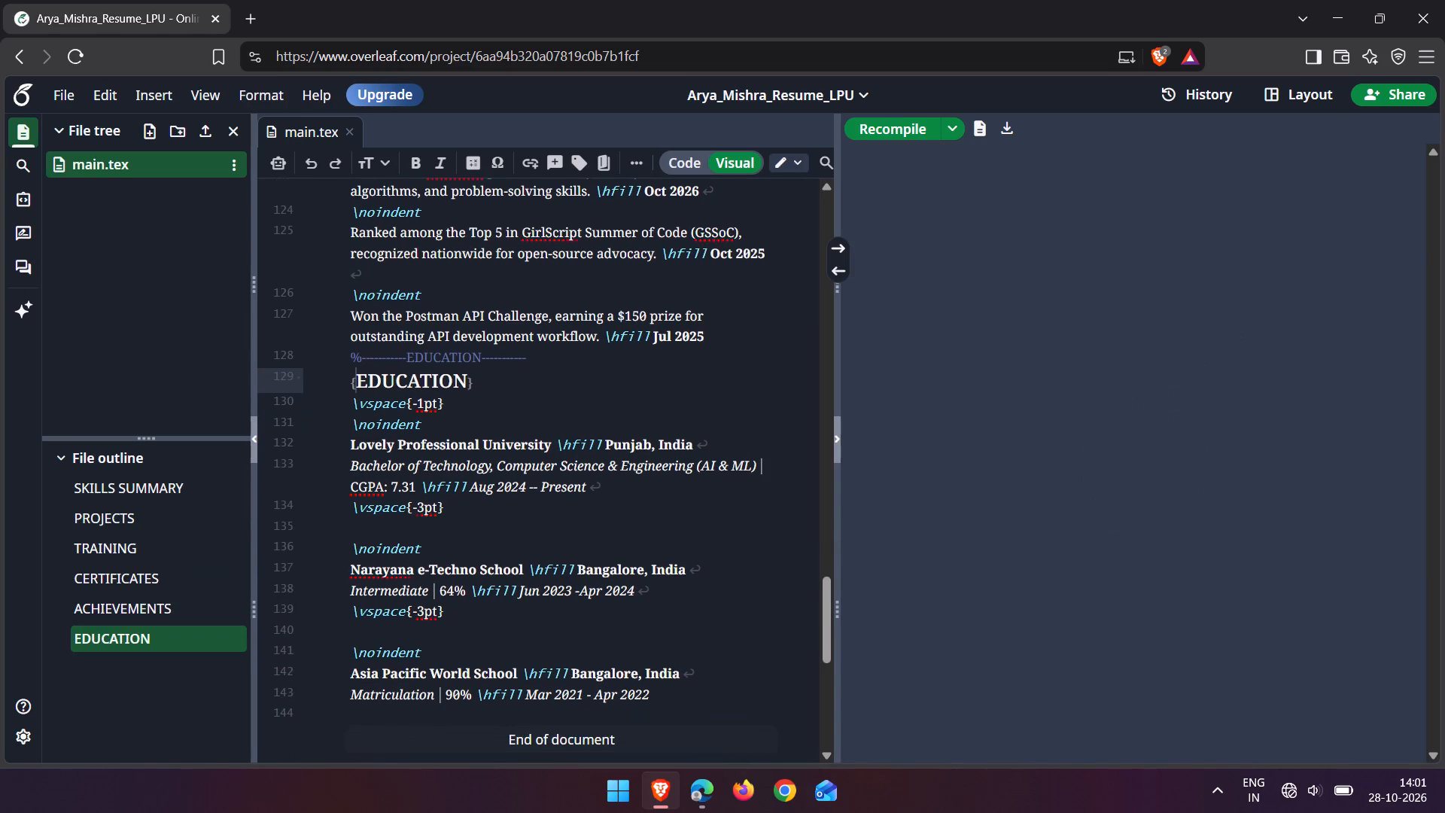
scroll(789, 489, down, 1)
scroll(1047, 383, up, 1)
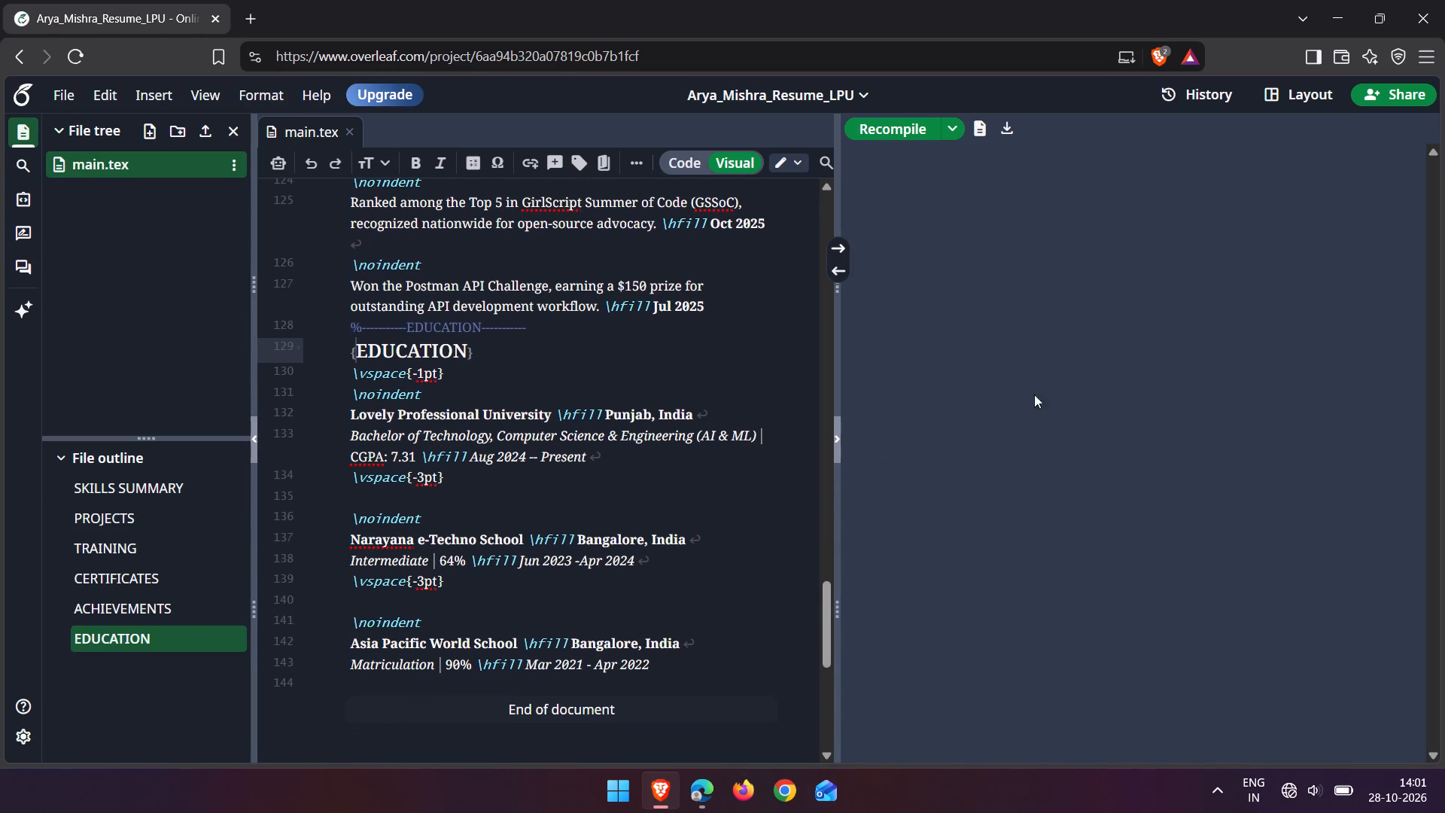
scroll(793, 460, up, 4)
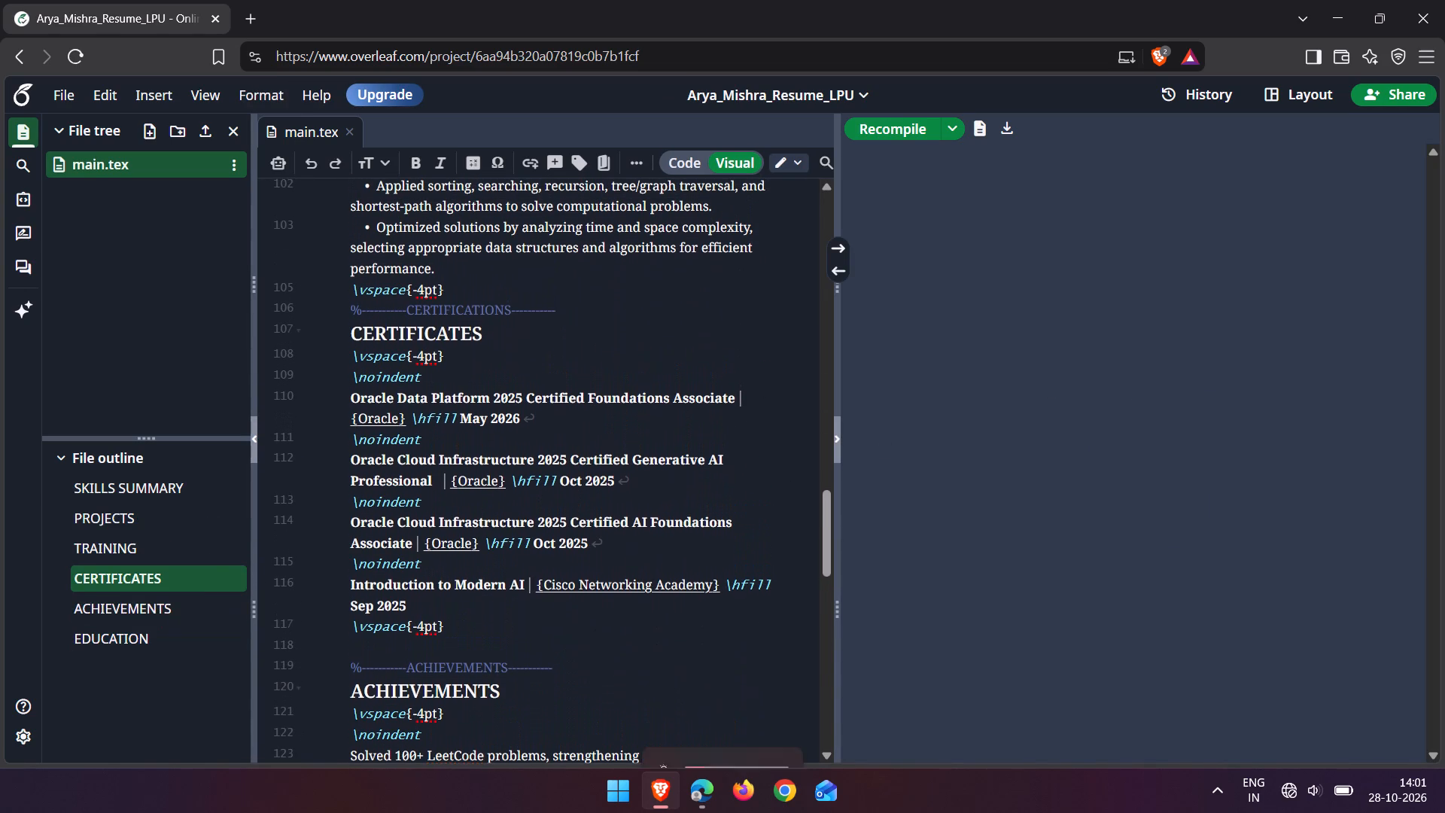
scroll(1122, 238, up, 2)
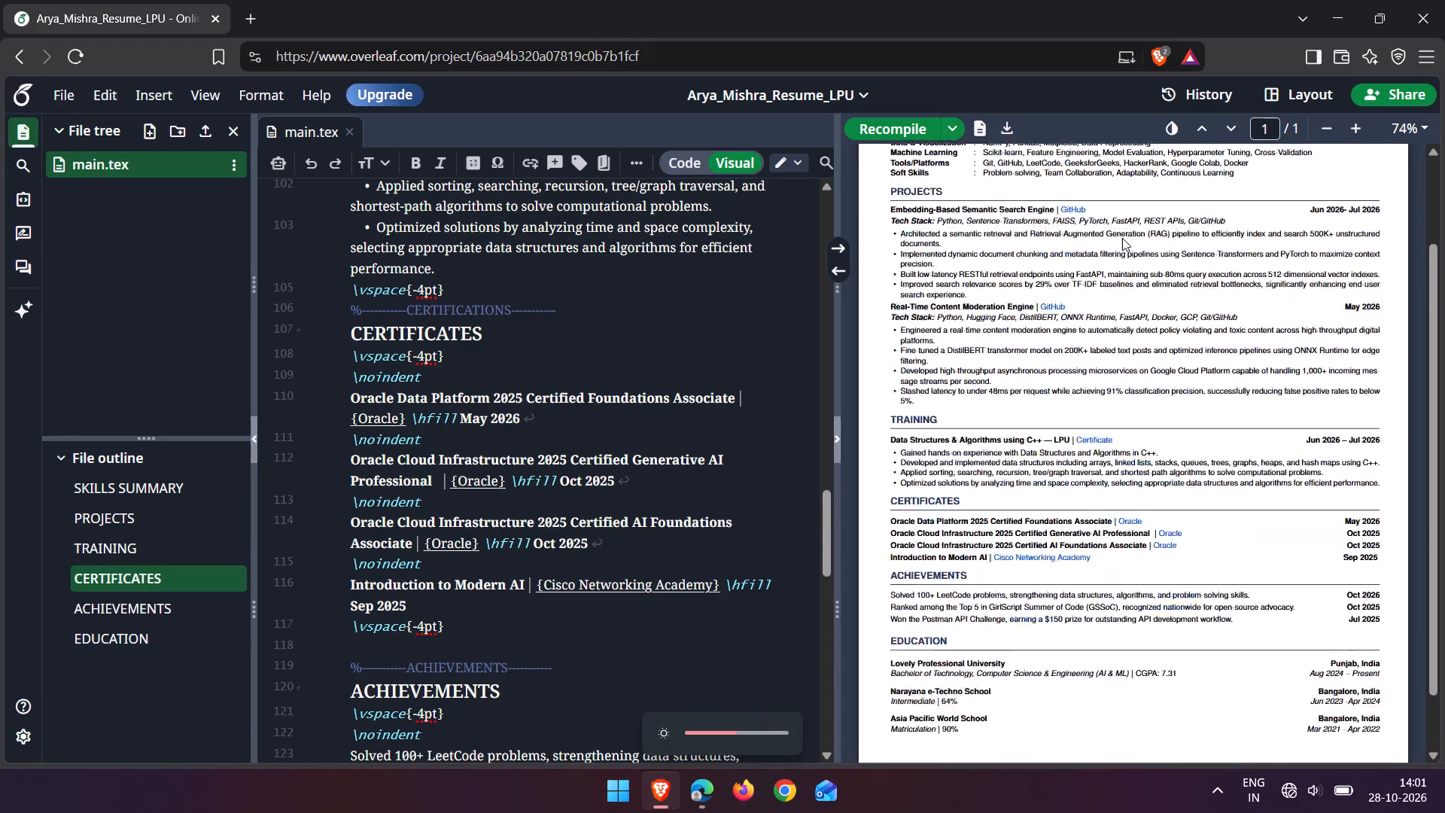
scroll(1122, 238, up, 2)
scroll(1122, 238, down, 1)
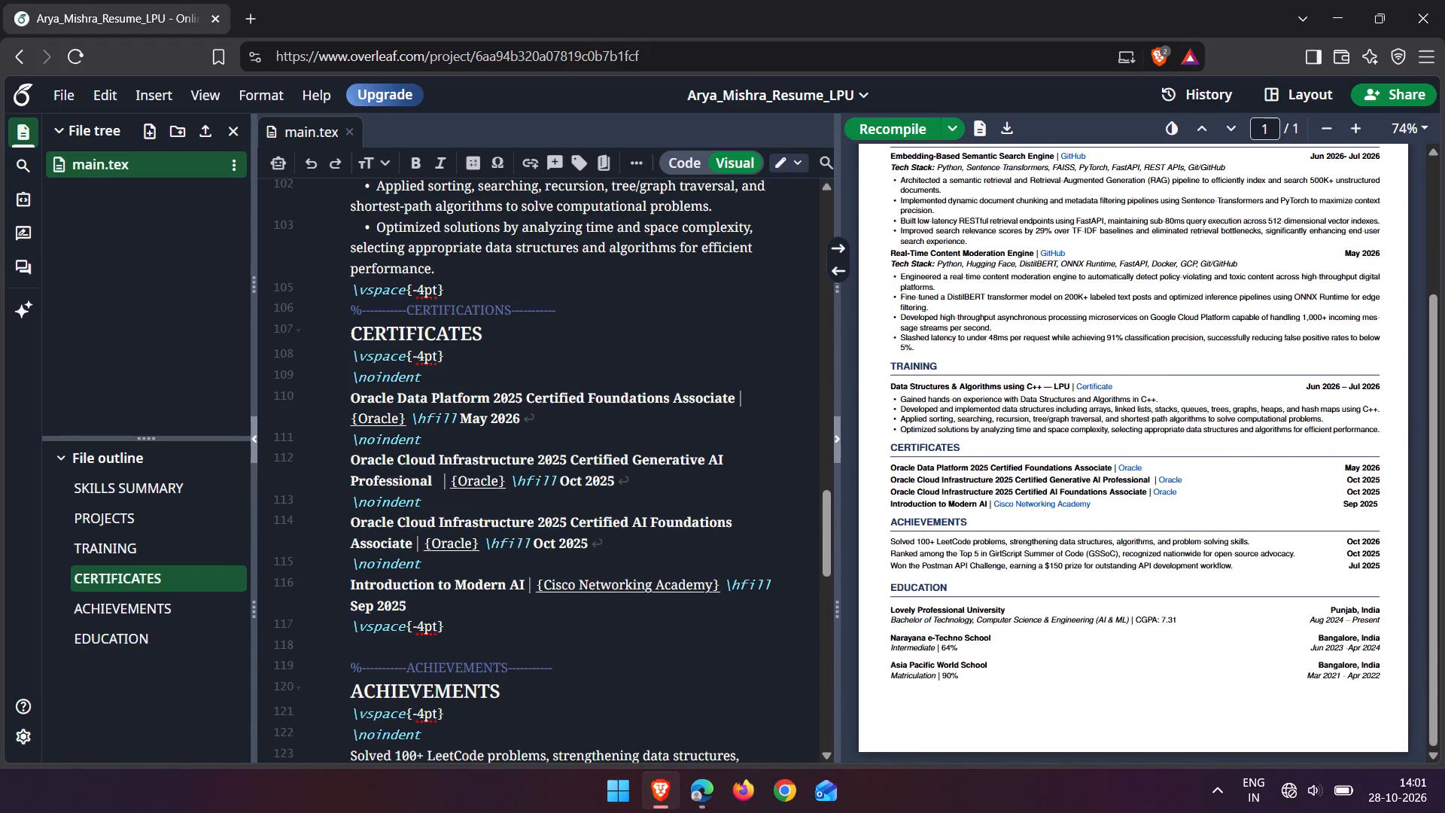
scroll(697, 470, down, 1)
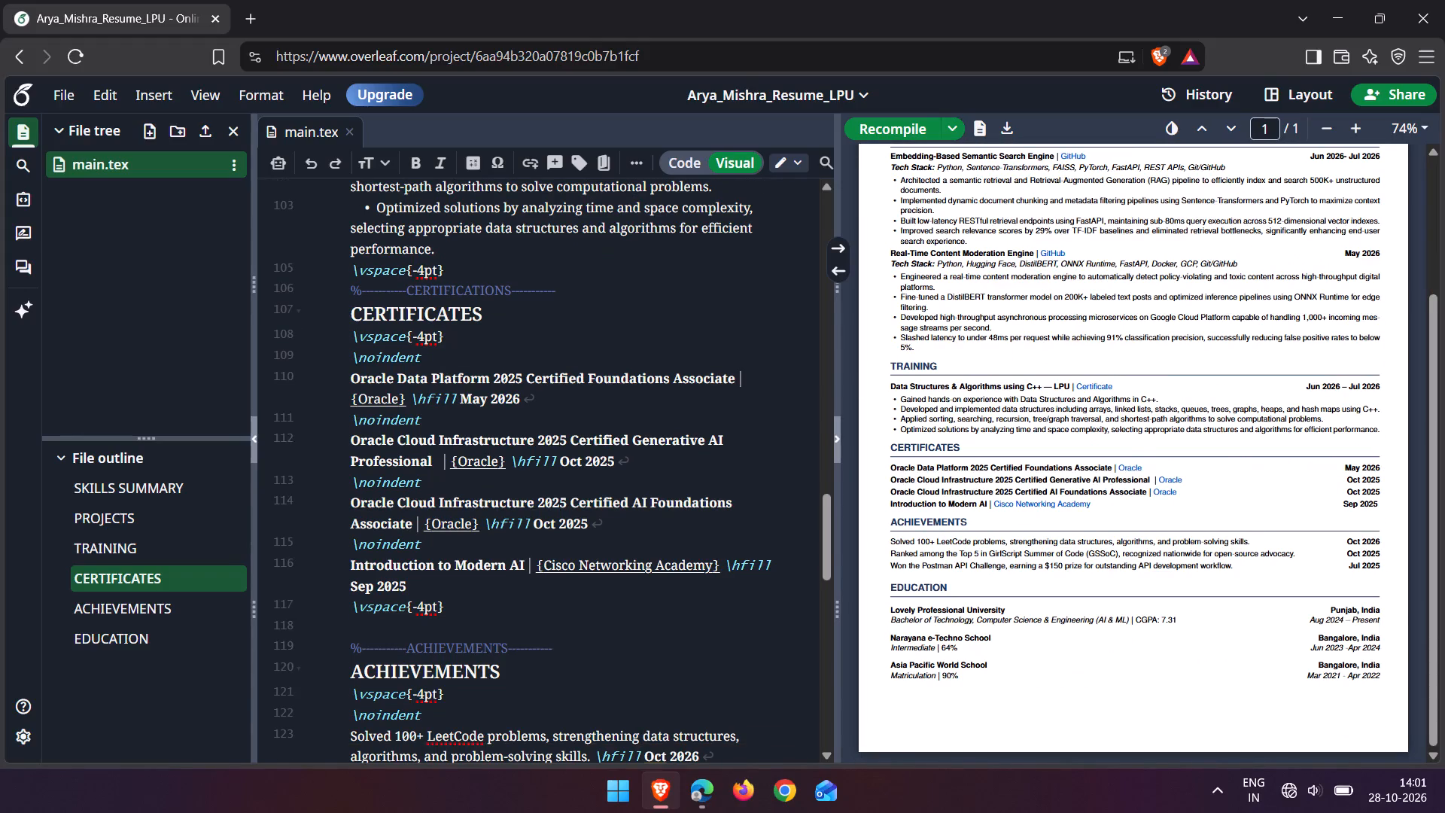
Place the text cursor just before the date of the Introduction to Modern AI certificate in main.tex.
click(355, 583)
click(353, 584)
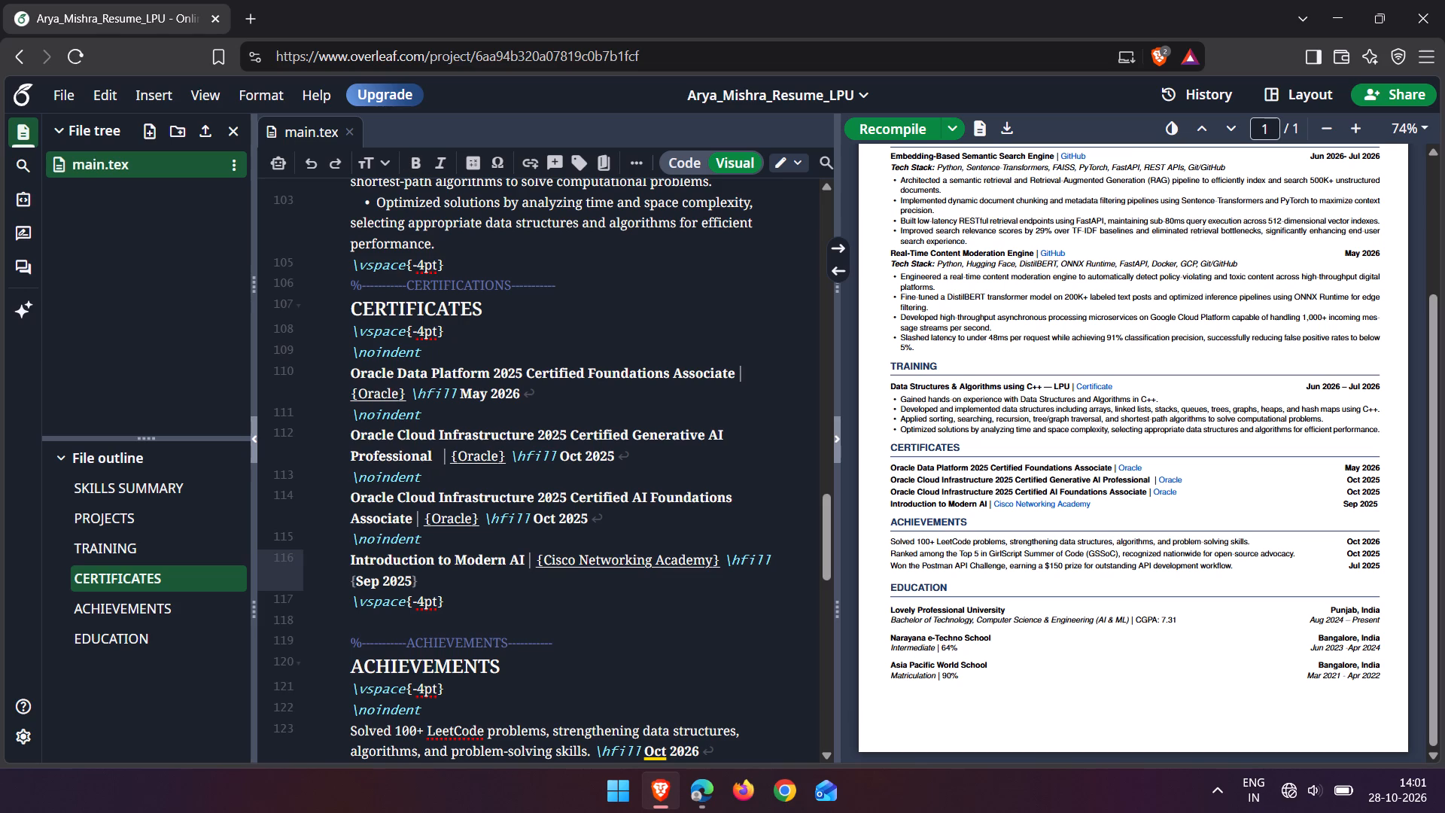
Examine the compiled resume preview from the header and skills down to Education, checking the certificates and date alignment up close.
scroll(361, 507, up, 4)
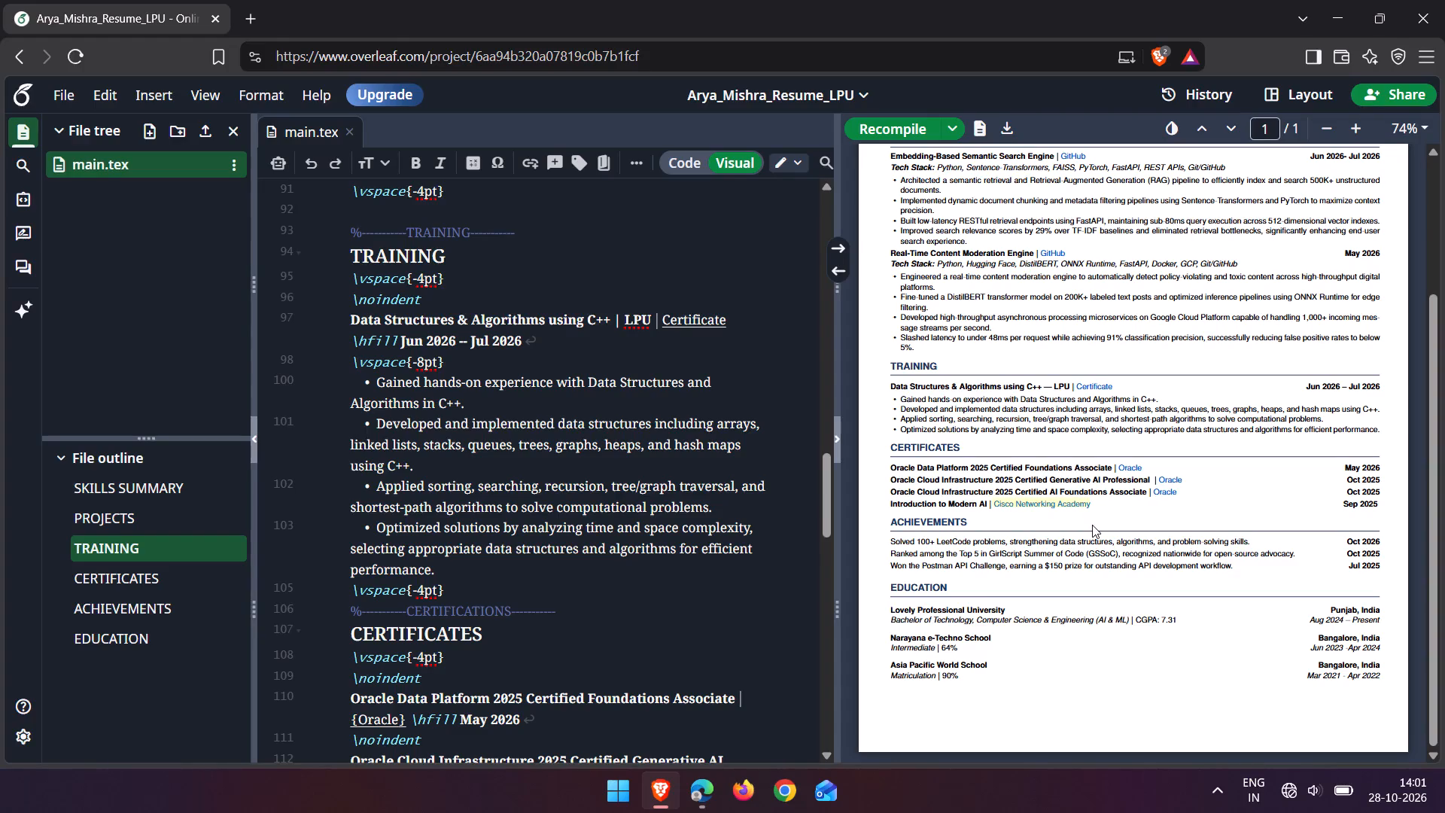
scroll(1237, 410, up, 3)
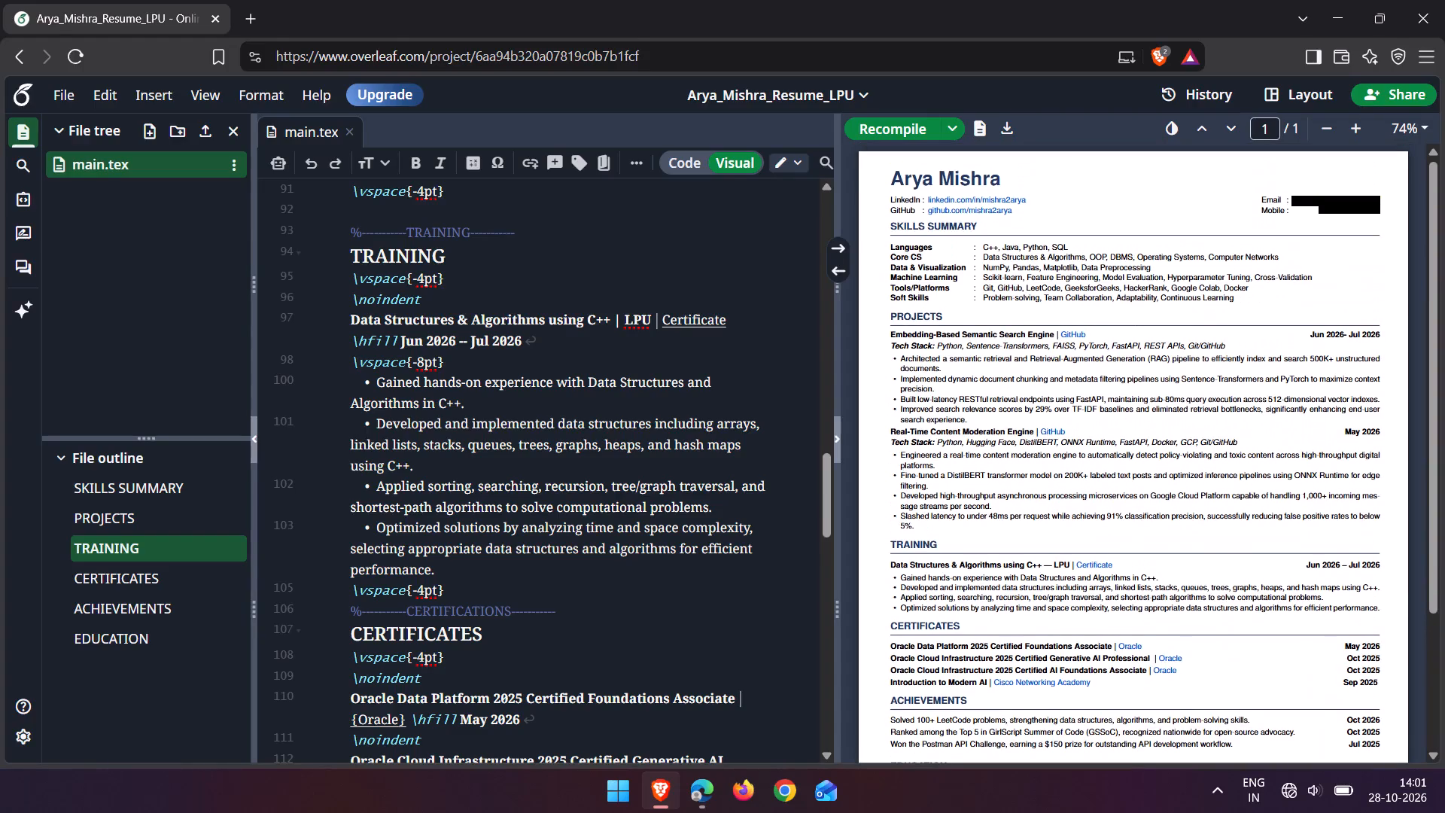
scroll(1237, 410, down, 3)
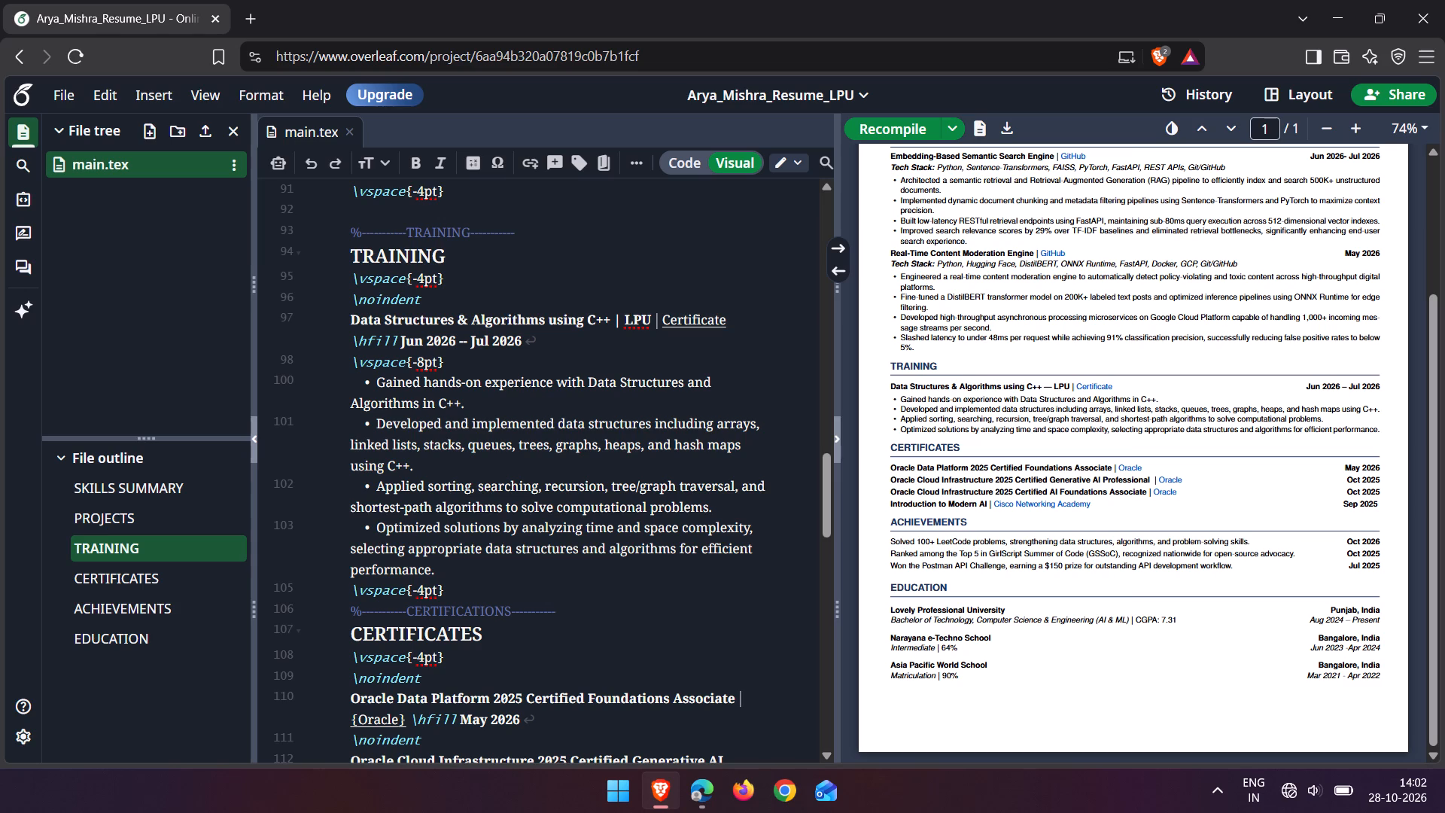
click(992, 620)
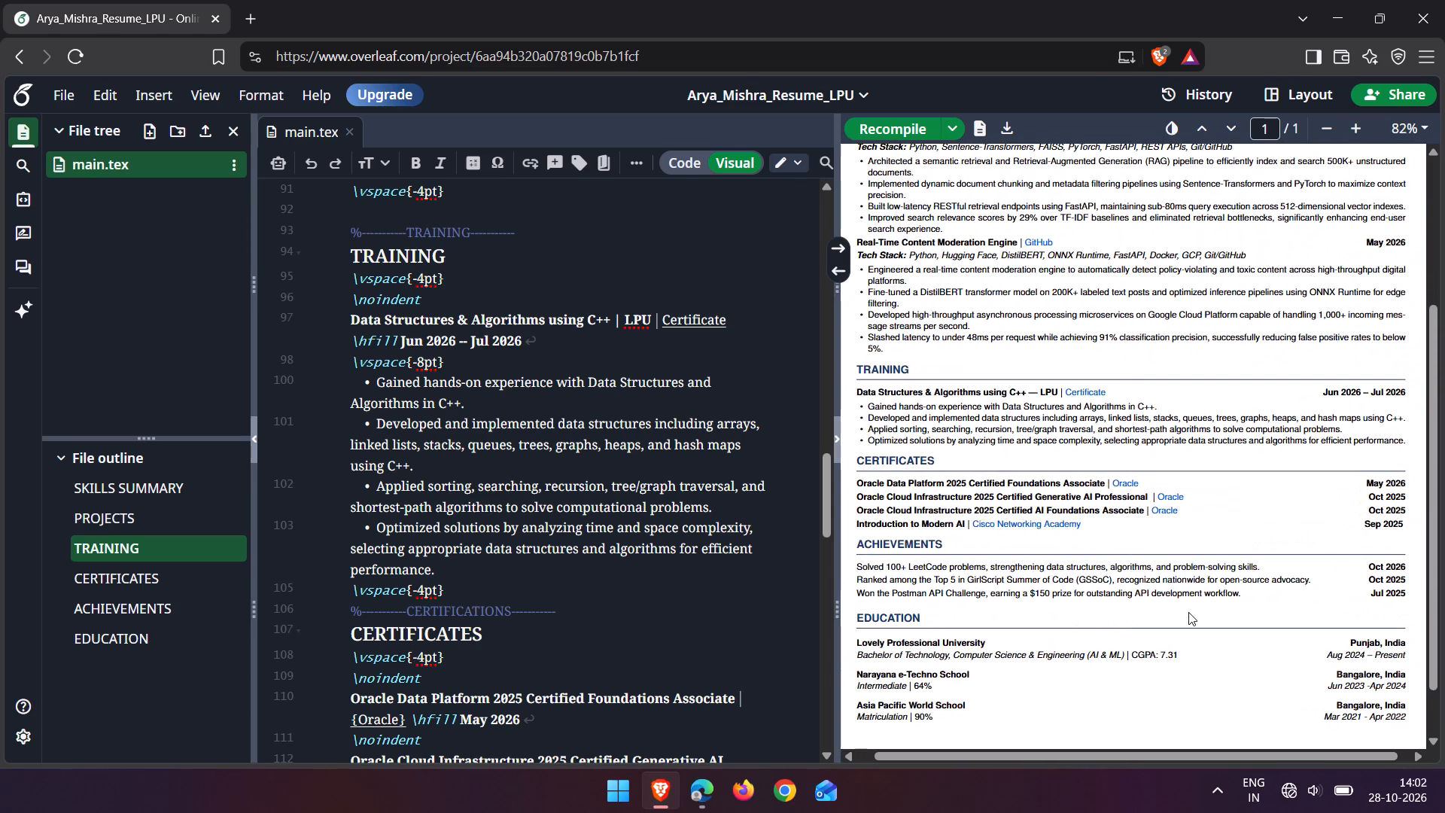
scroll(874, 589, right, 1)
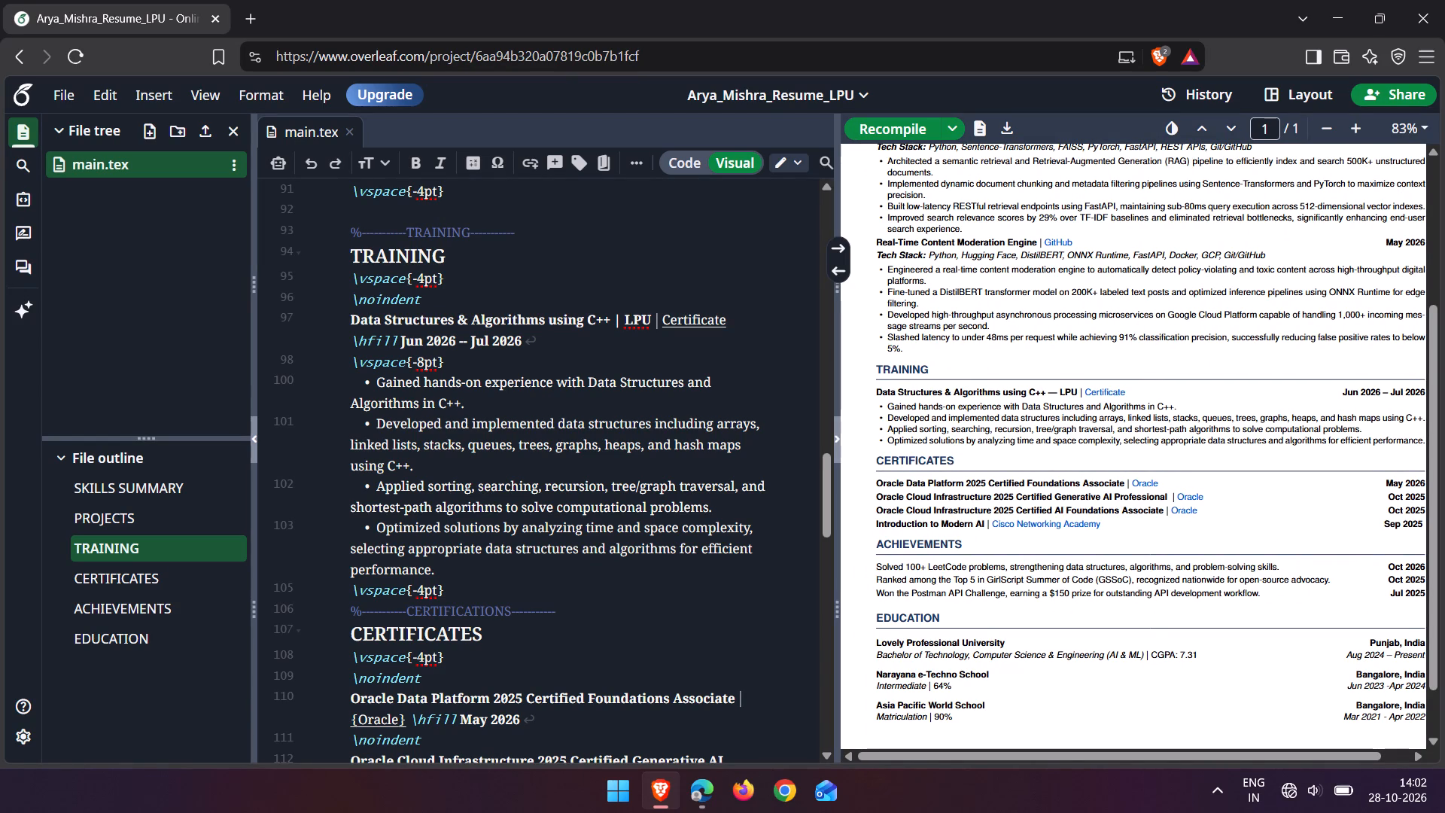
Switch to the resume PDF in Microsoft Edge and review it from Training through Education and back to the header.
click(685, 799)
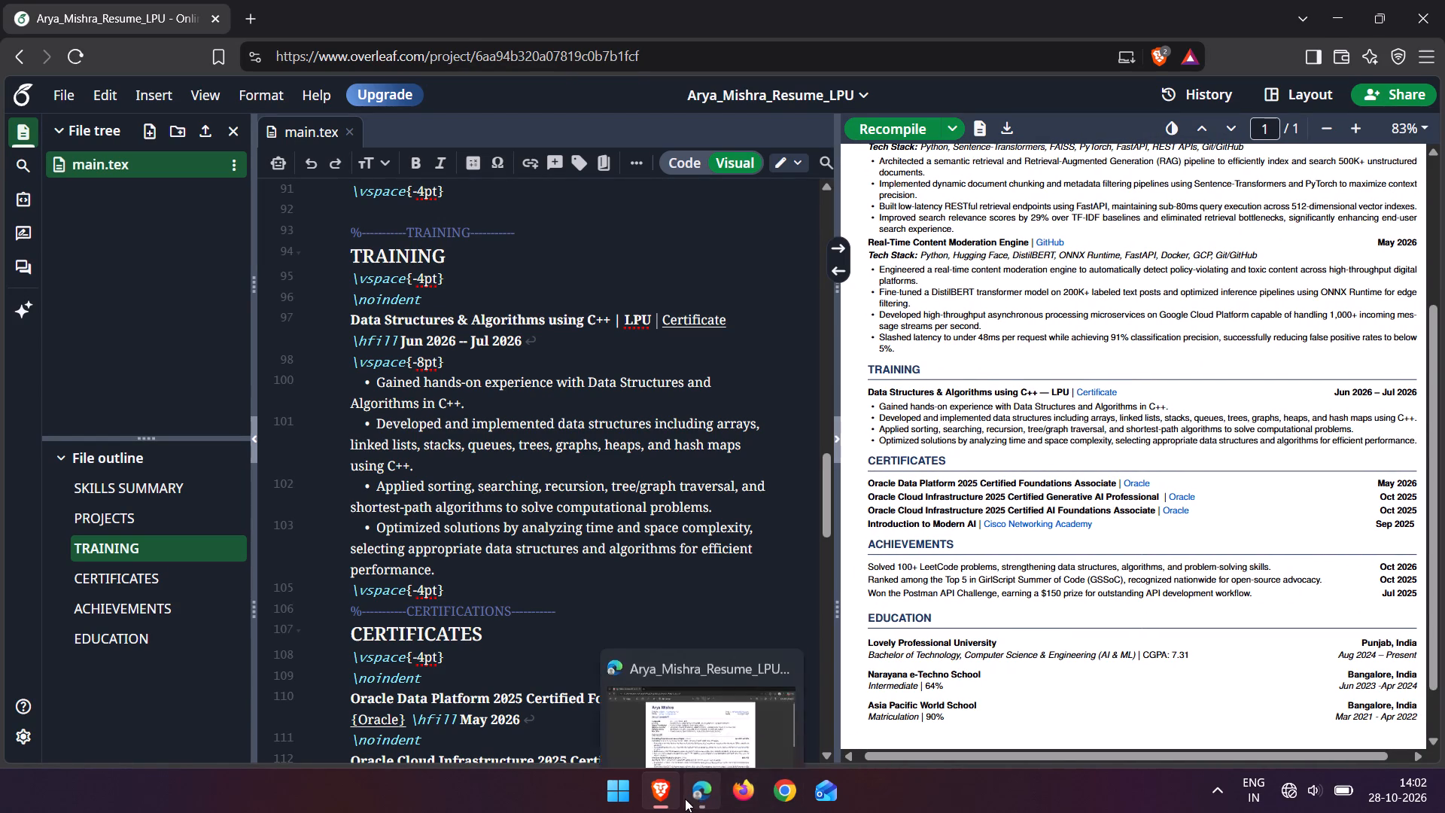
scroll(853, 540, down, 4)
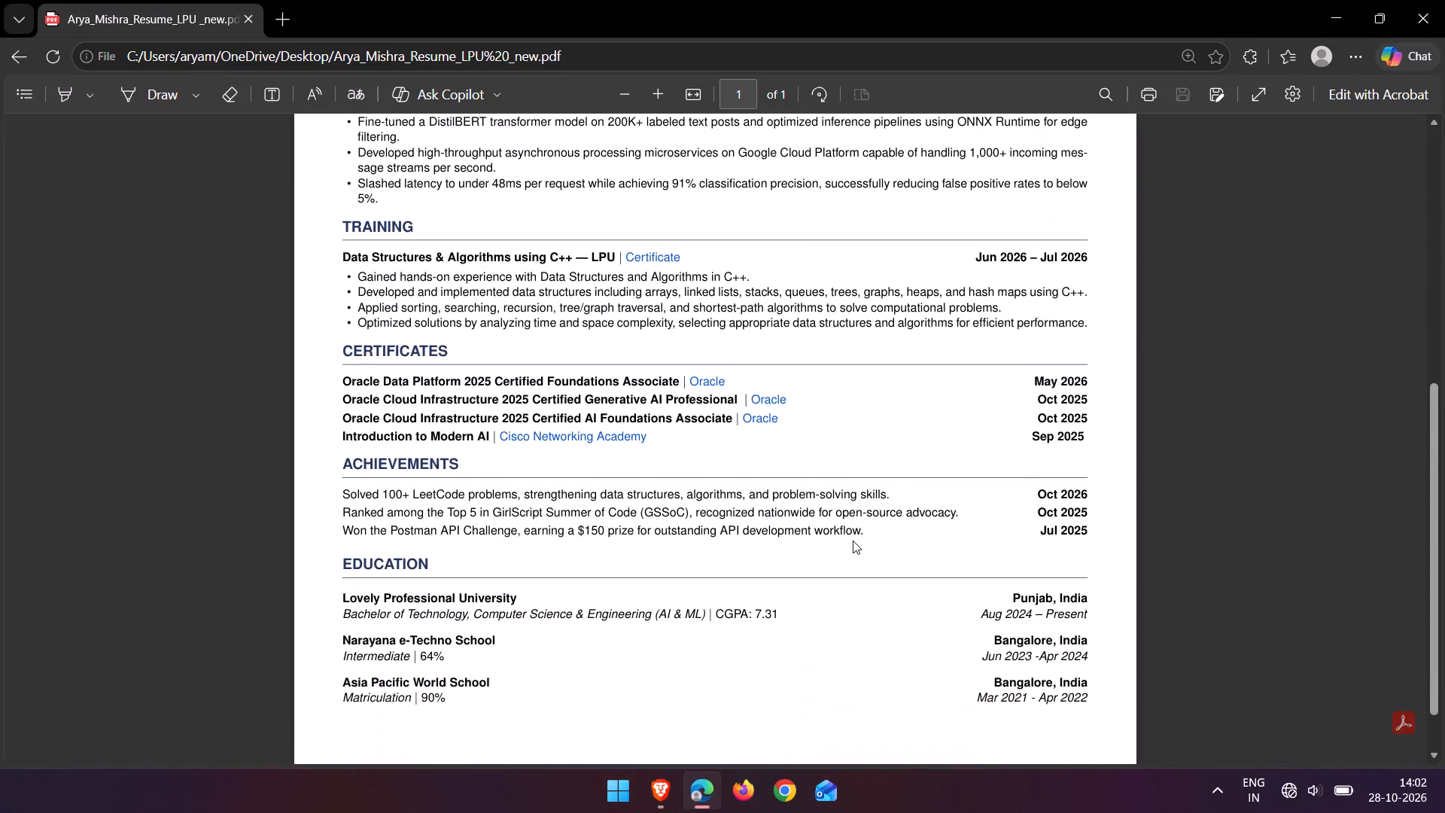
scroll(853, 540, down, 1)
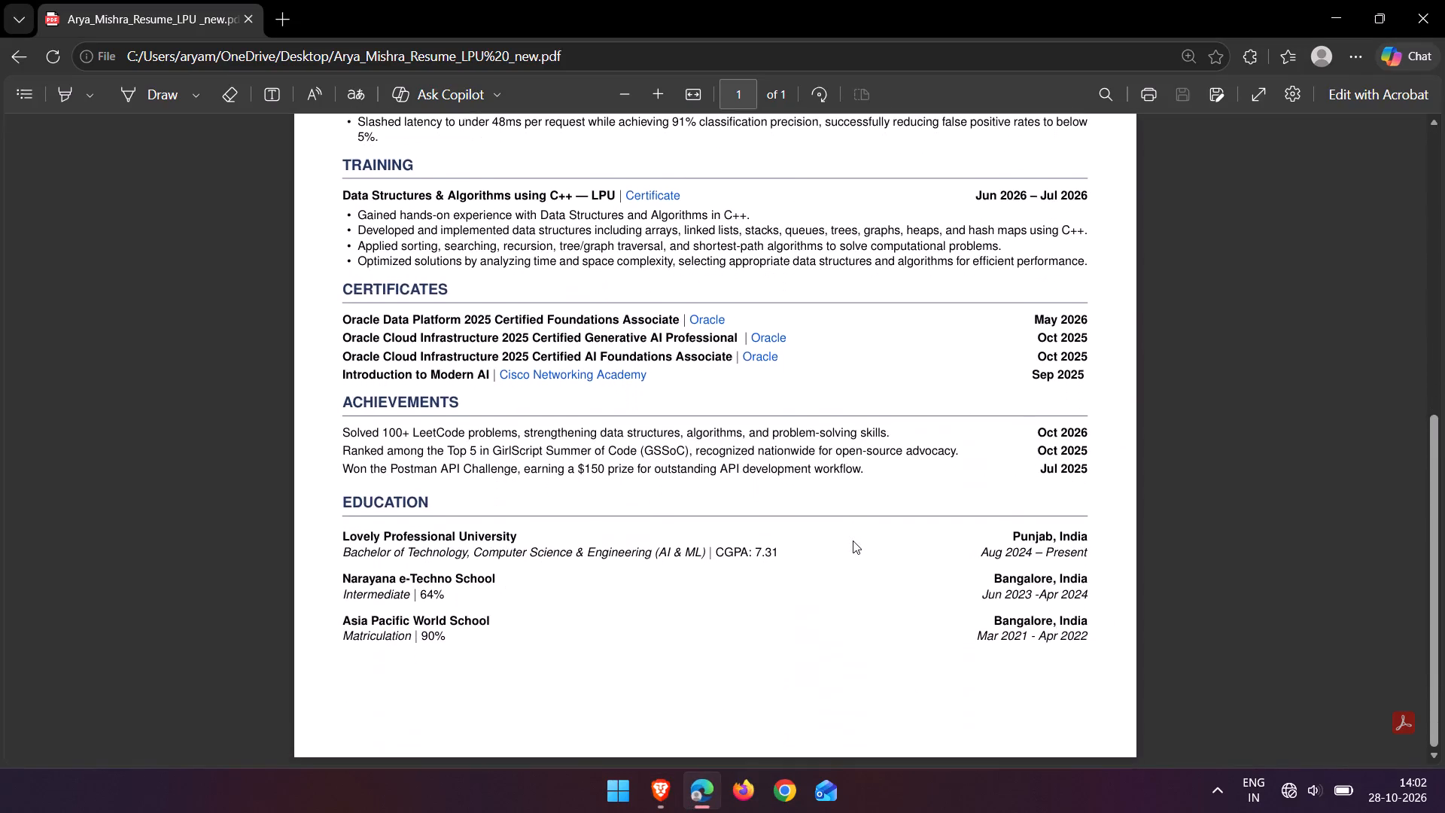
scroll(853, 540, down, 1)
scroll(853, 540, up, 5)
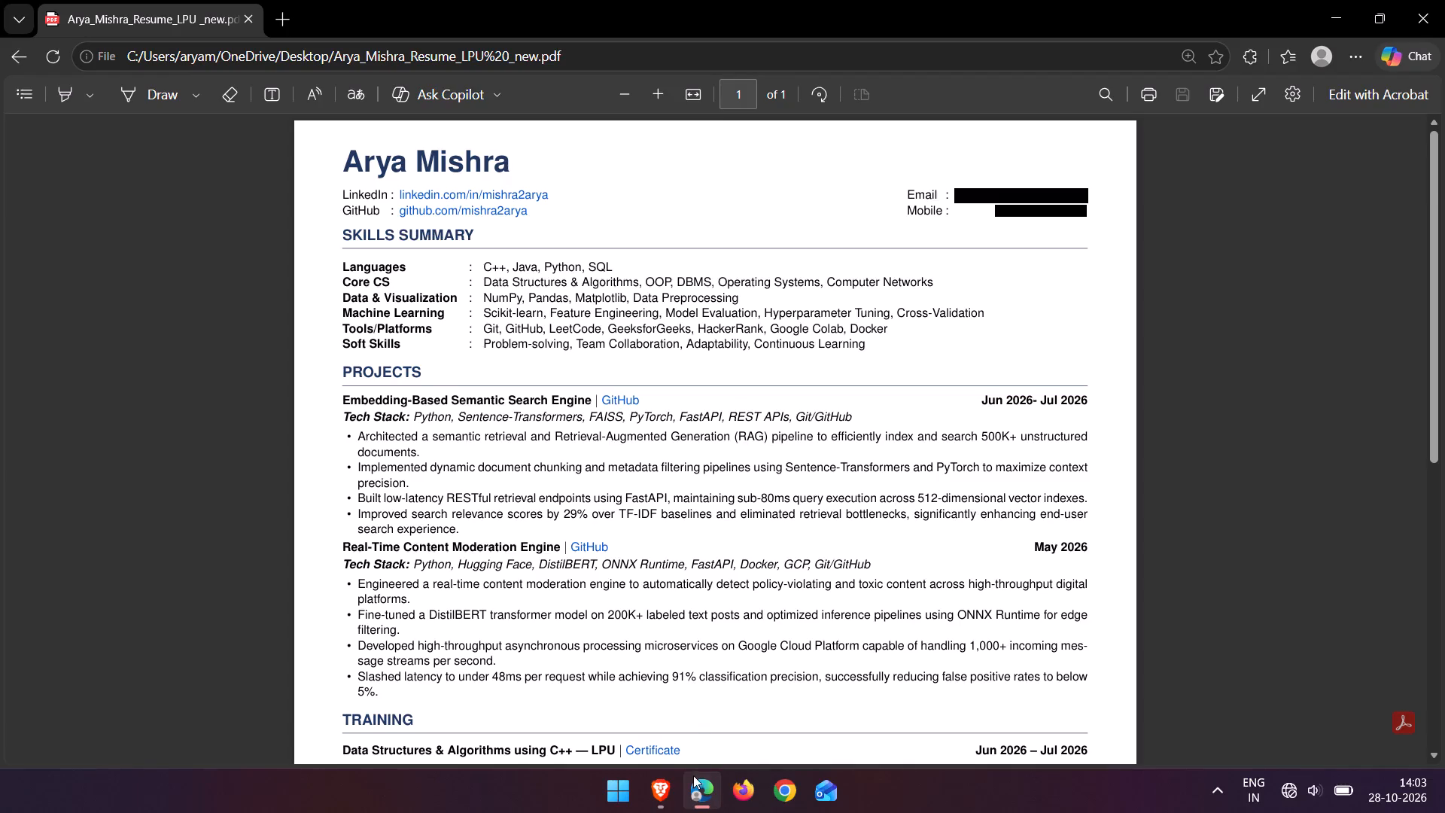
Compare the Overleaf preview with the PDF in Edge, rereading the PDF down to Education and highlighting the LeetCode achievement's date.
click(661, 787)
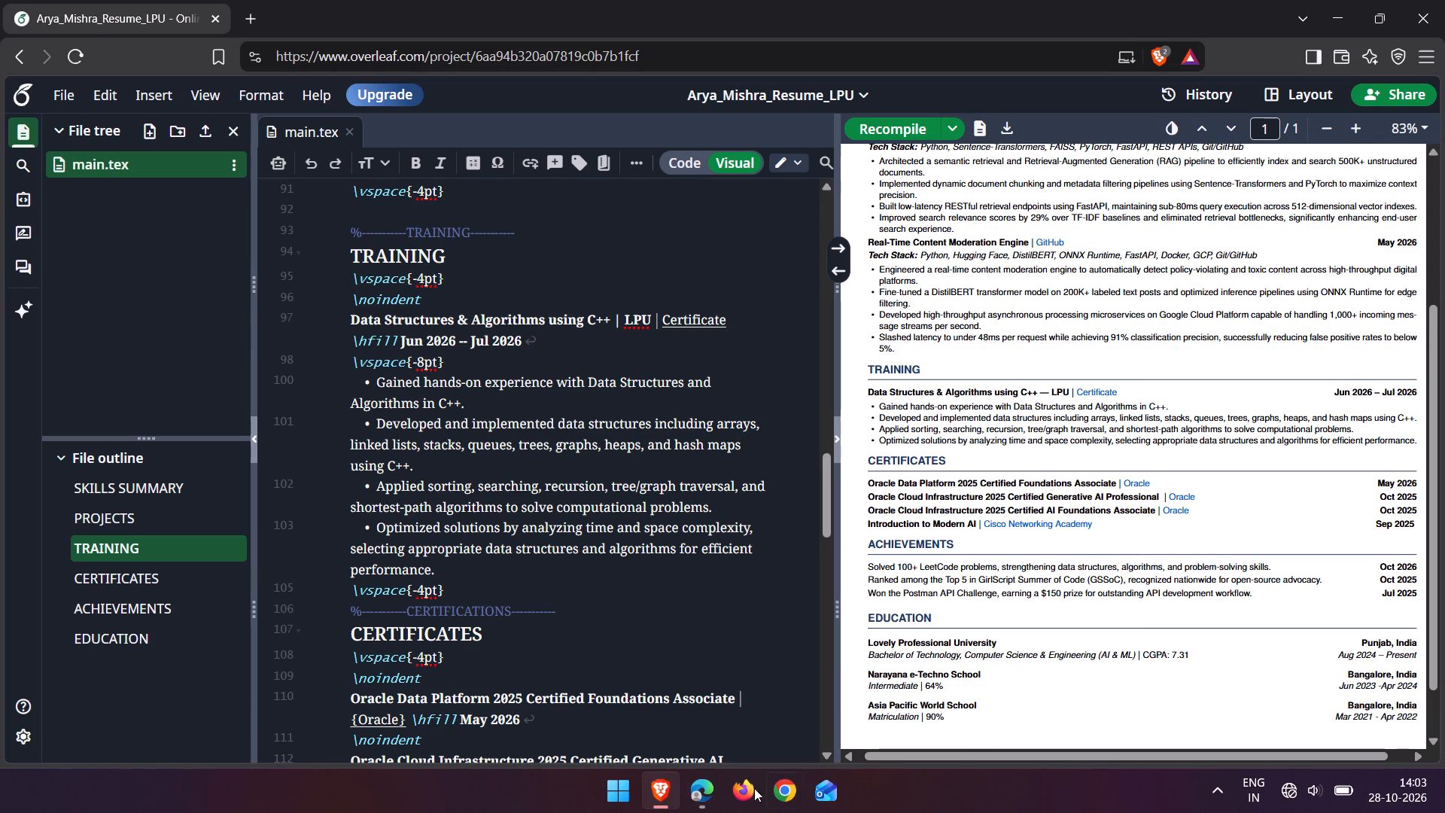
click(707, 793)
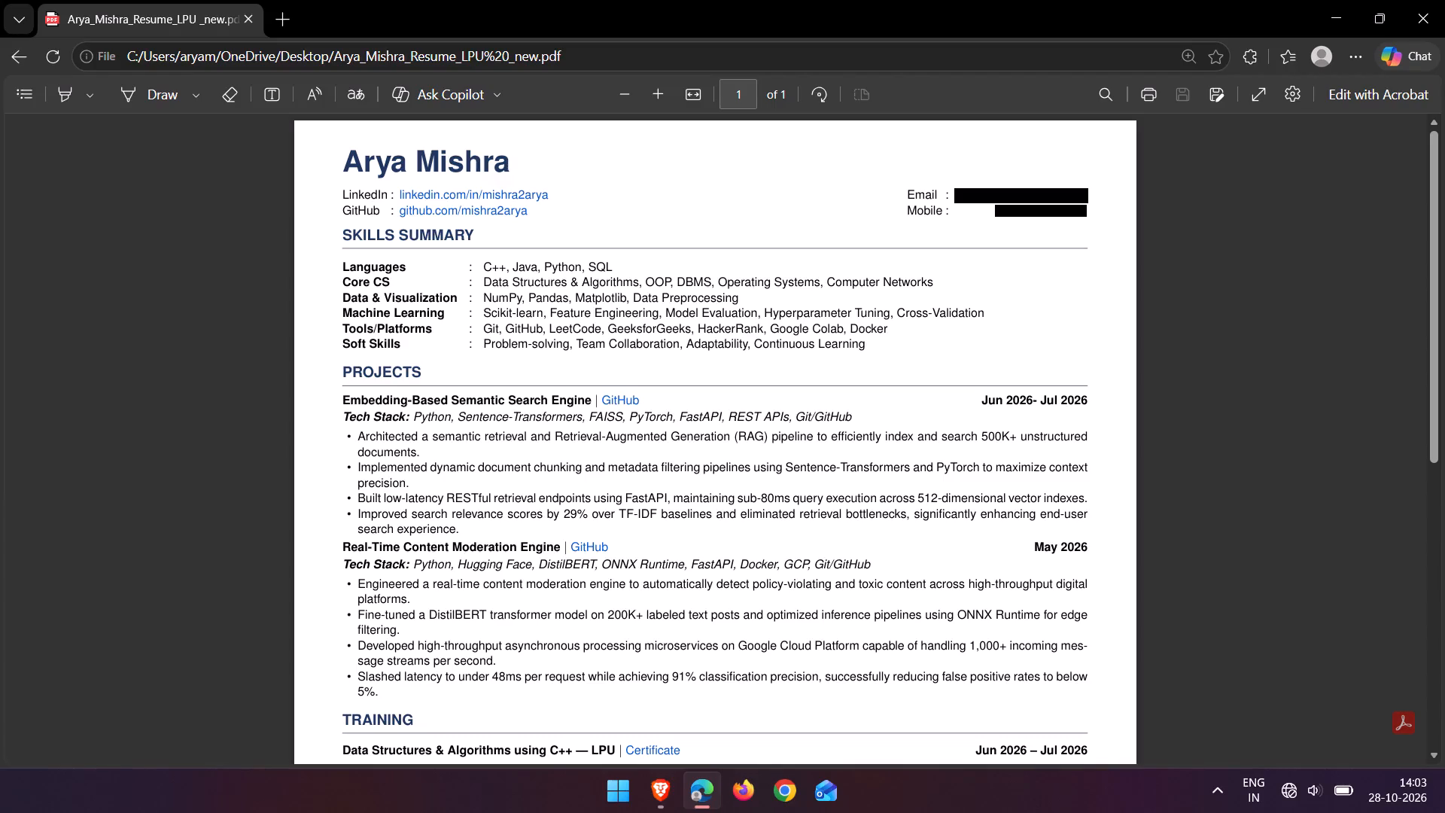
scroll(845, 620, down, 1)
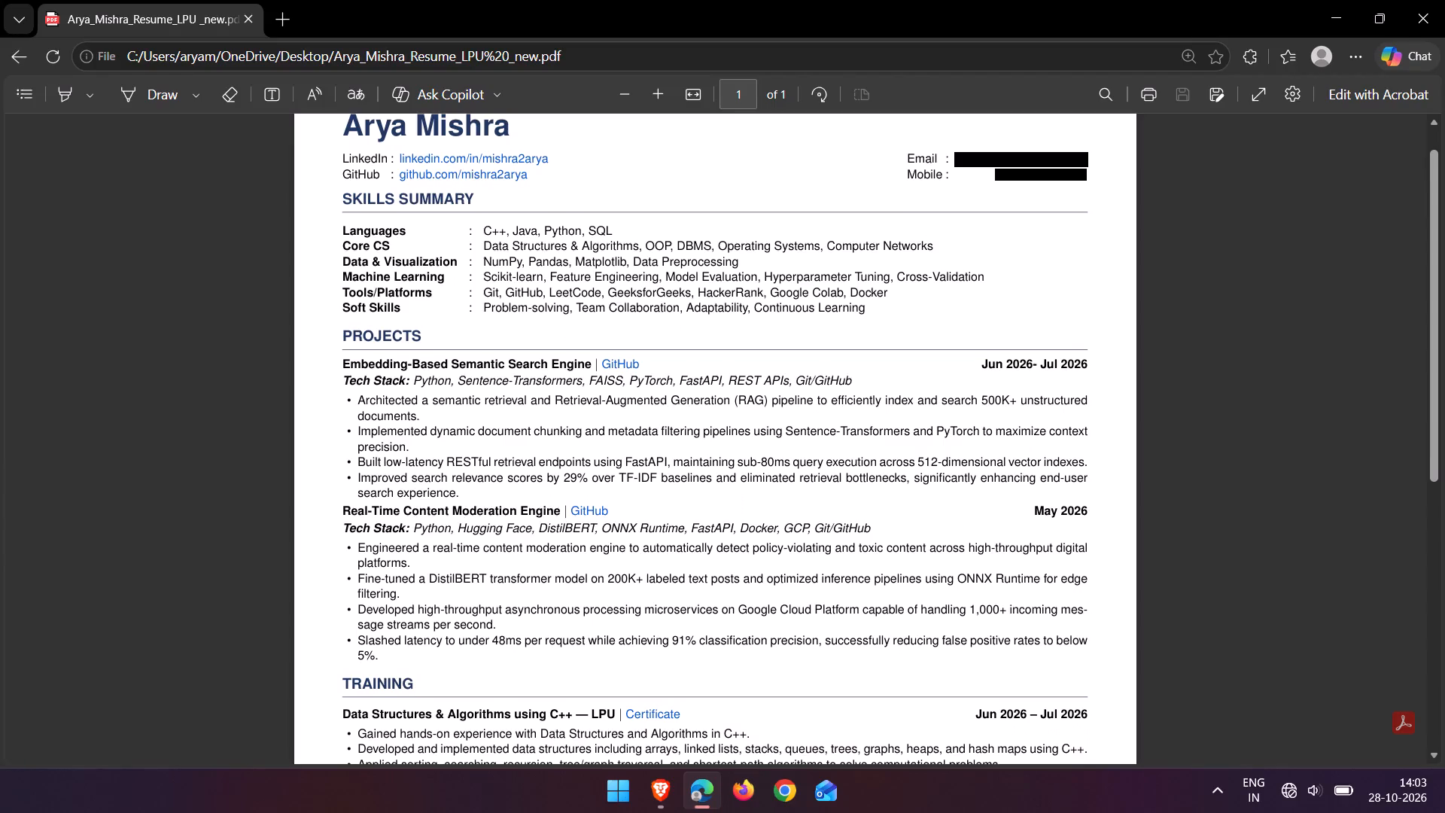
scroll(845, 620, down, 2)
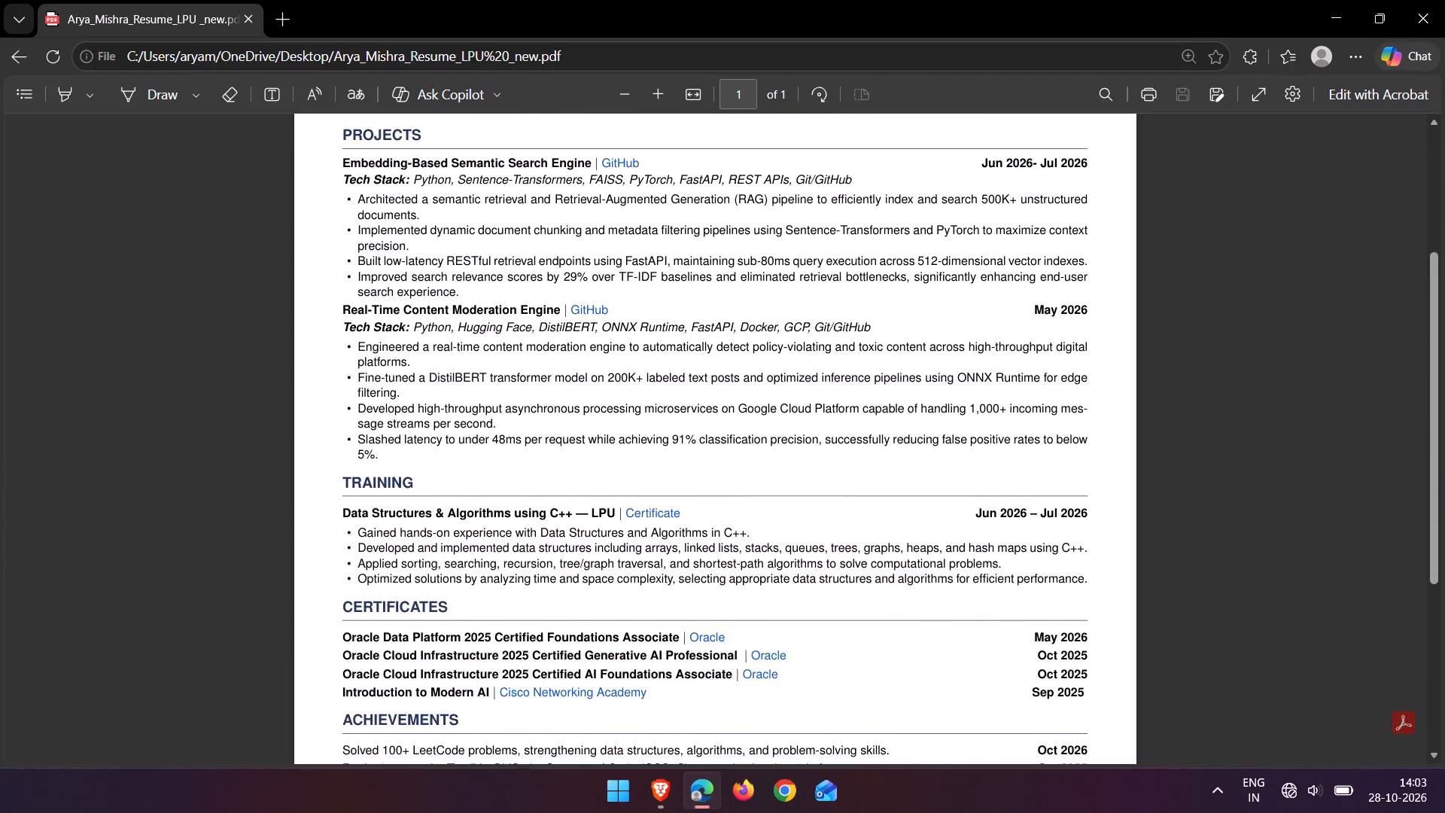
scroll(845, 620, down, 1)
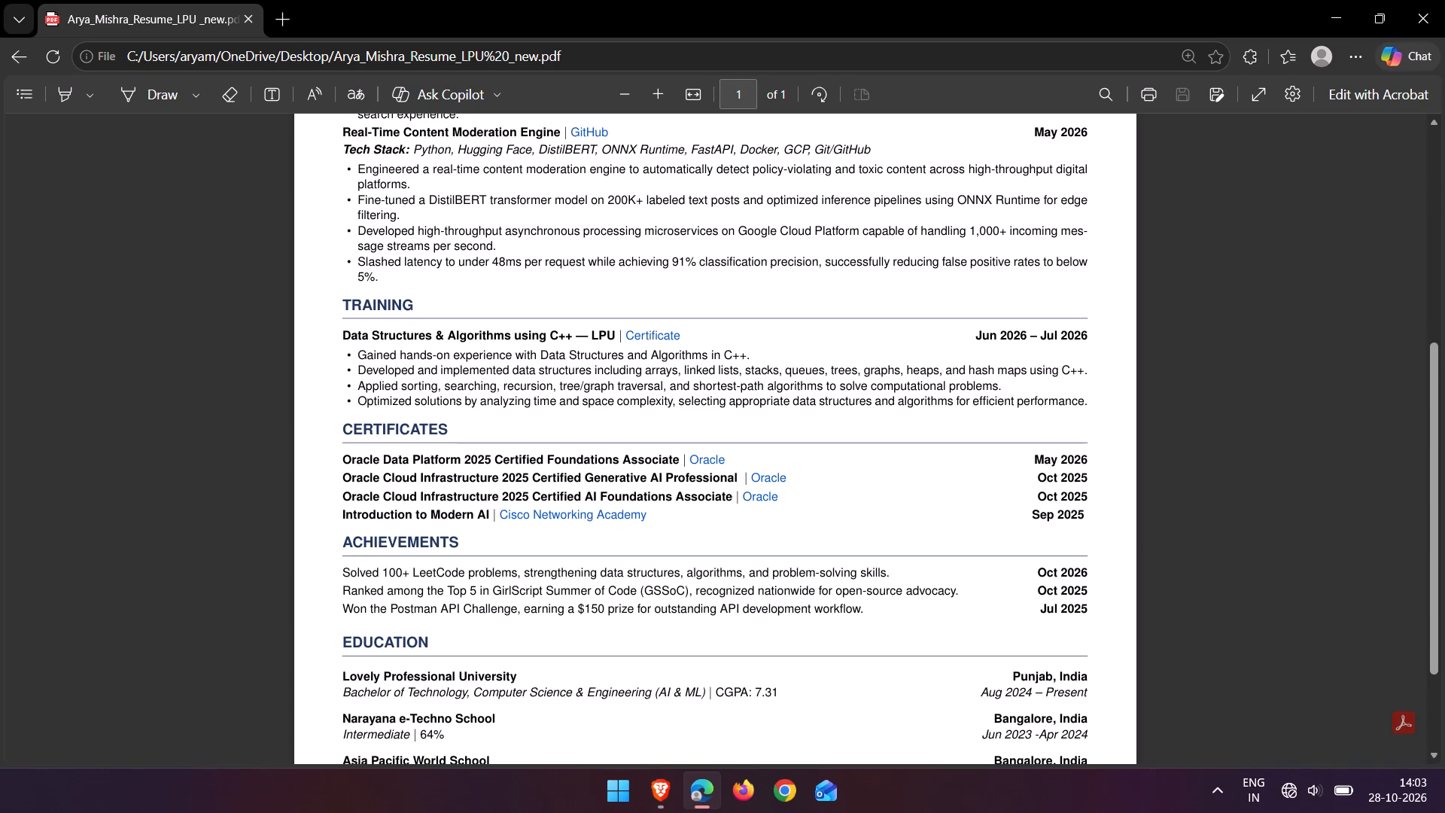
scroll(845, 620, down, 1)
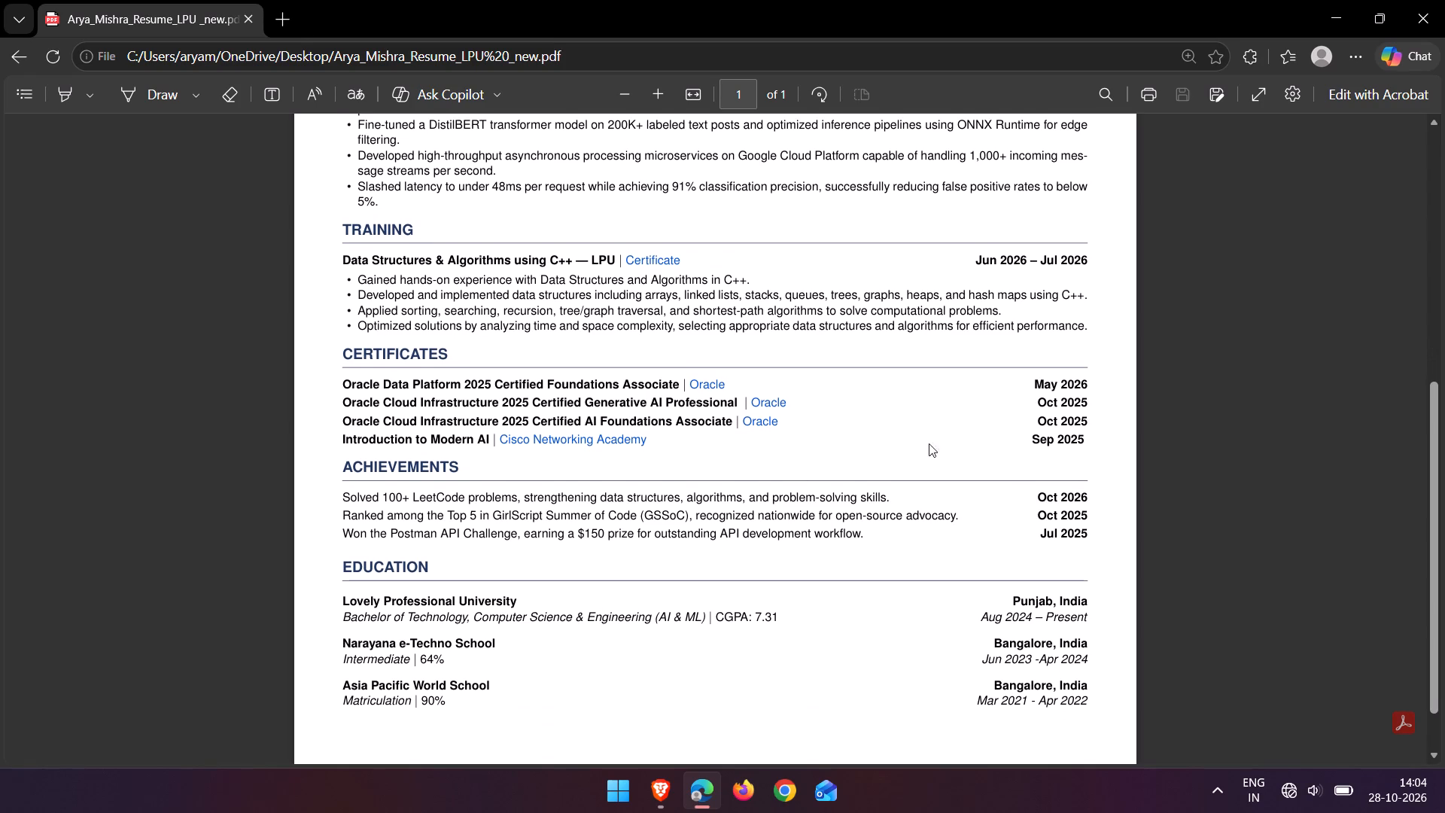
drag(1089, 491, 1066, 496)
drag(1066, 496, 1033, 502)
drag(1033, 502, 1026, 497)
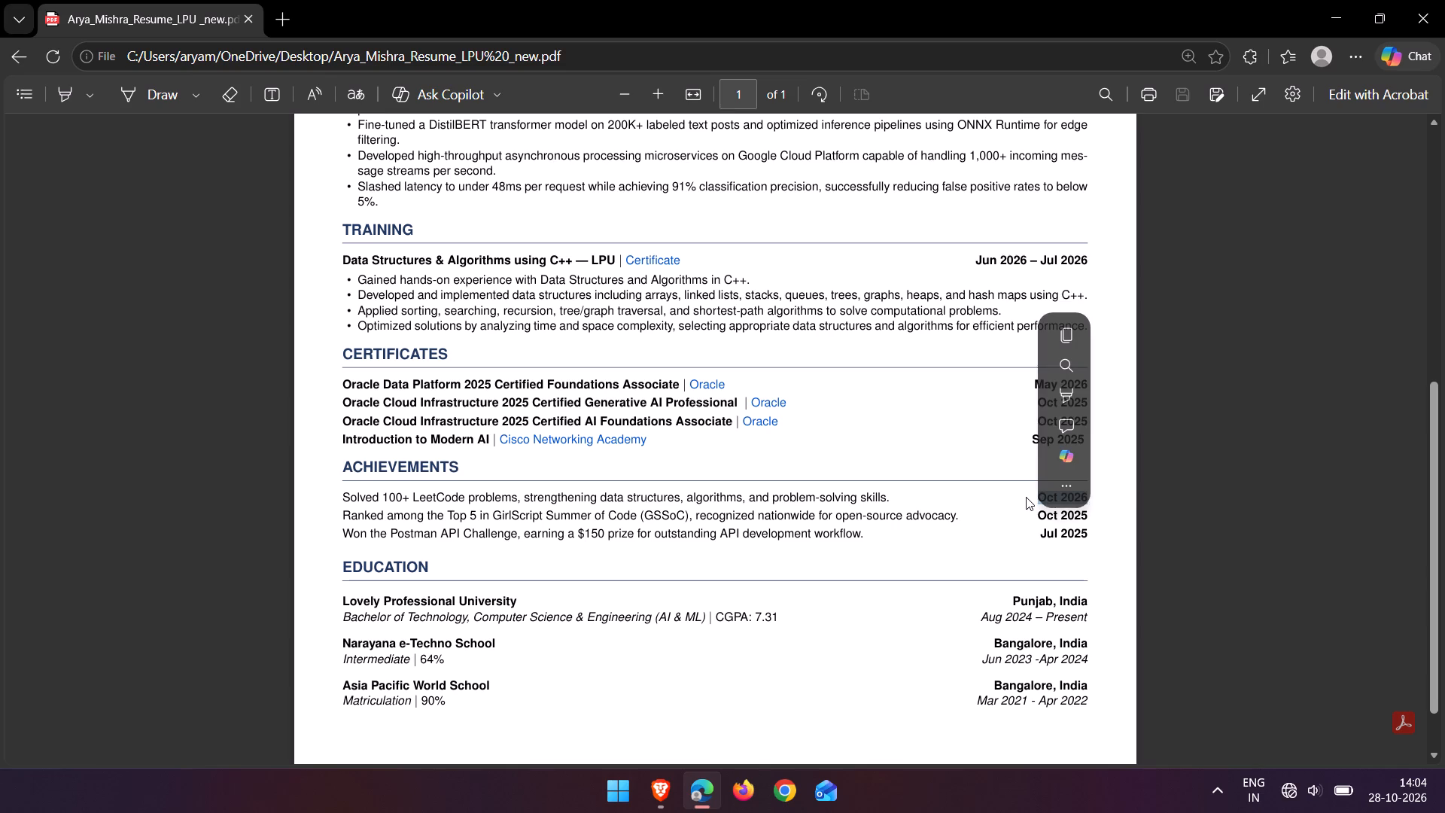
click(920, 420)
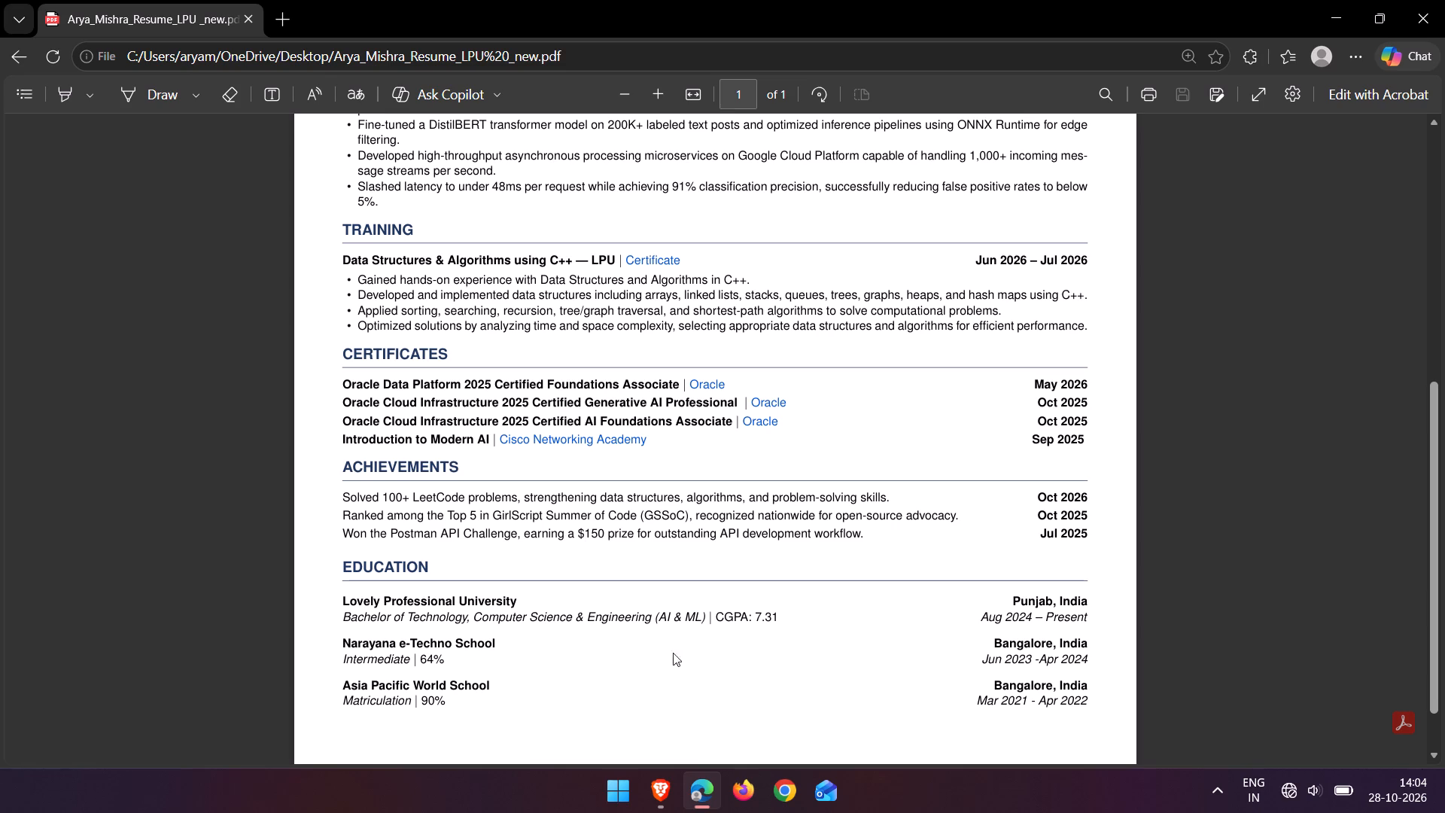
Return to Overleaf in Brave and examine the Certificates, Achievements and Education entries in the source, including their dates.
click(658, 796)
scroll(518, 553, down, 4)
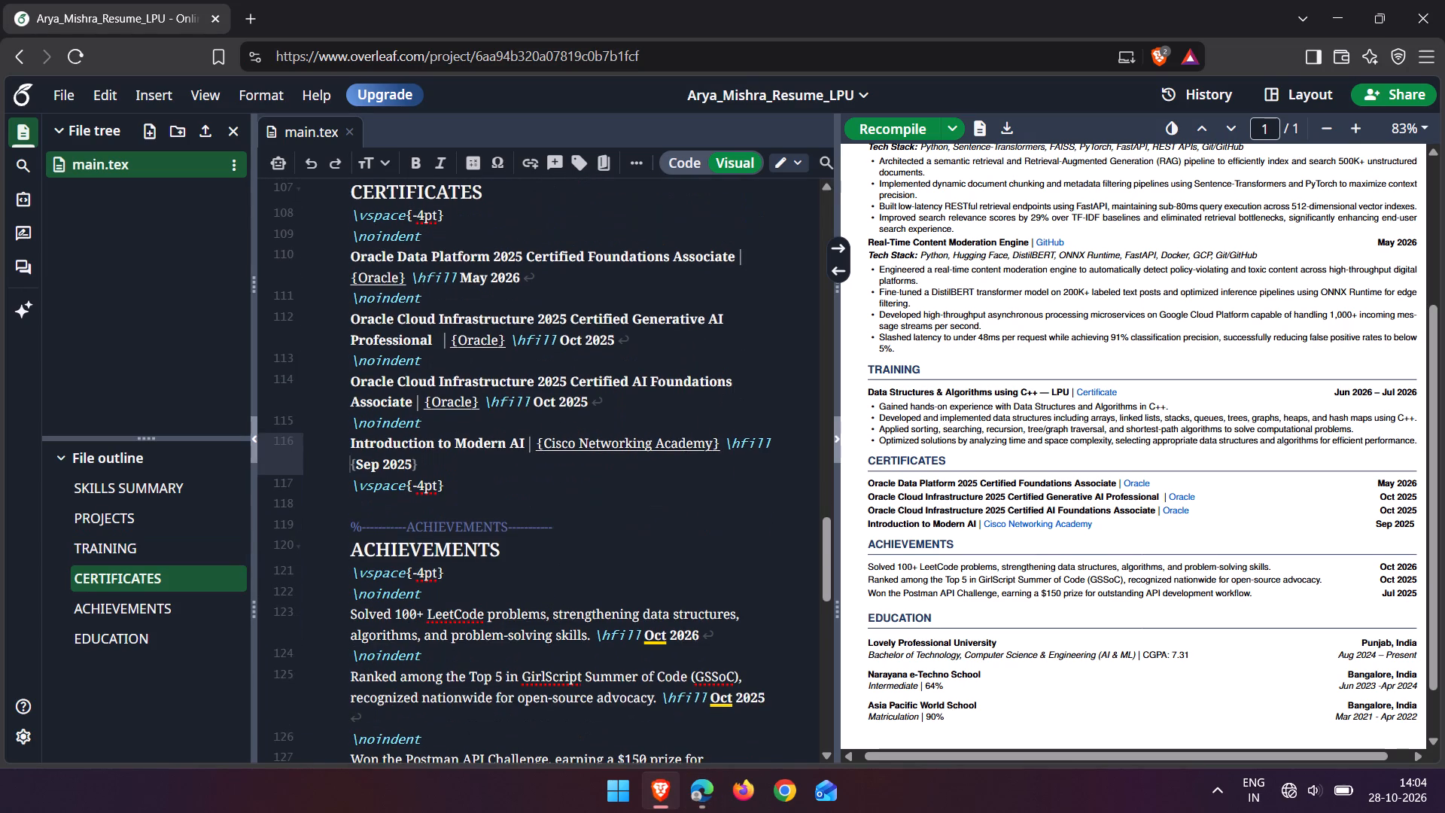
scroll(462, 590, down, 3)
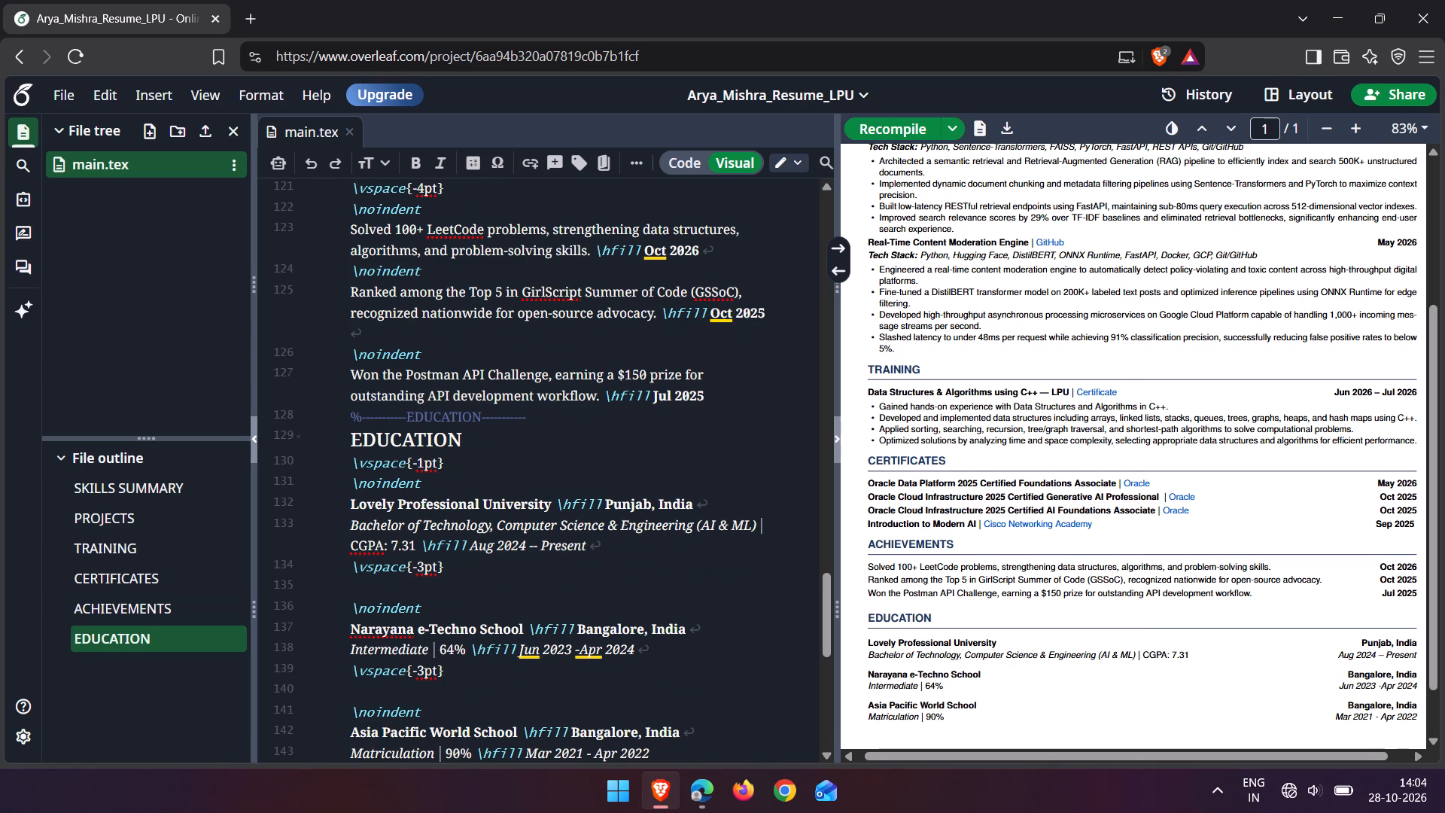
scroll(518, 705, down, 3)
scroll(518, 705, up, 3)
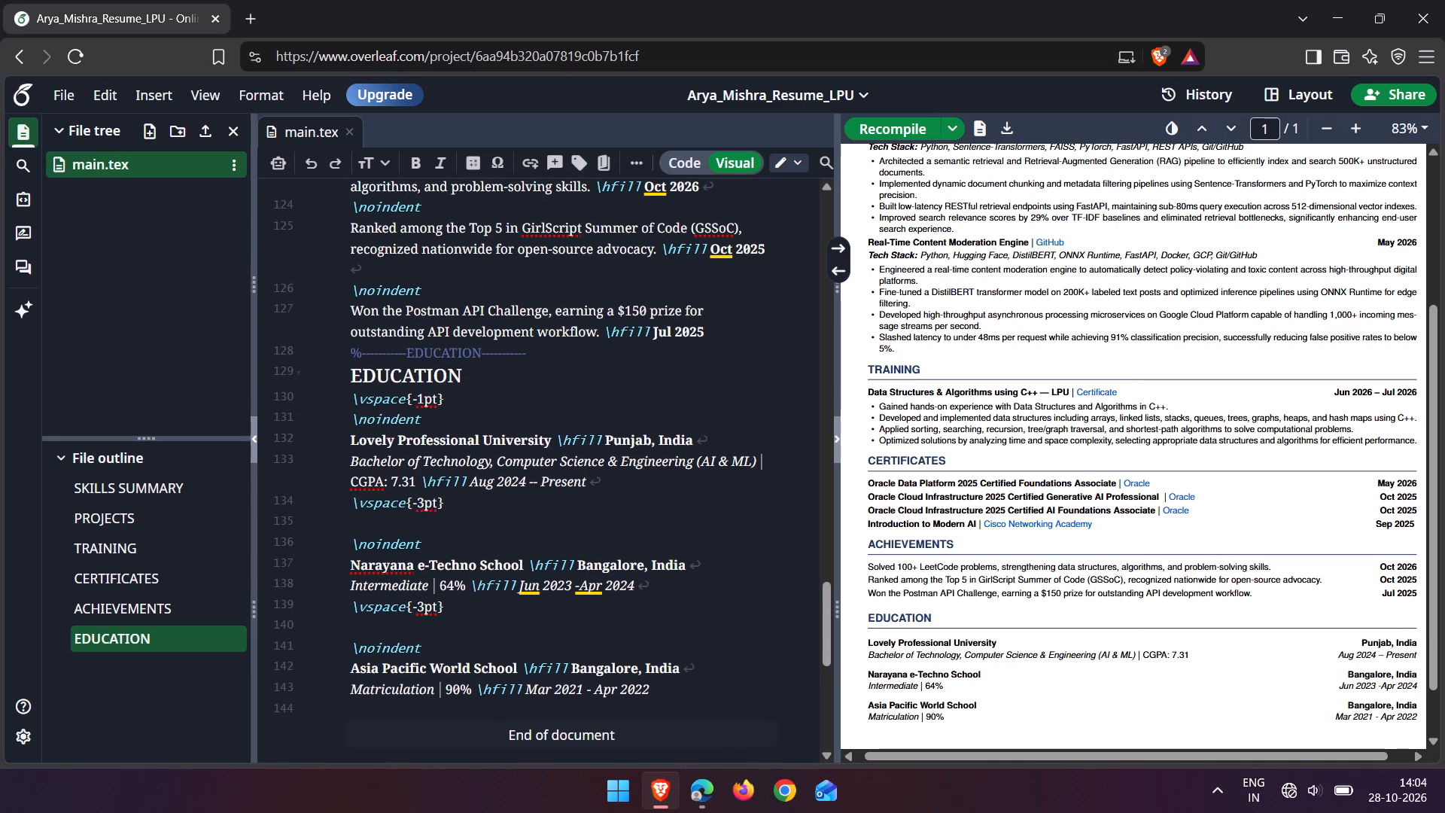
scroll(518, 705, up, 1)
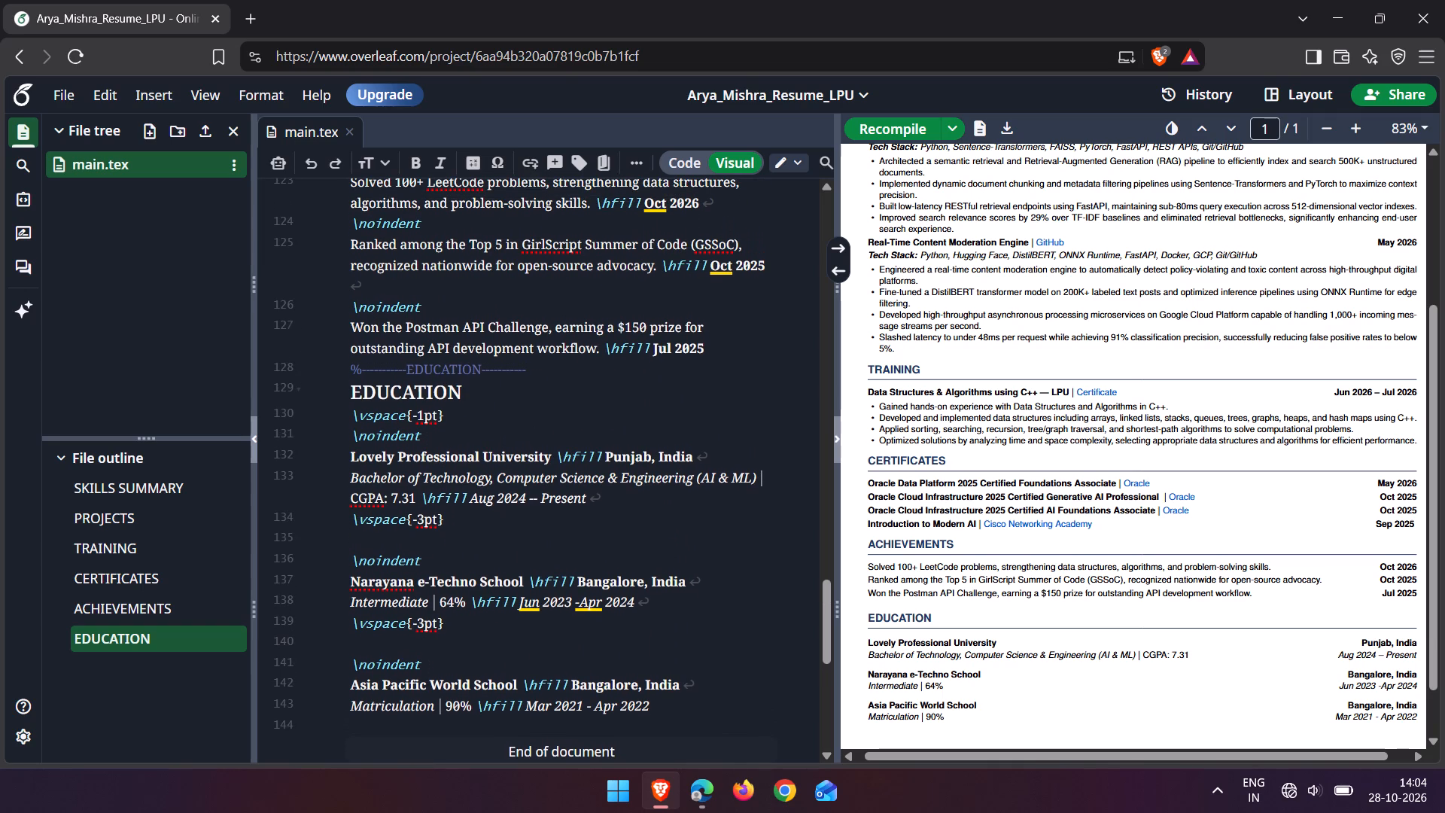
scroll(570, 652, up, 2)
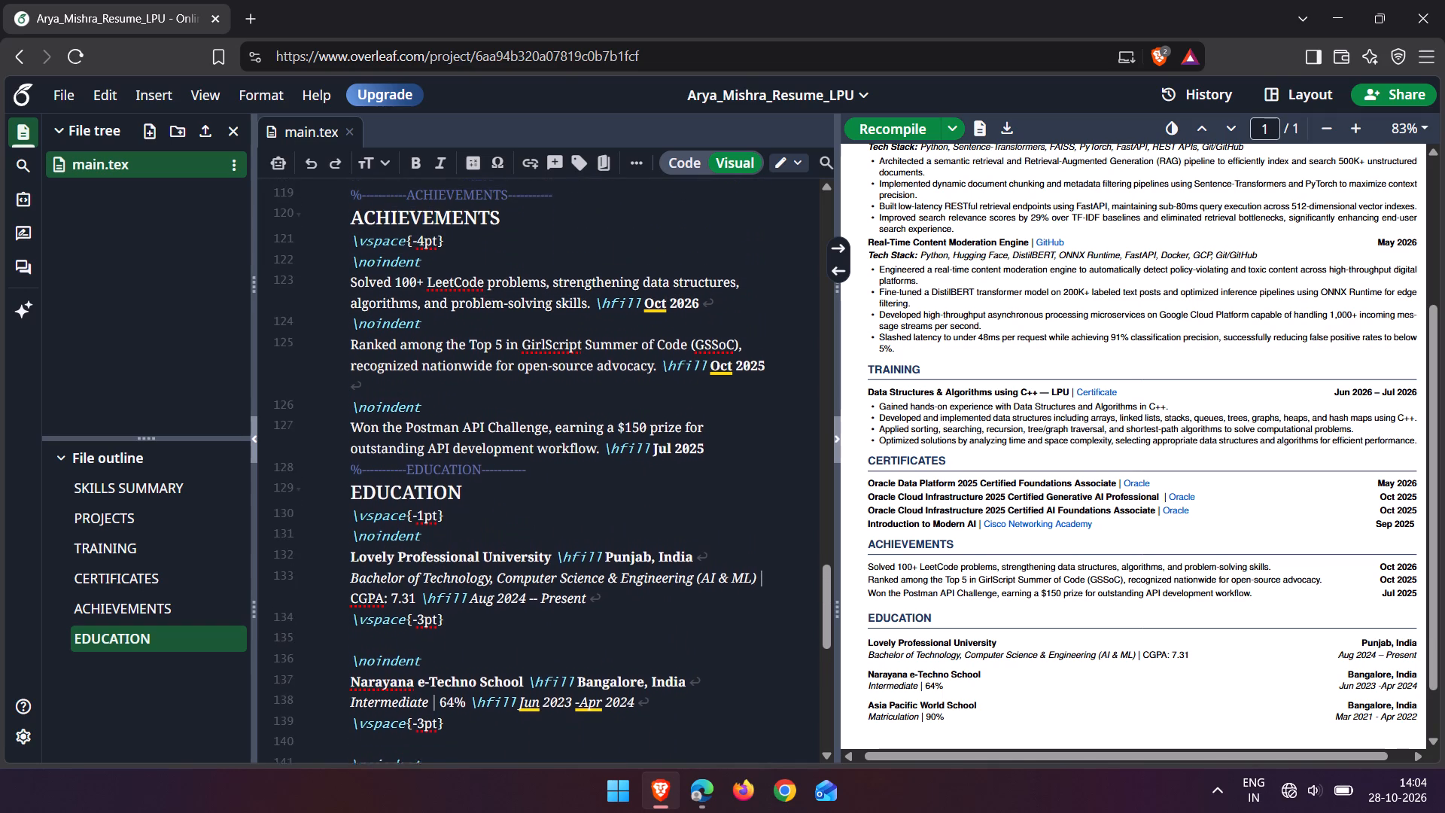
scroll(570, 652, up, 4)
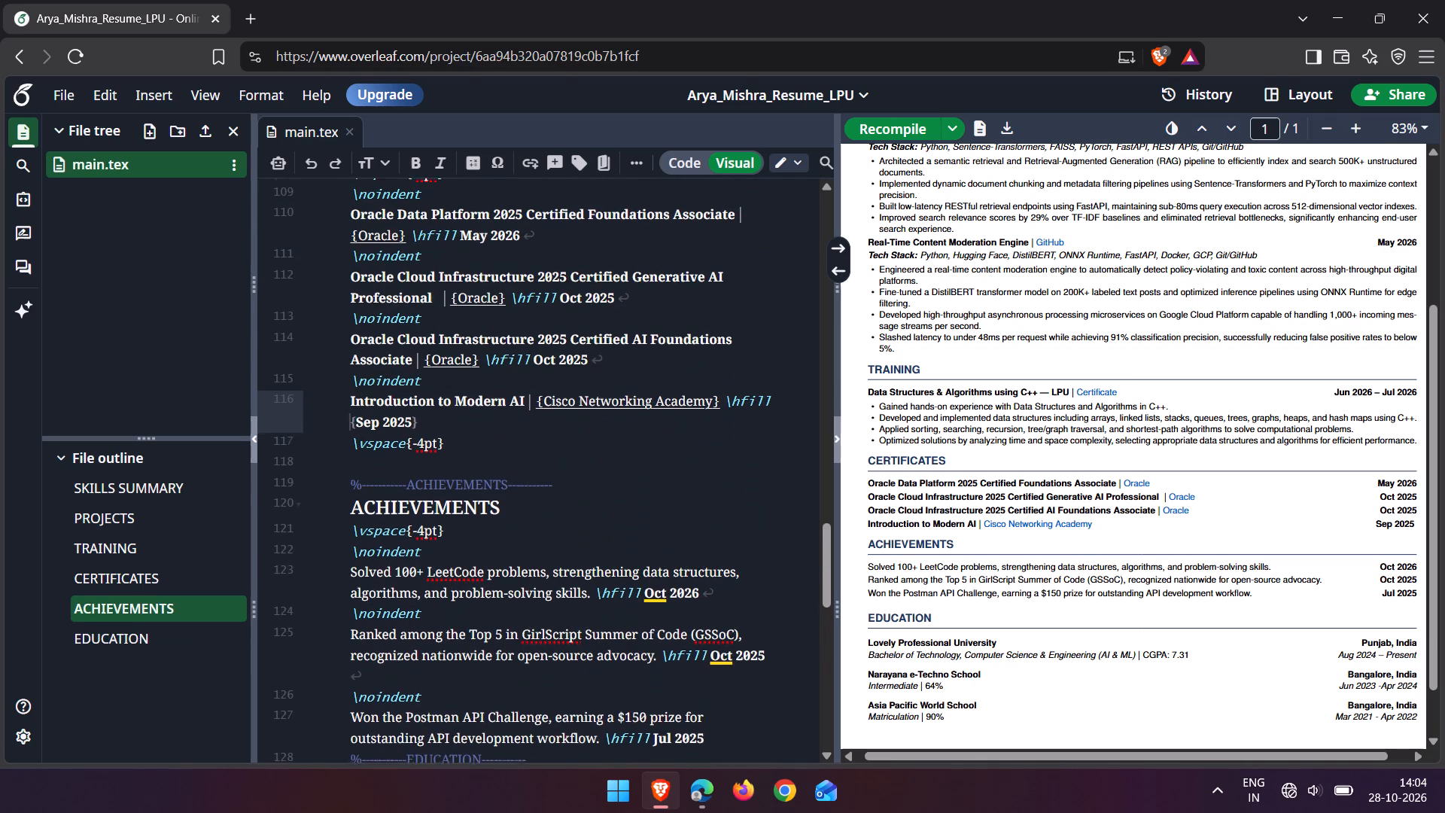
scroll(1161, 531, up, 1)
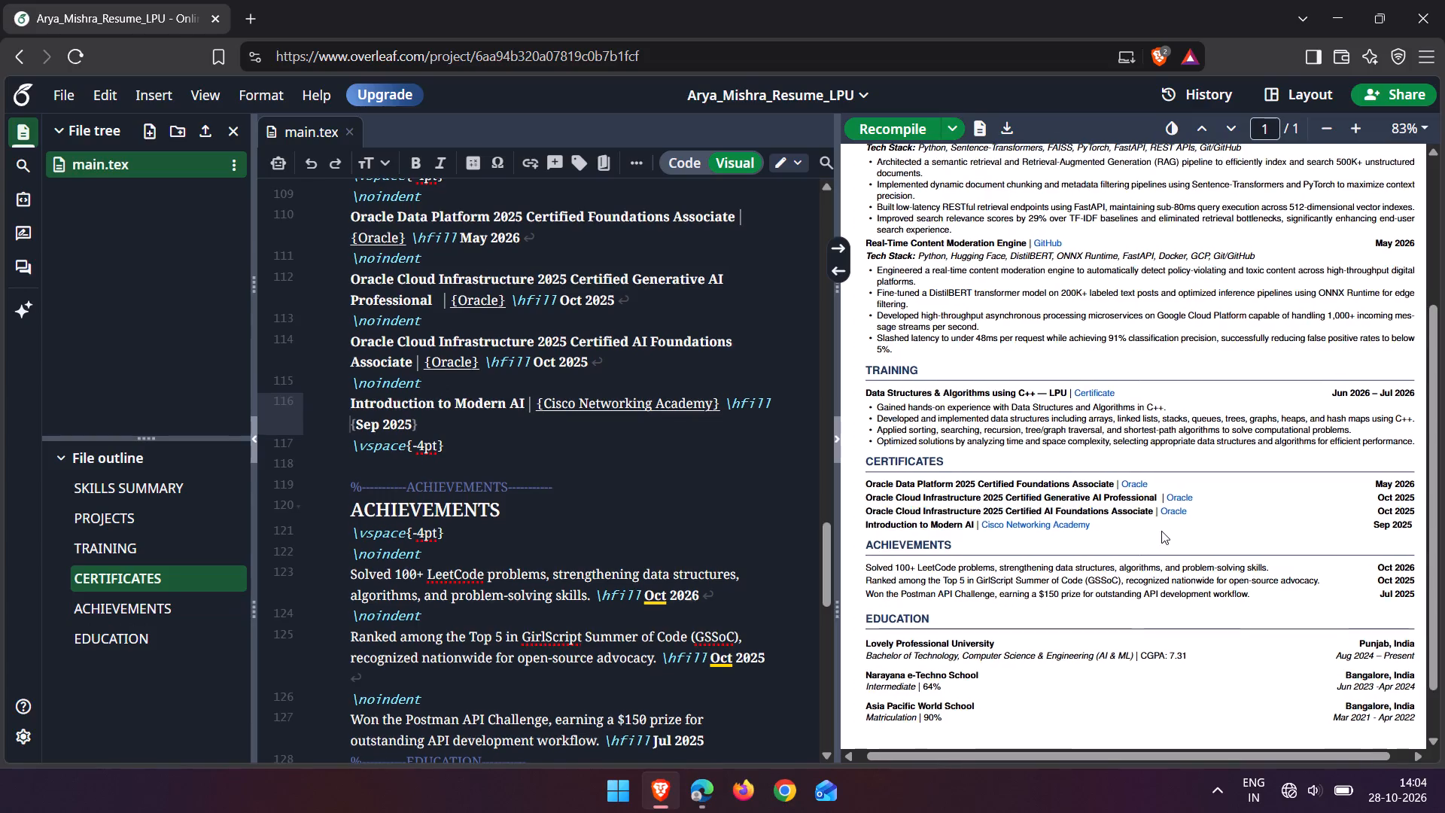
In the Projects source, insert a space before the hyphen in the Embedding-Based Semantic Search Engine dates, giving "Jun 2026 - Jul 2026".
scroll(1161, 531, up, 1)
scroll(1055, 489, right, 1)
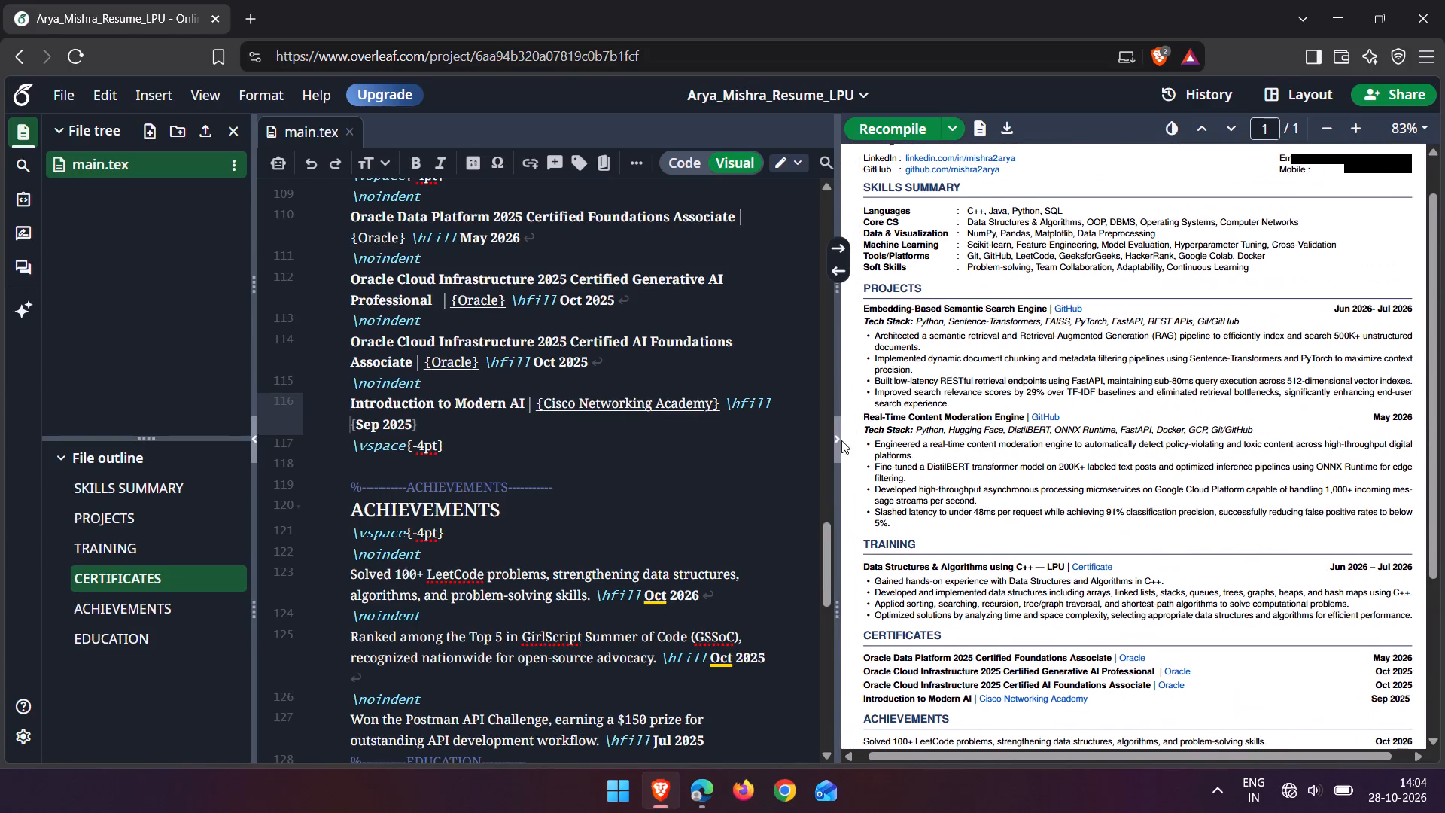
scroll(729, 405, up, 7)
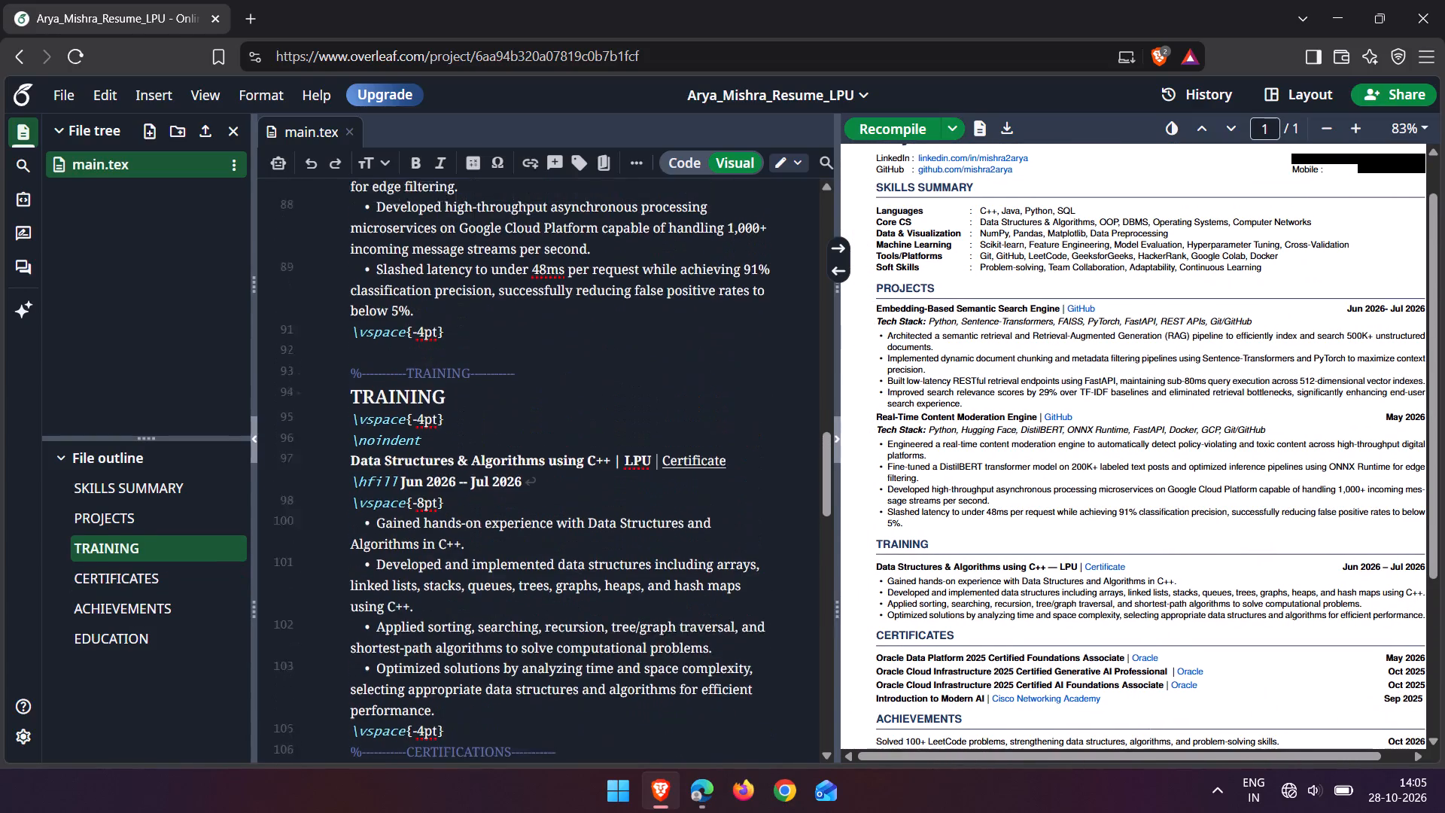
scroll(729, 405, up, 6)
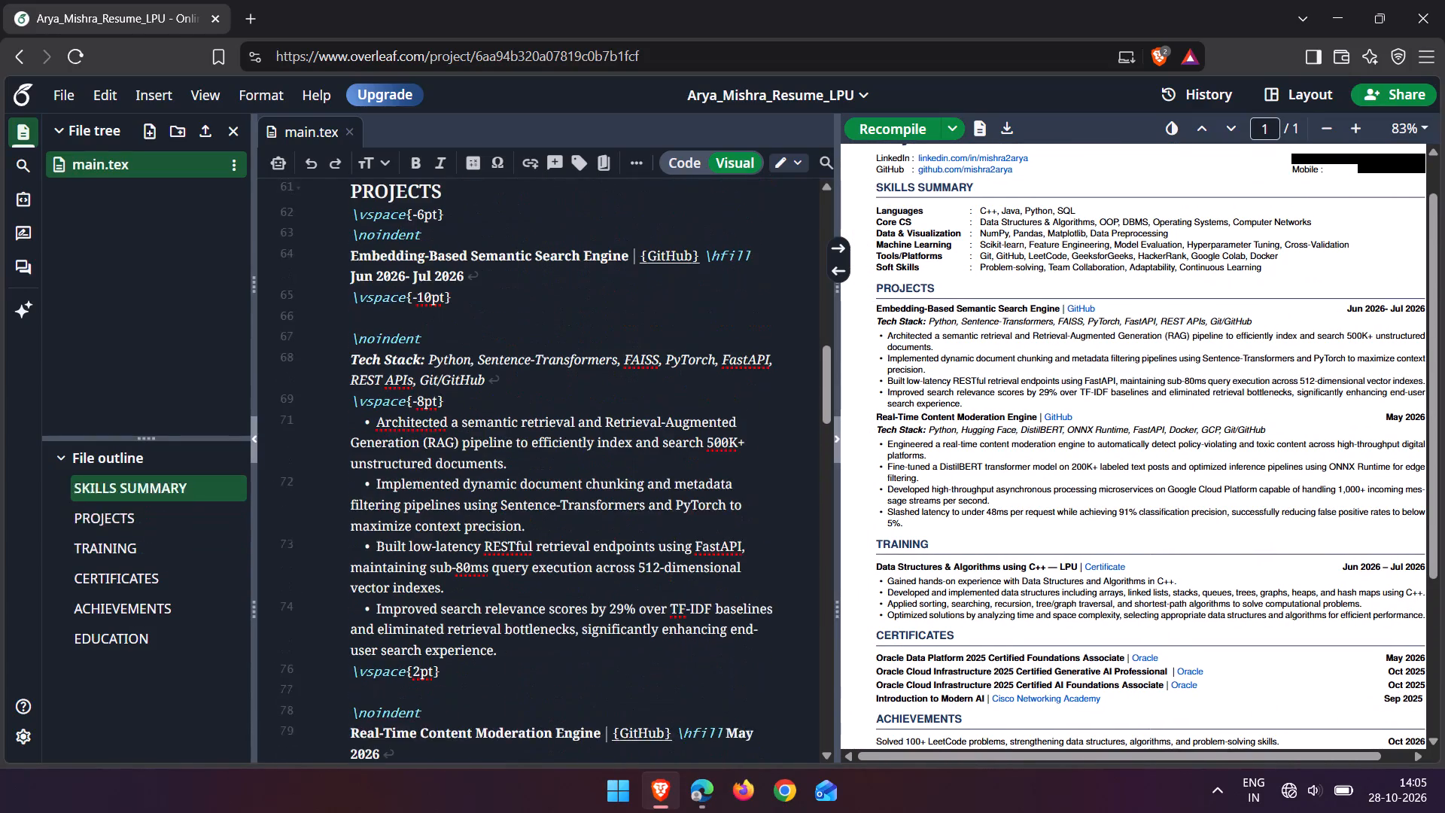
scroll(729, 405, up, 5)
scroll(729, 405, down, 1)
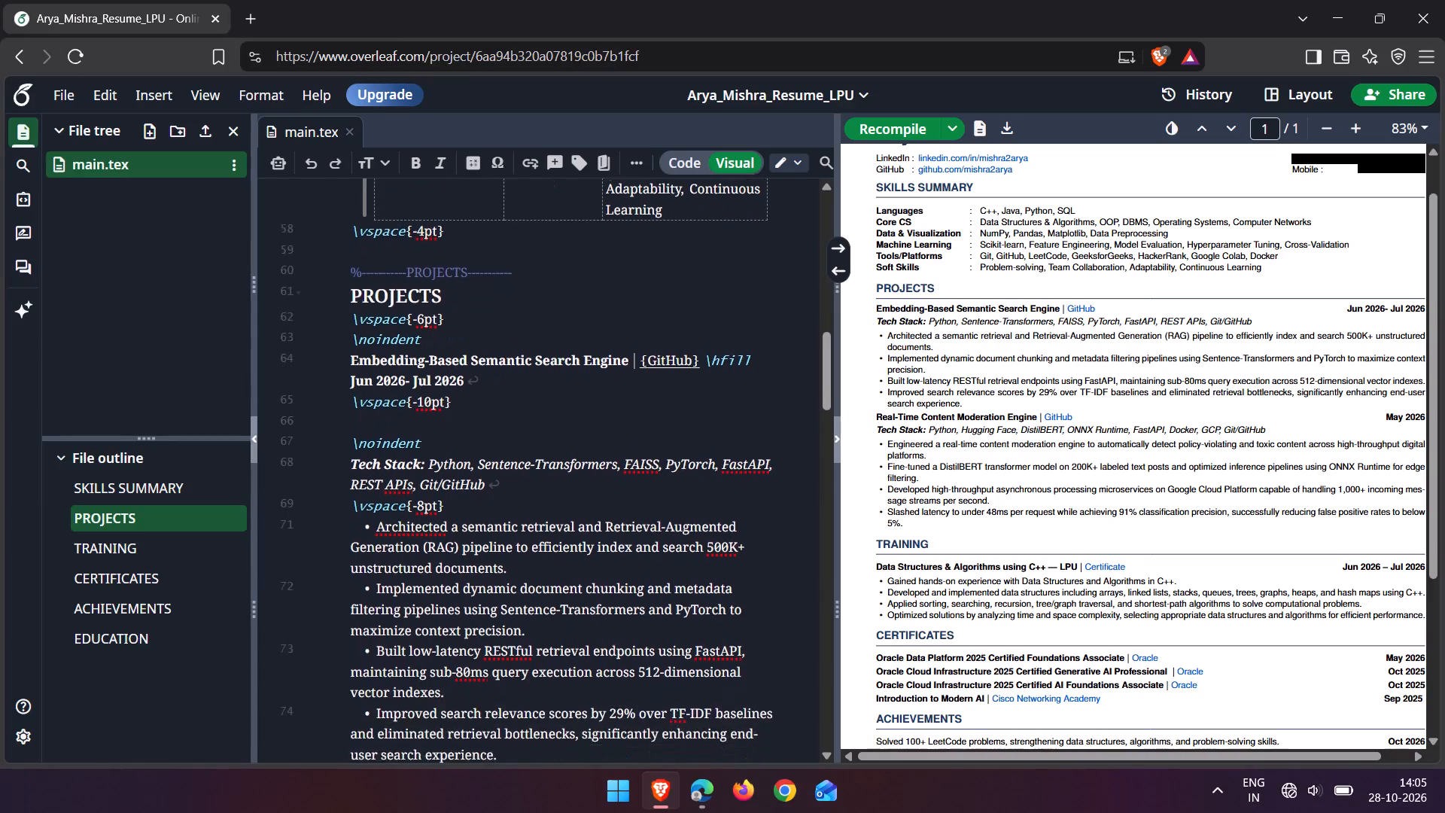
scroll(729, 405, down, 1)
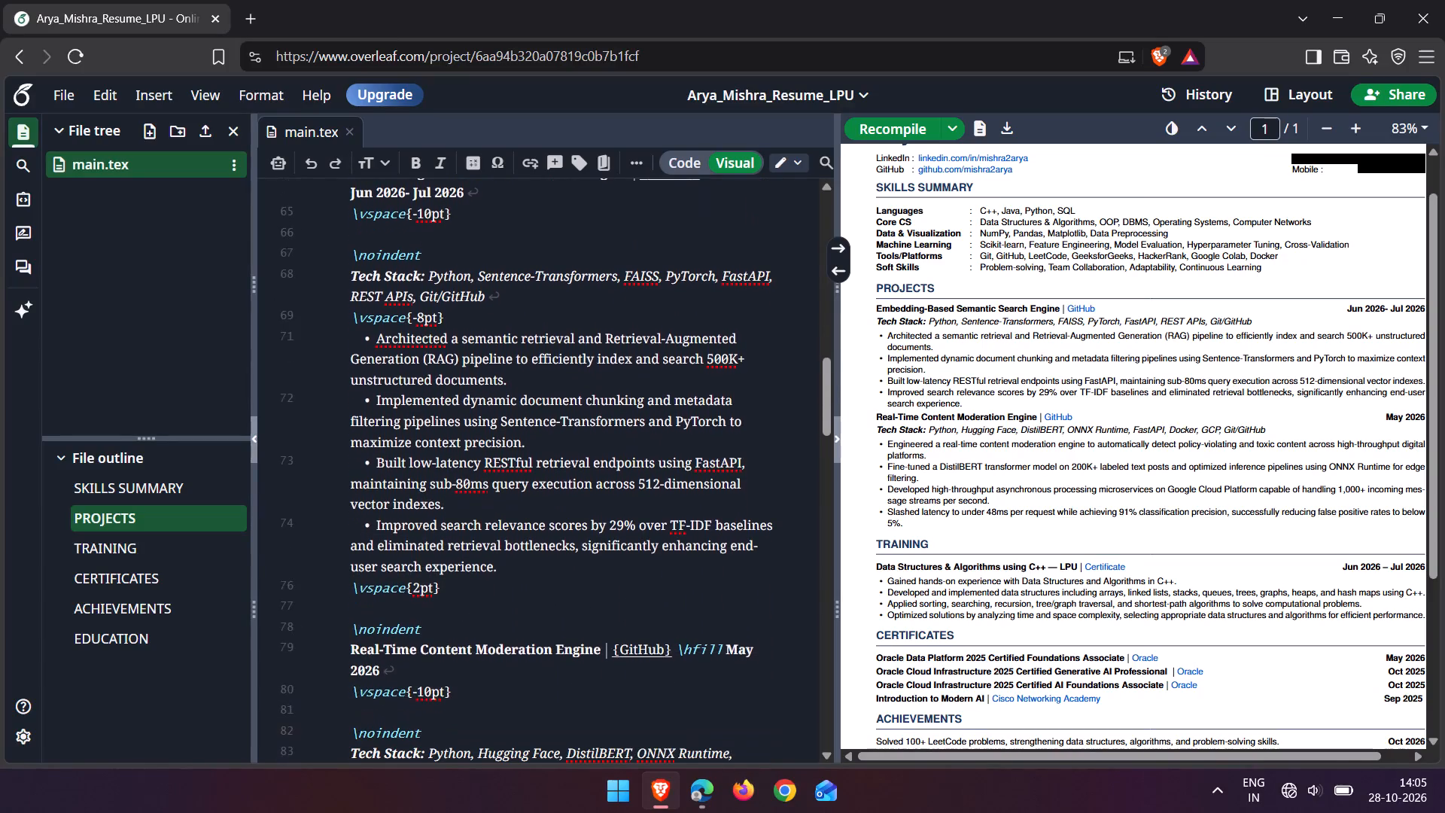
scroll(729, 405, down, 3)
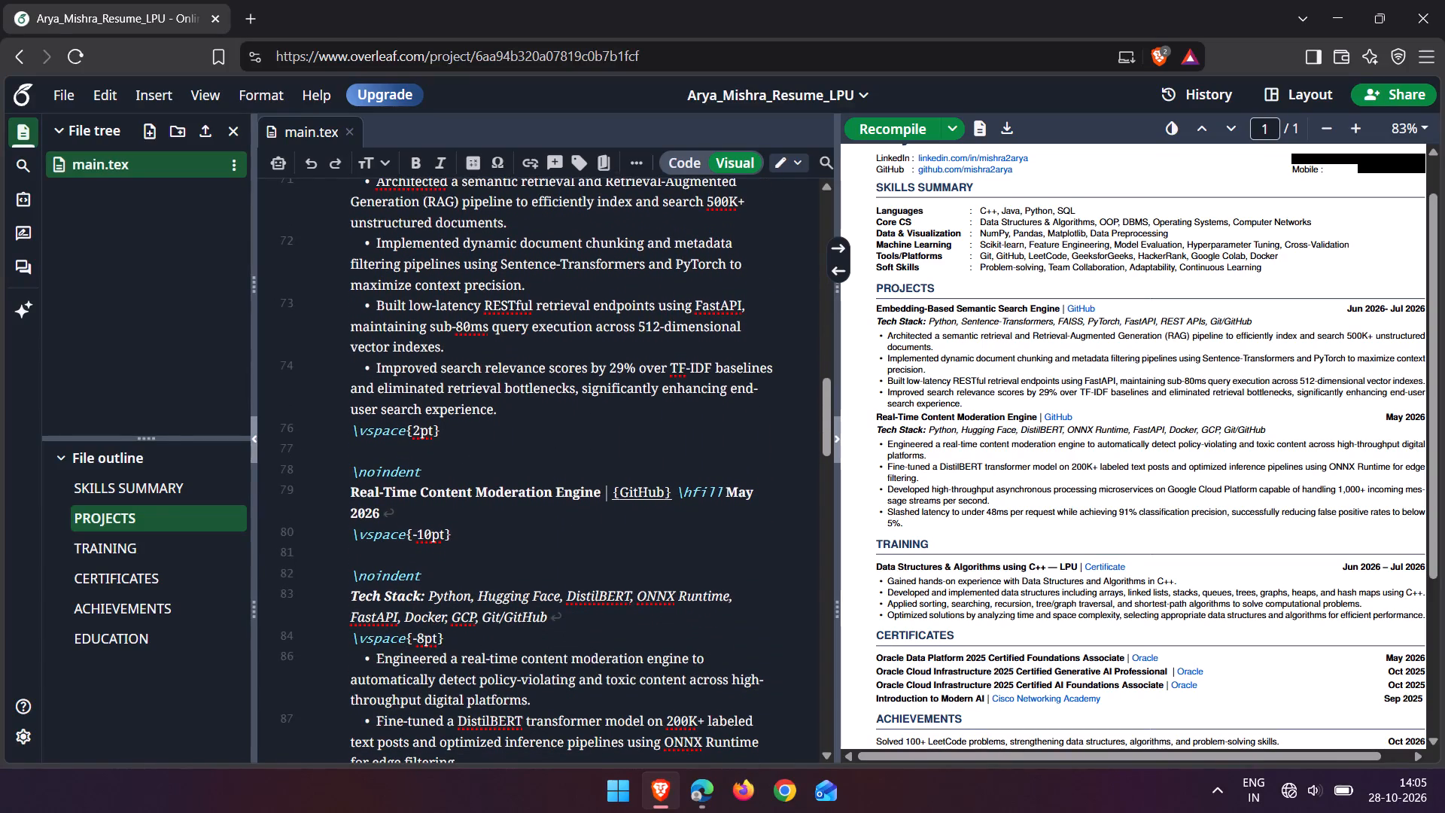
scroll(690, 499, up, 1)
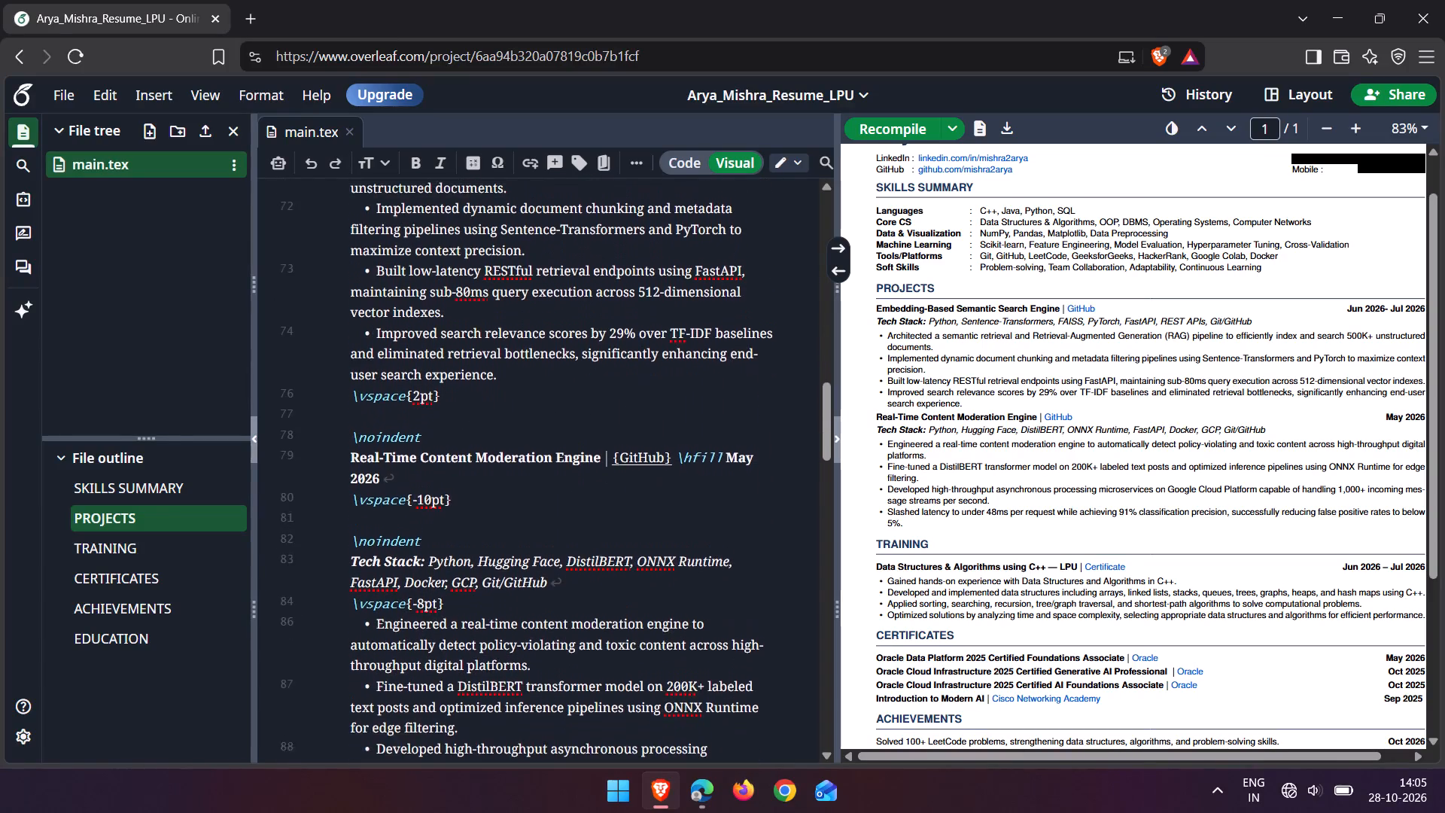
scroll(690, 499, up, 2)
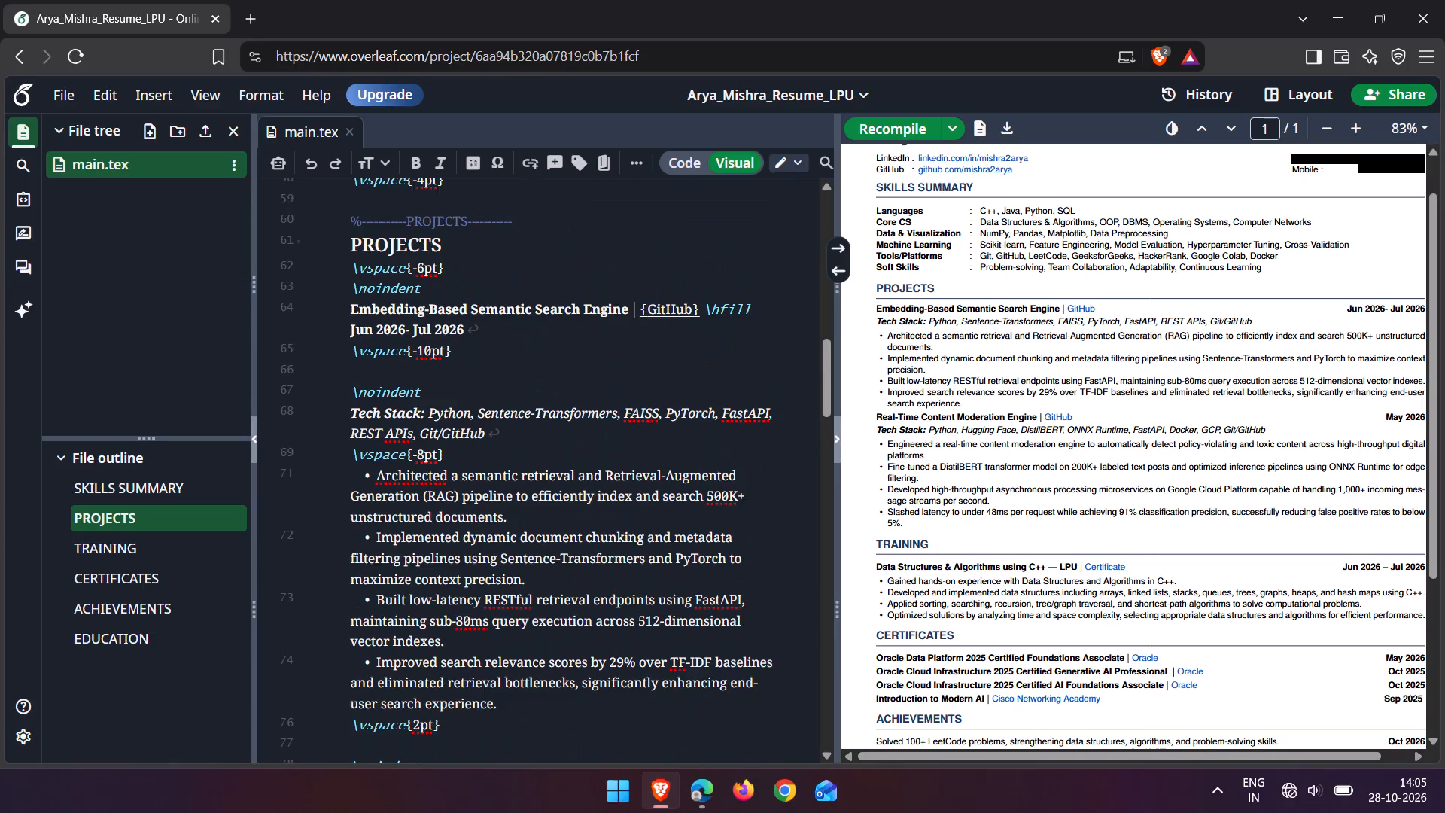
click(406, 332)
key(space)
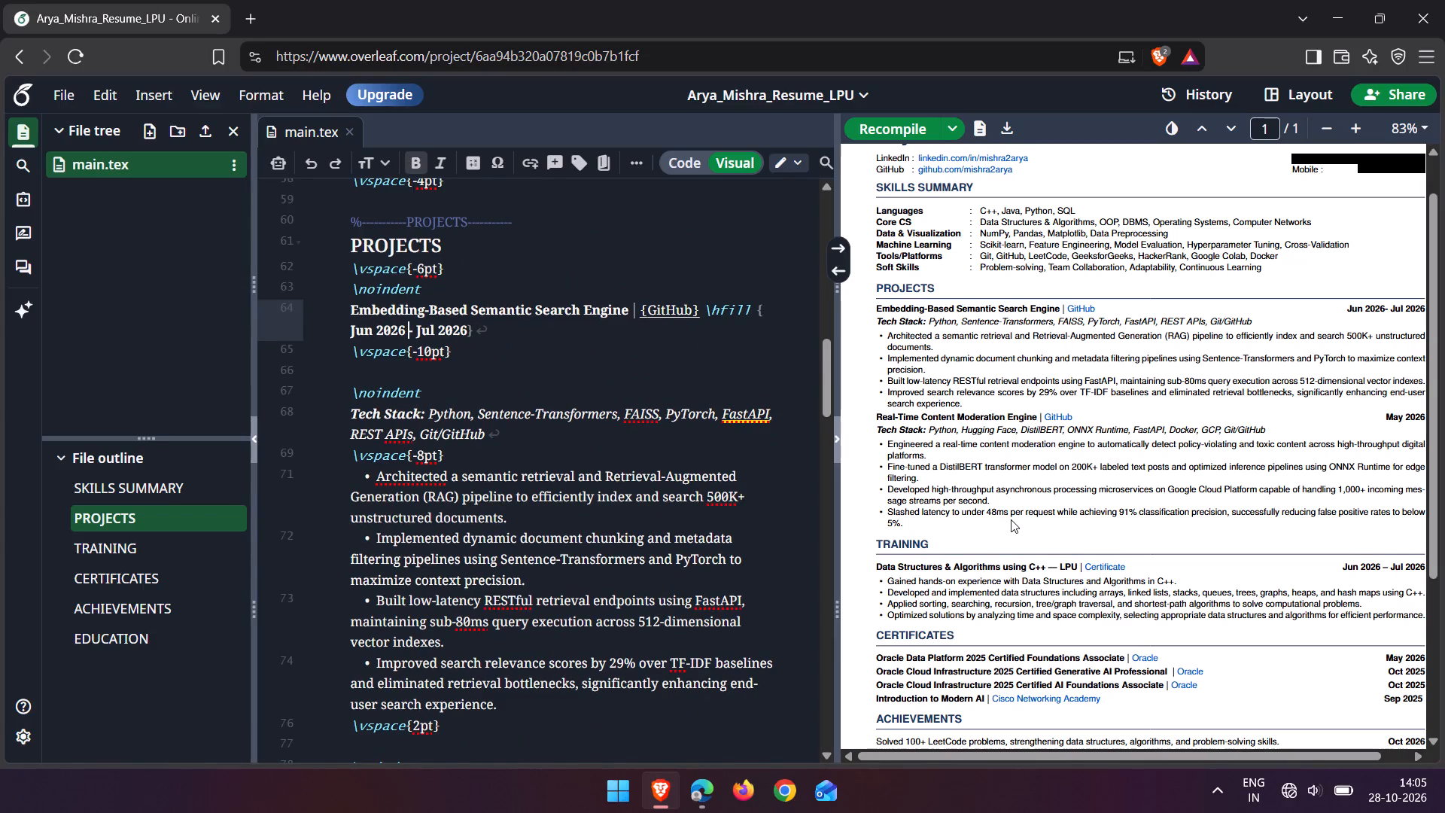
In the Certificates source, insert a space before "Sep 2025" in the Introduction to Modern AI entry.
scroll(1011, 519, down, 3)
scroll(1011, 519, left, 1)
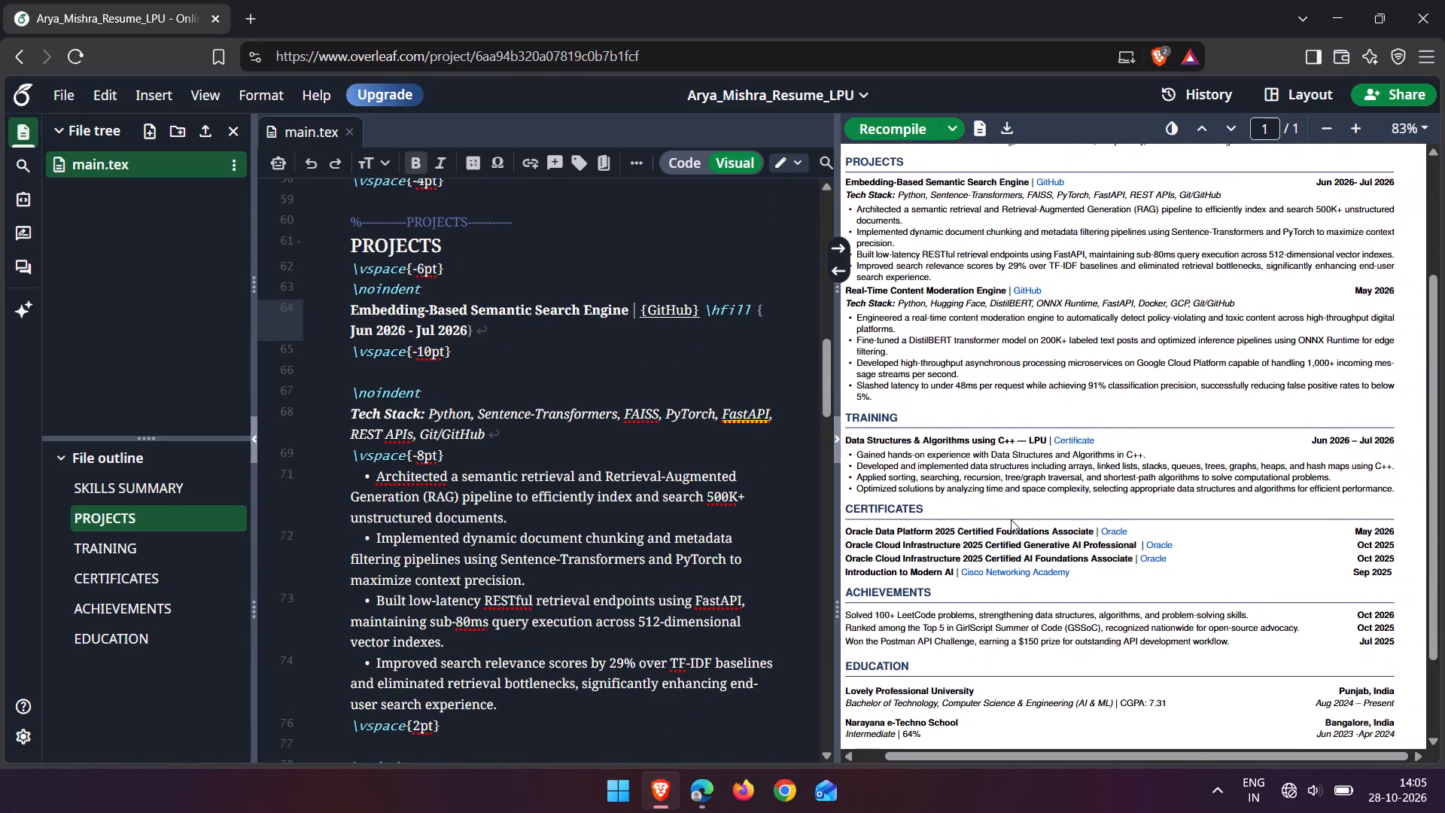
scroll(1011, 519, left, 1)
scroll(1011, 519, down, 1)
scroll(733, 574, down, 3)
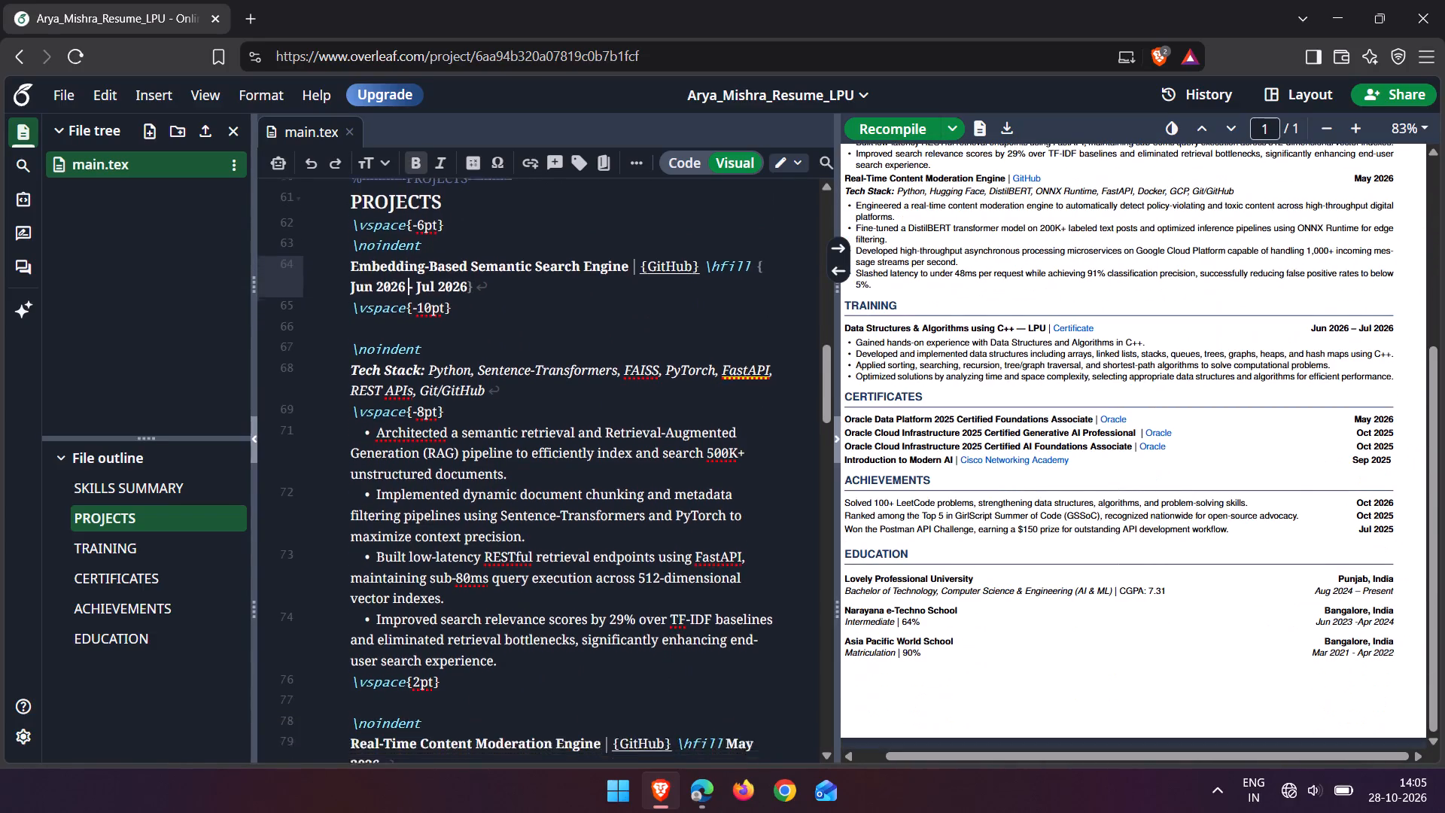
scroll(733, 574, down, 6)
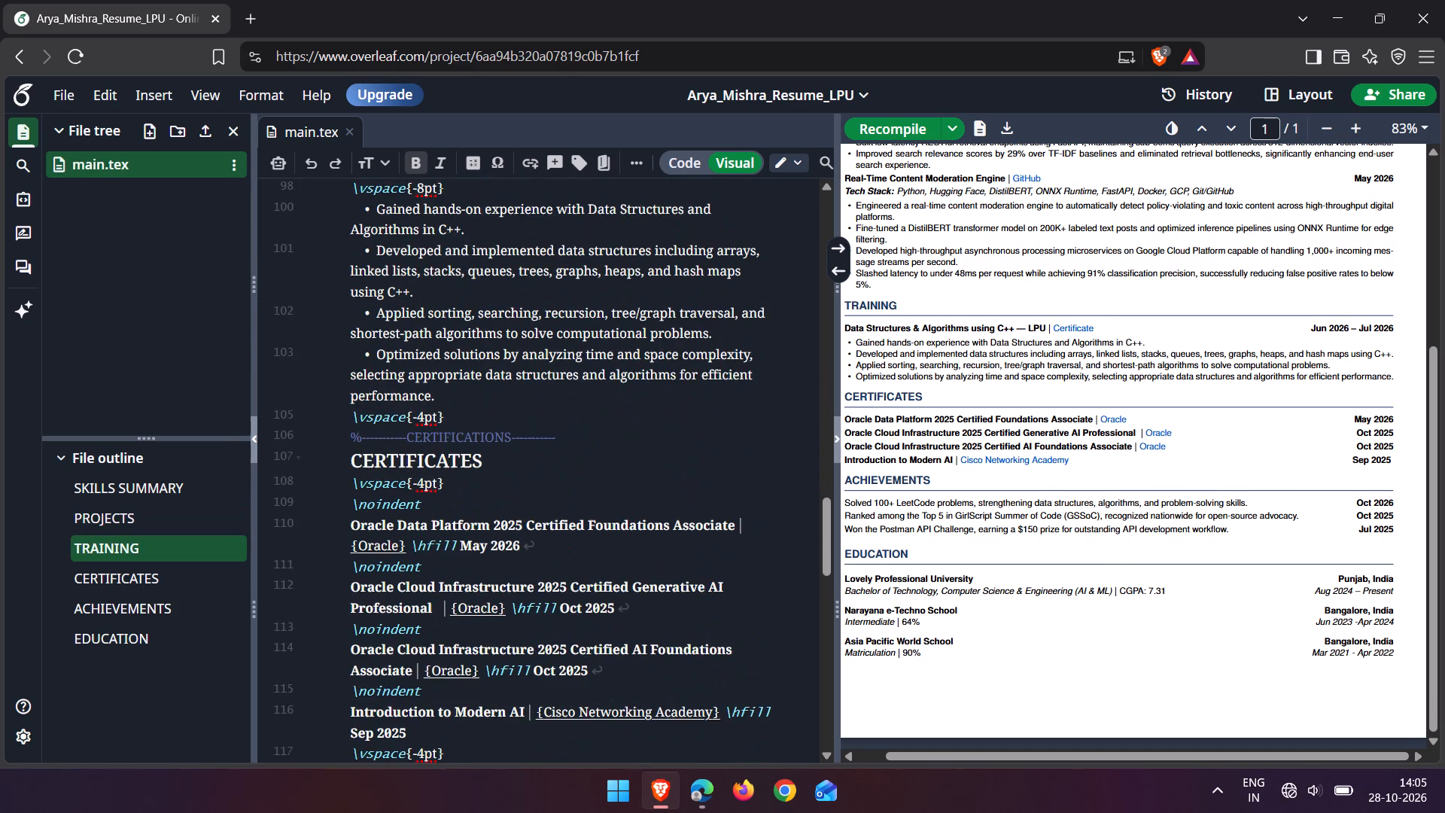
scroll(733, 574, down, 2)
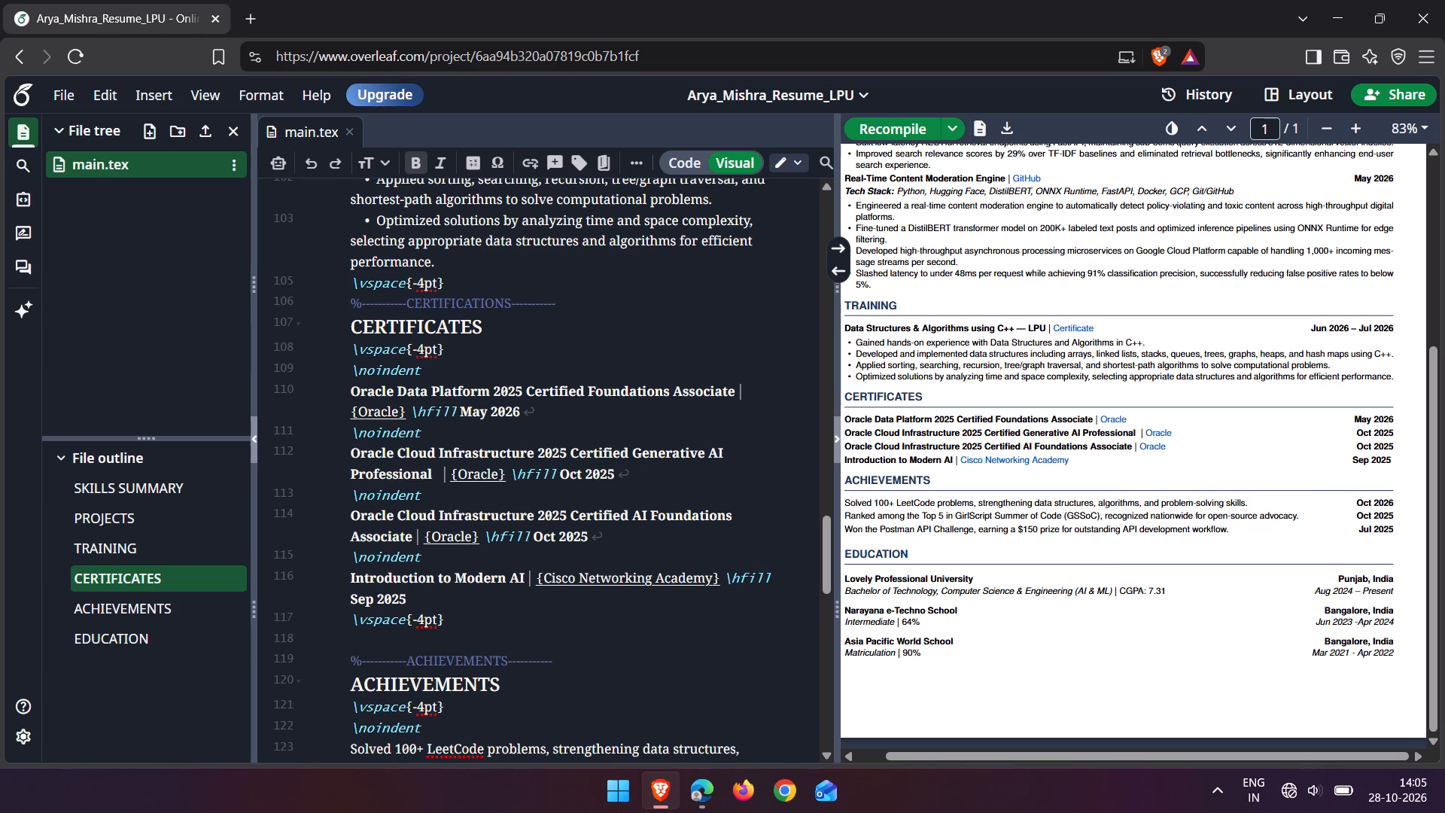
click(350, 602)
key(space)
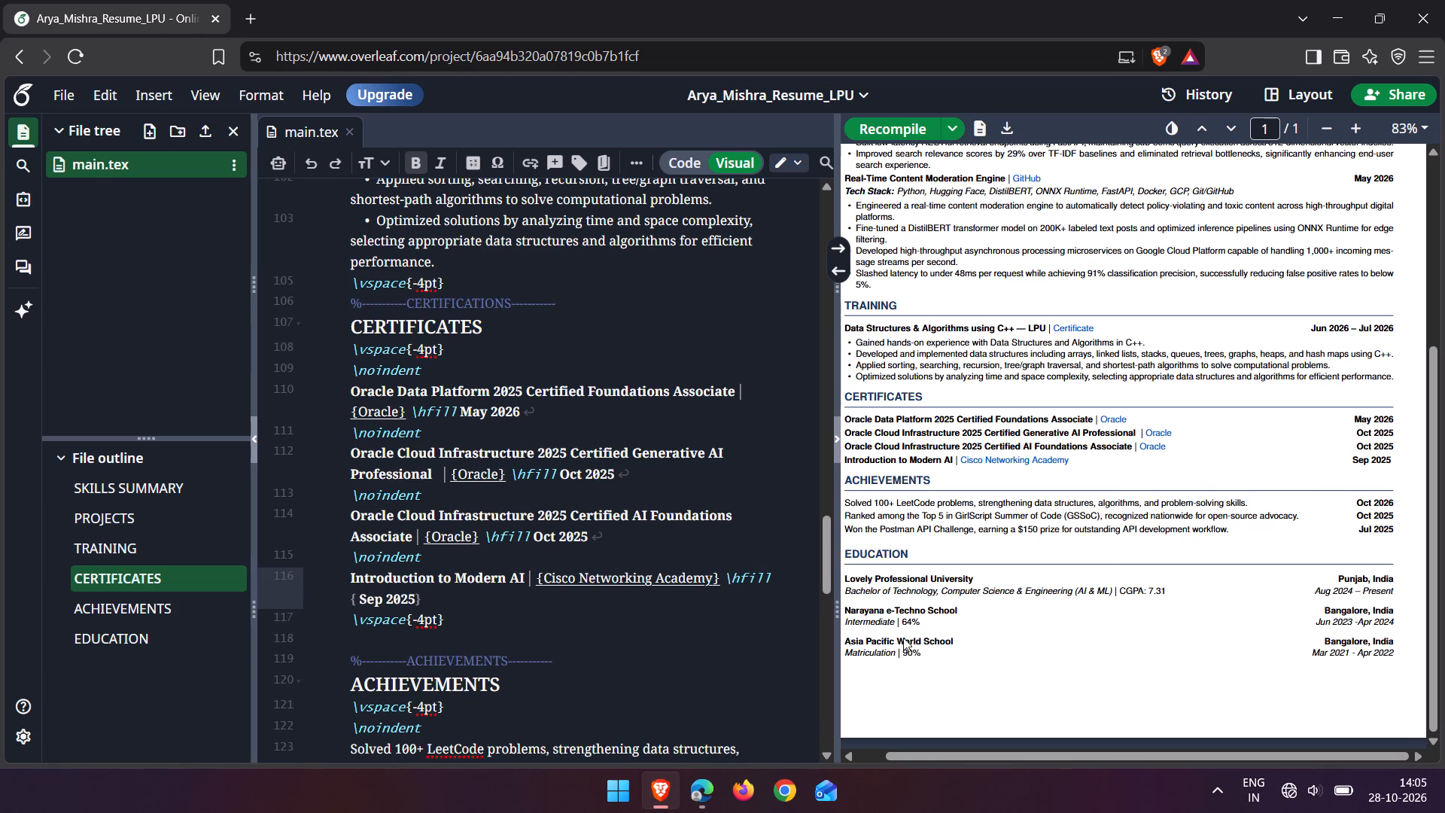
Examine the Education dates in the source and preview, glance at the resume PDF in Microsoft Edge, and return to Overleaf in Brave.
scroll(726, 645, down, 1)
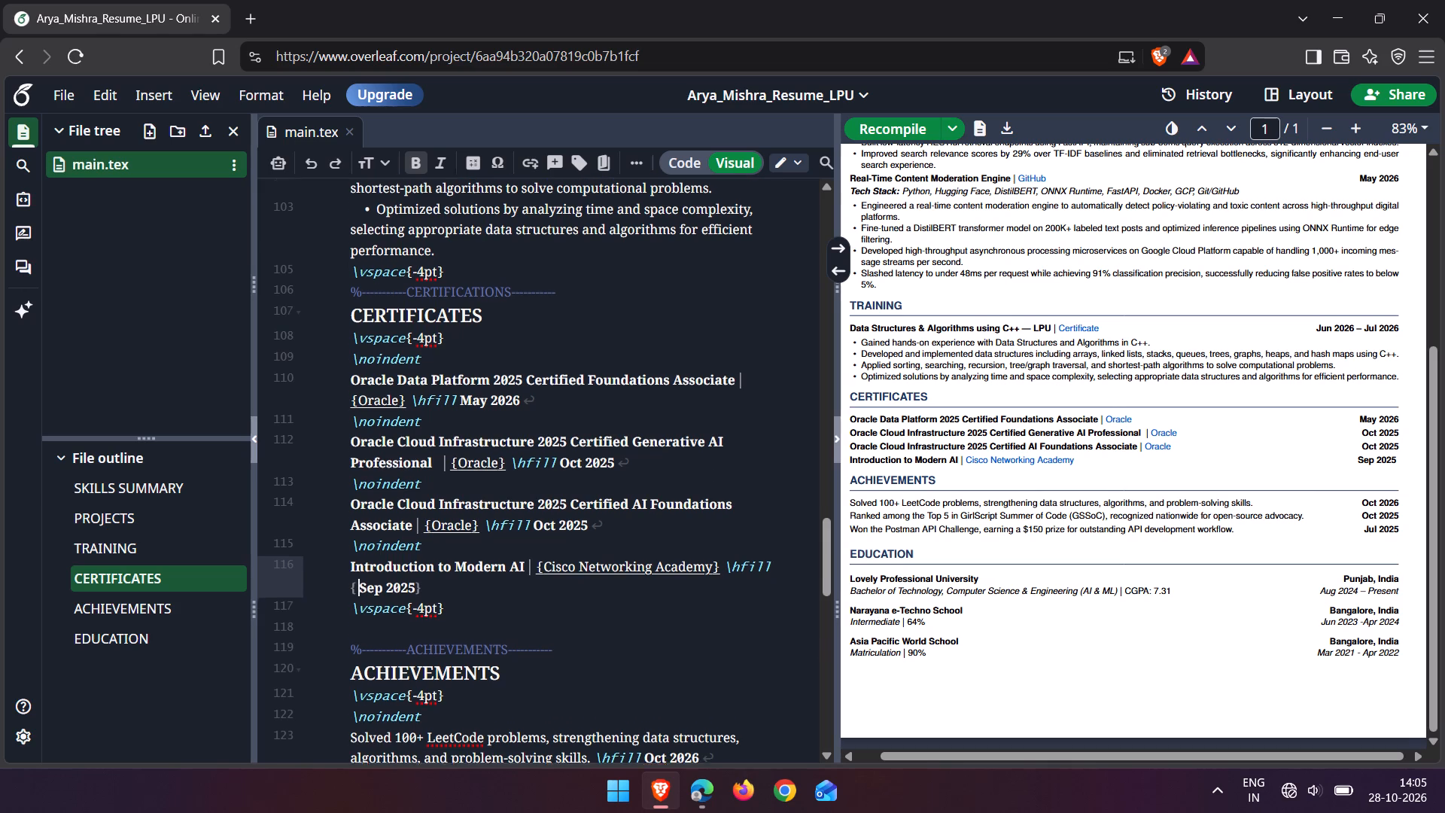
scroll(726, 645, down, 1)
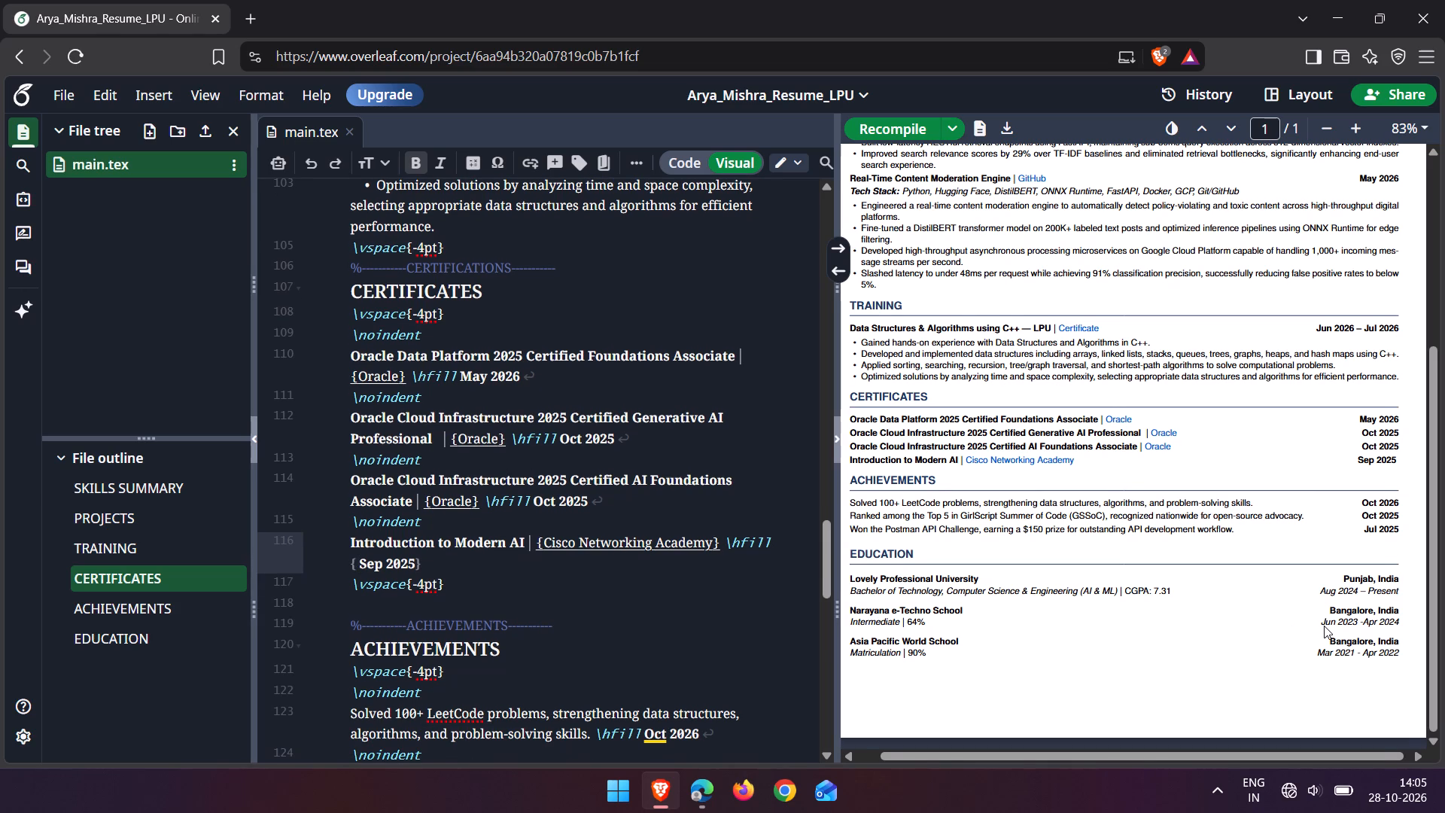
scroll(1324, 626, left, 1)
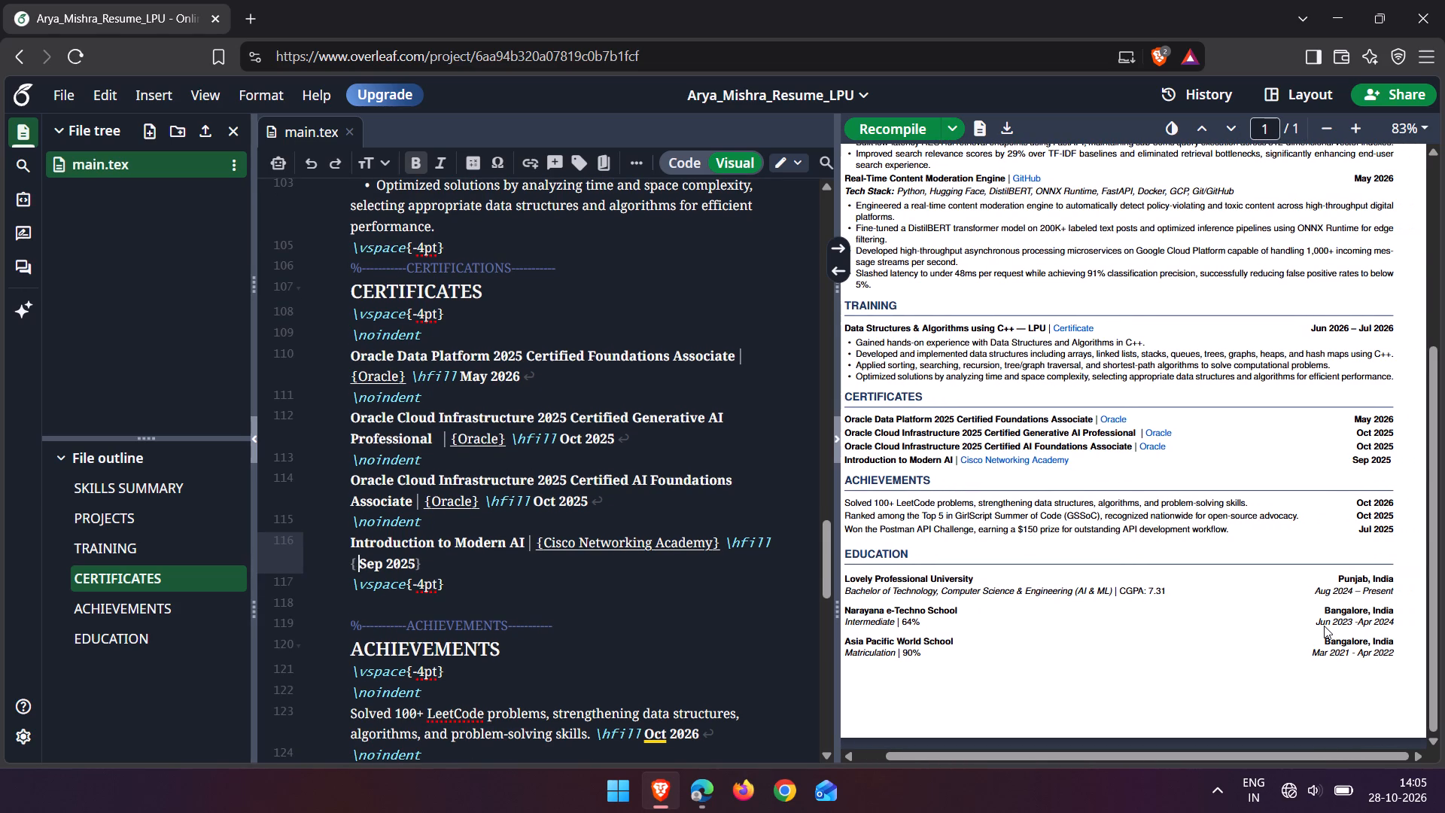
scroll(838, 626, down, 1)
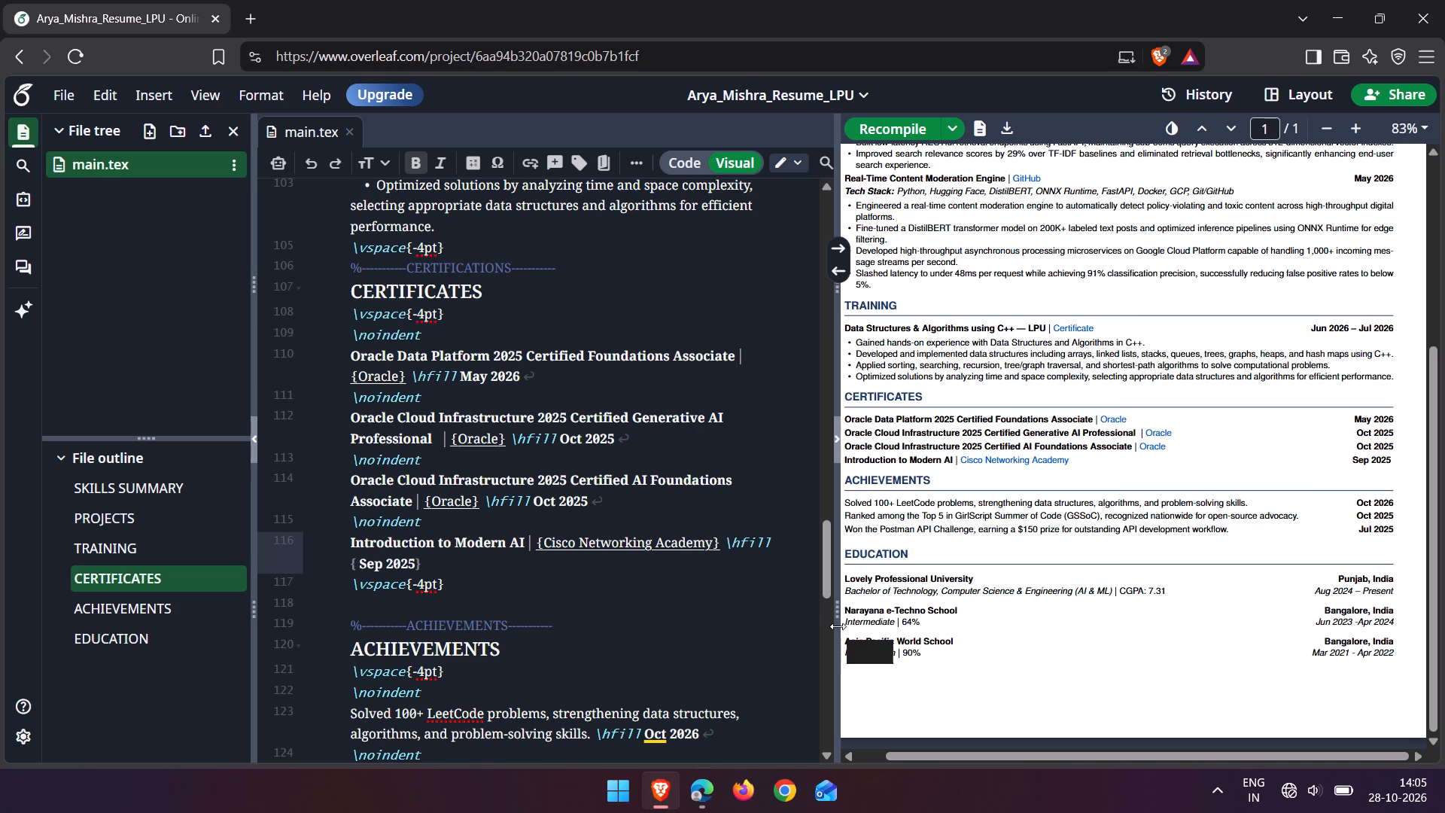
scroll(722, 656, down, 5)
scroll(722, 656, up, 4)
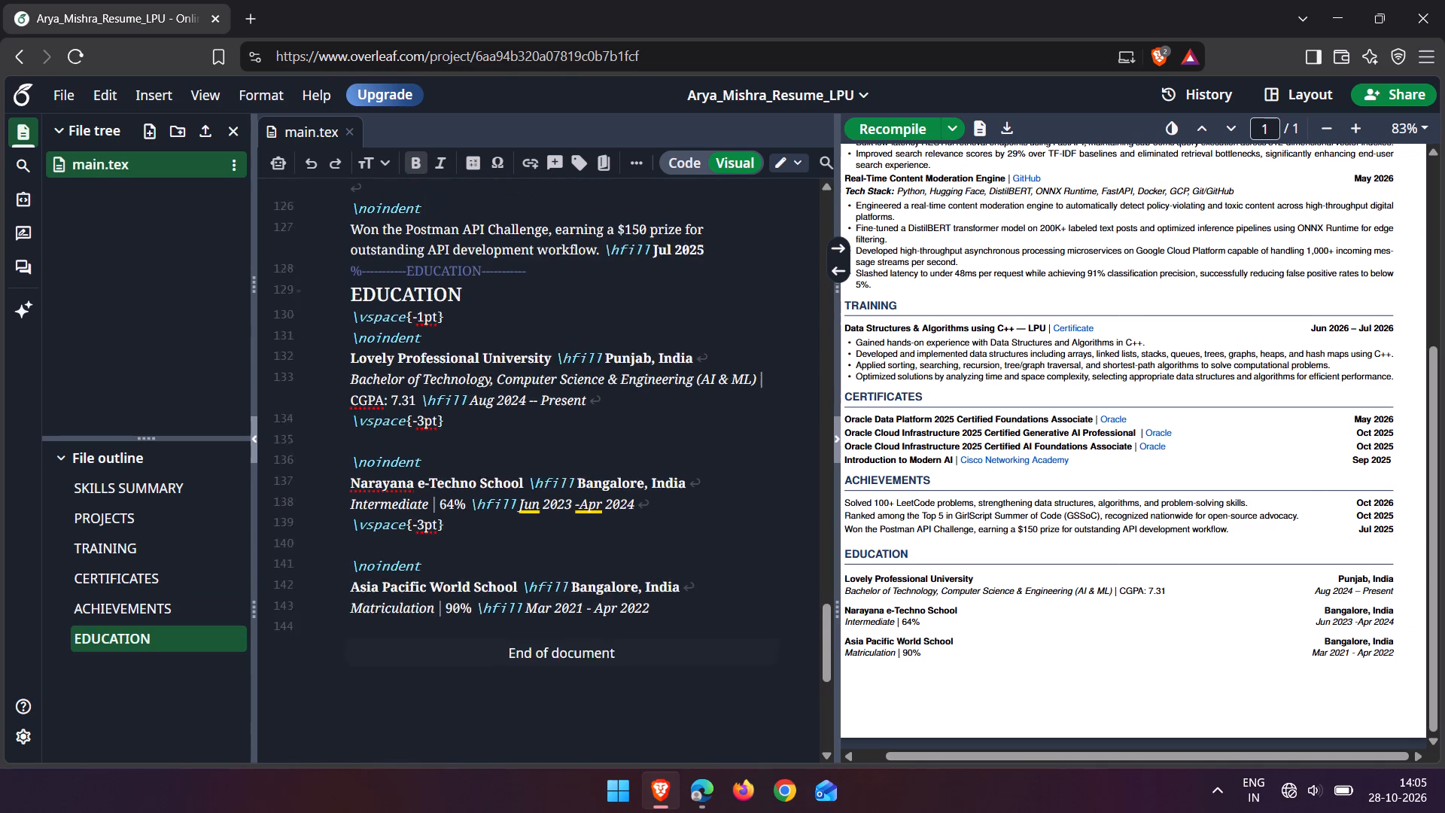
scroll(722, 656, down, 1)
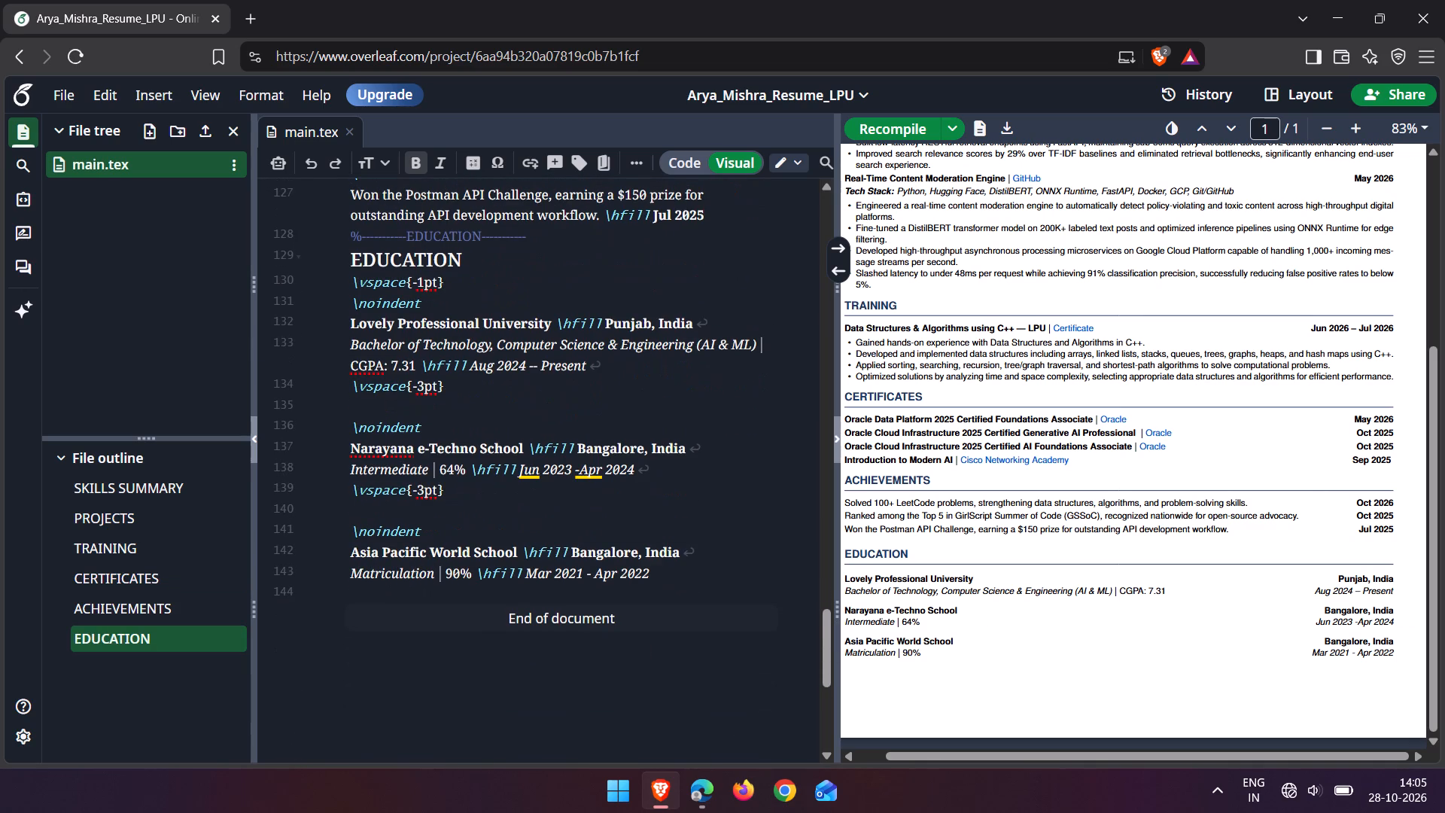
click(1346, 0)
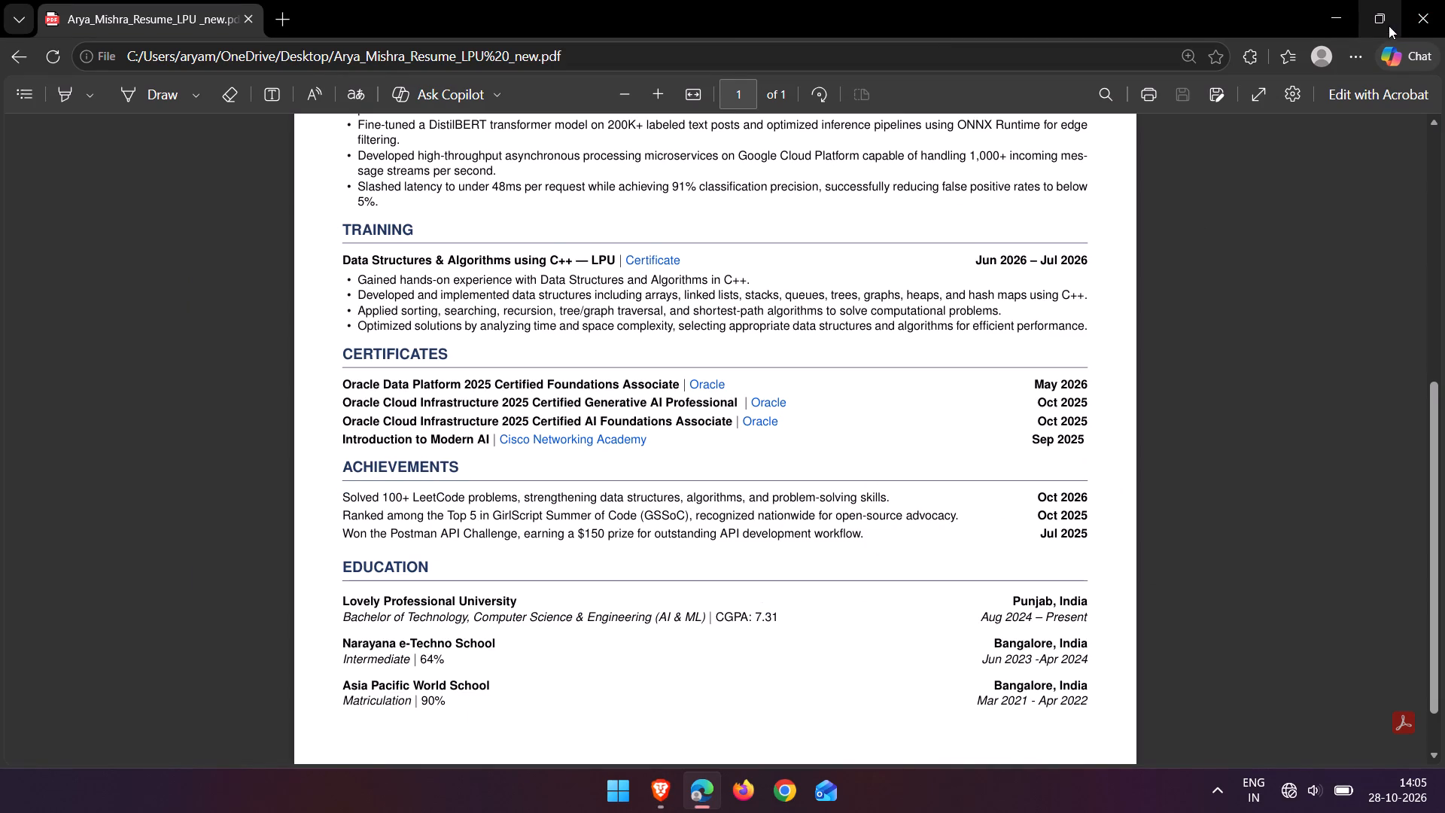
click(1349, 18)
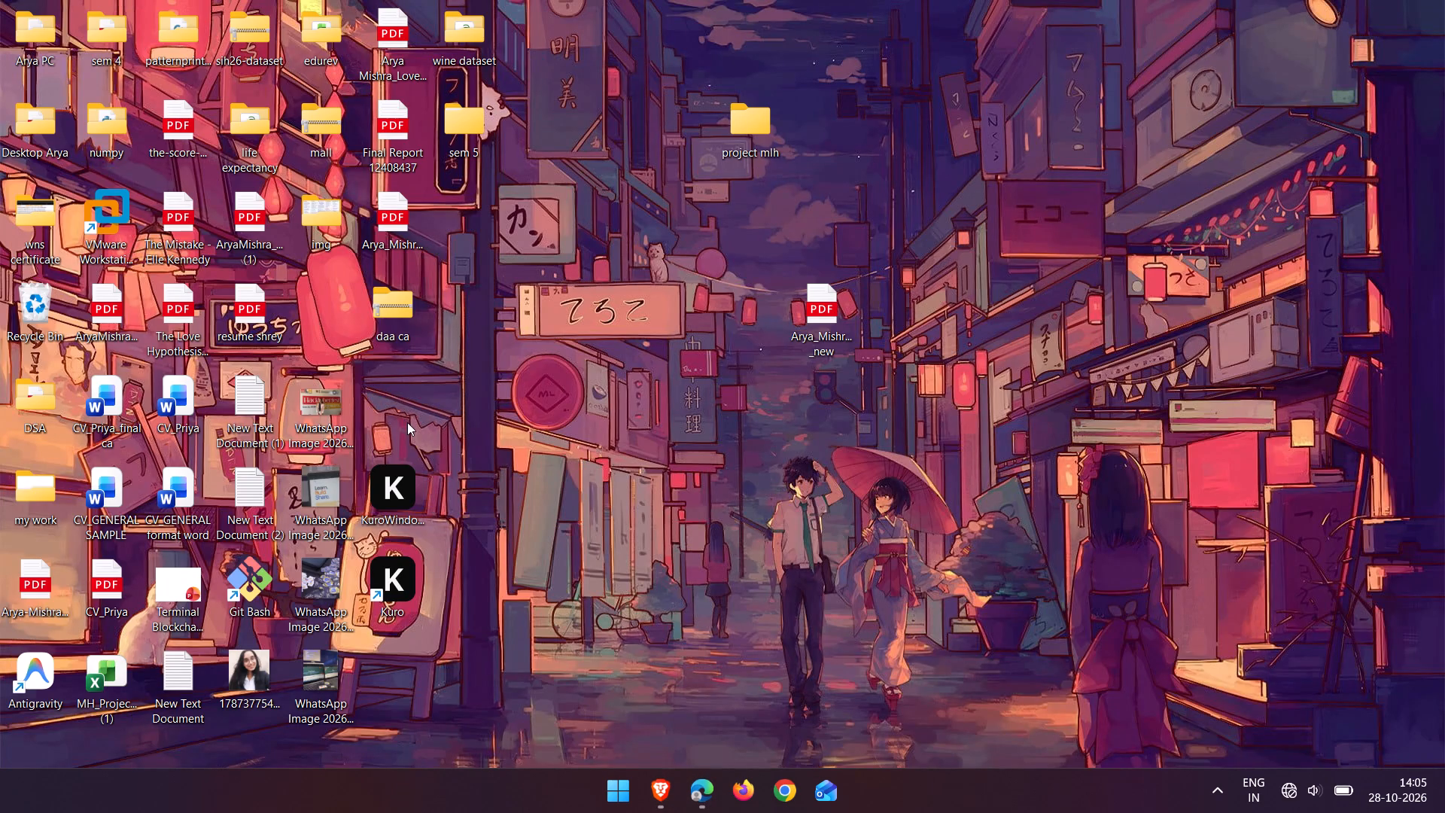
click(679, 812)
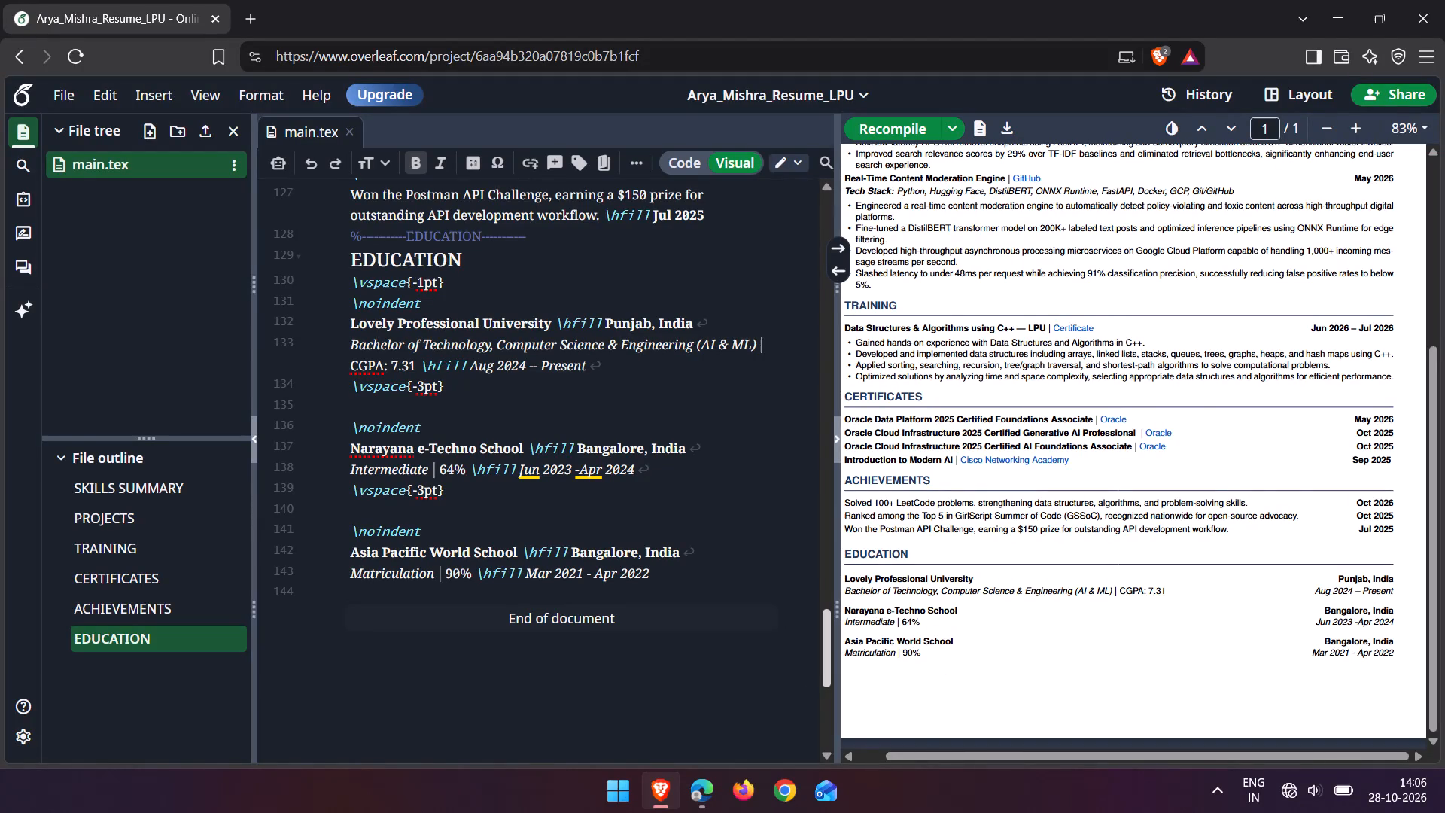
Insert a space after the hyphen in the Narayana e-Techno School dates, giving "Jun 2023 - Apr 2024".
click(582, 471)
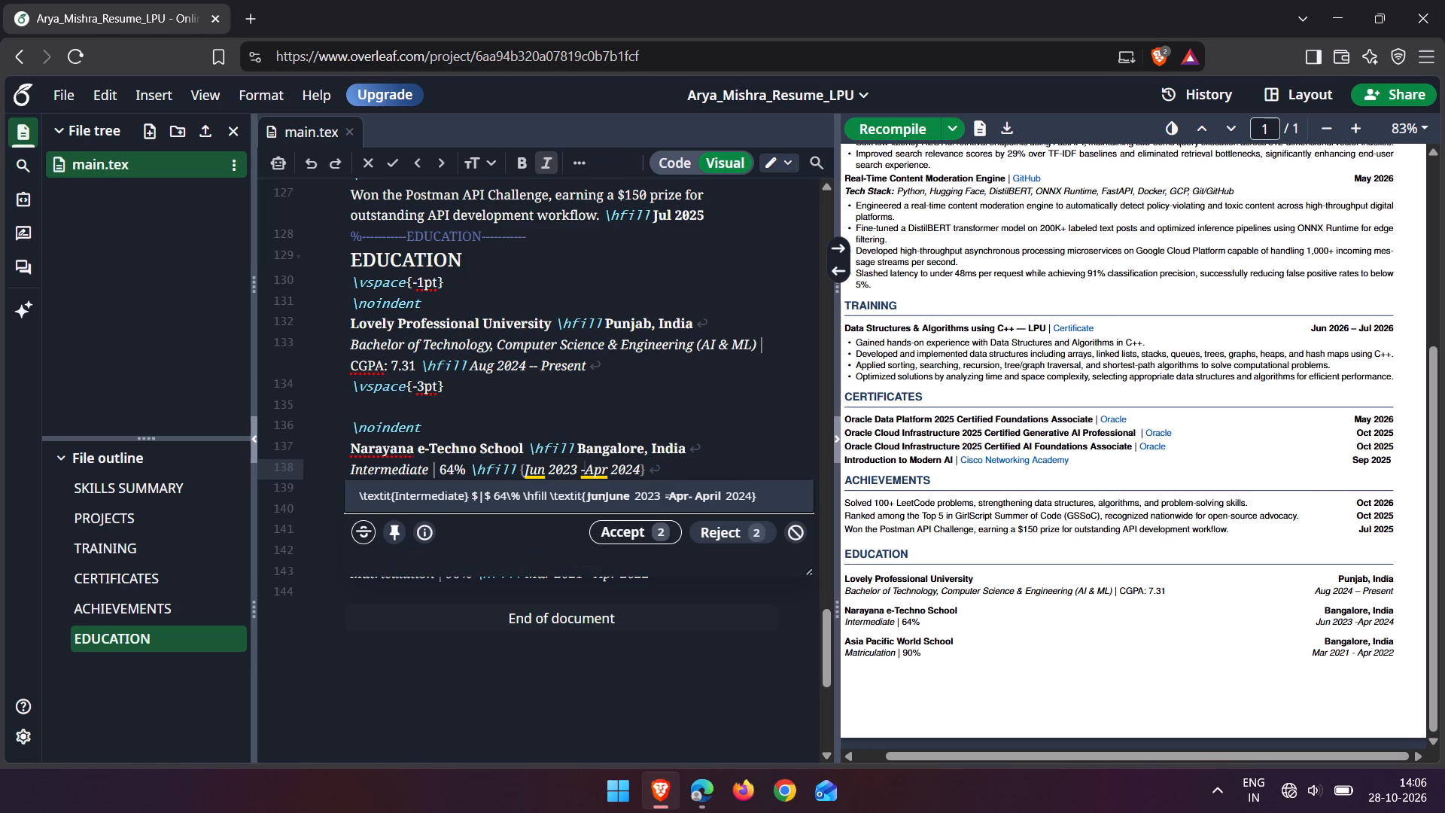
key(space)
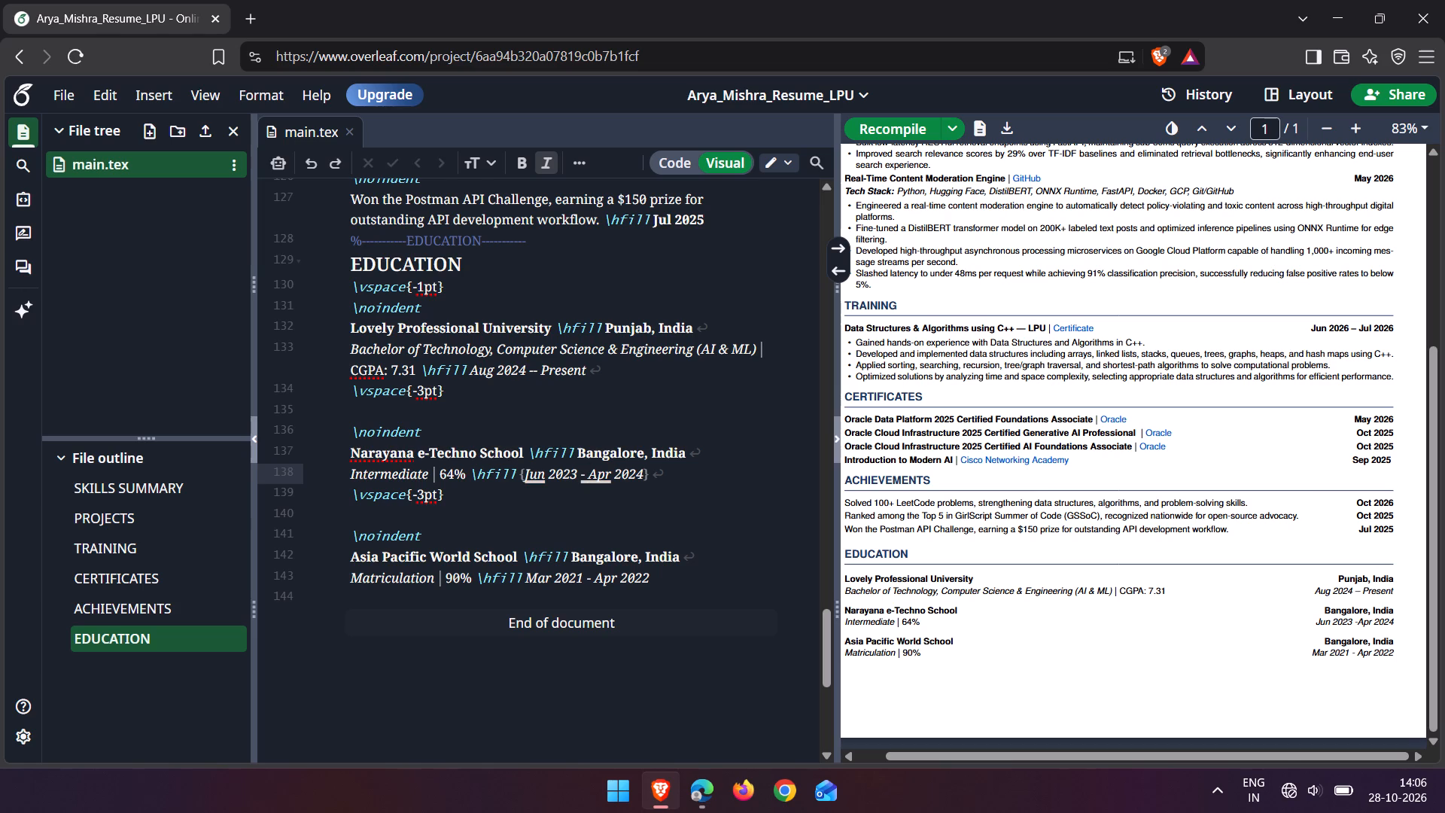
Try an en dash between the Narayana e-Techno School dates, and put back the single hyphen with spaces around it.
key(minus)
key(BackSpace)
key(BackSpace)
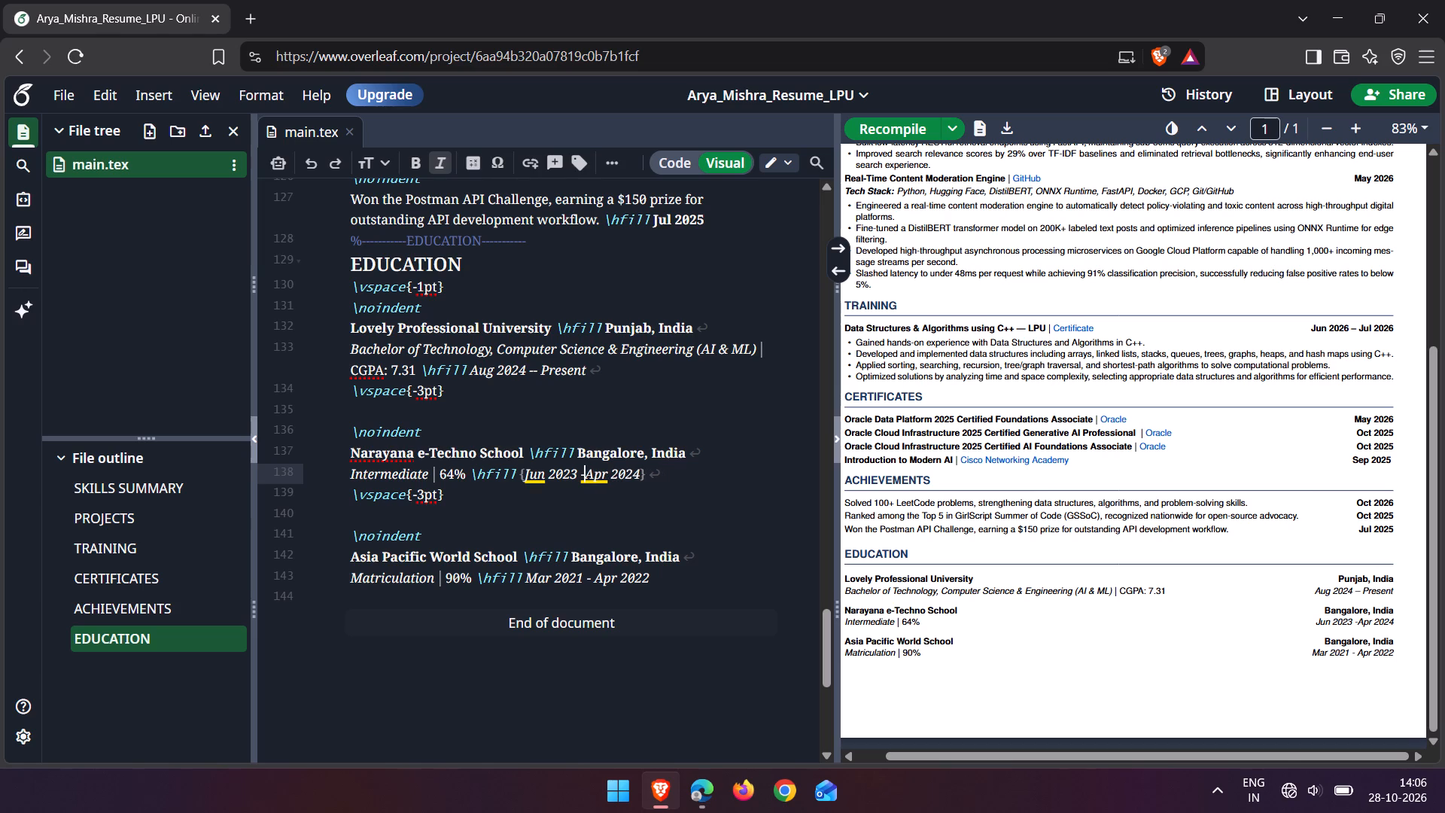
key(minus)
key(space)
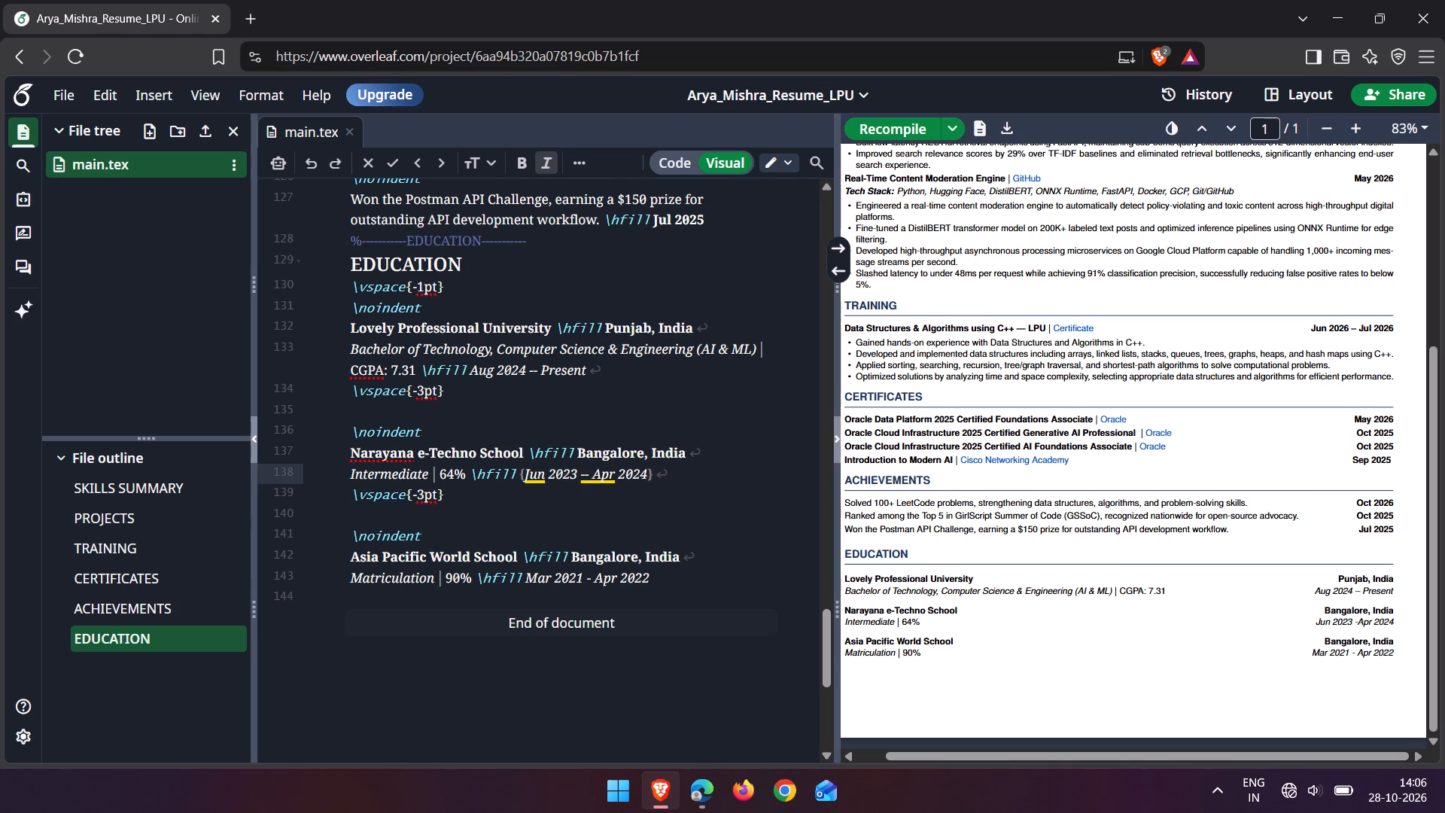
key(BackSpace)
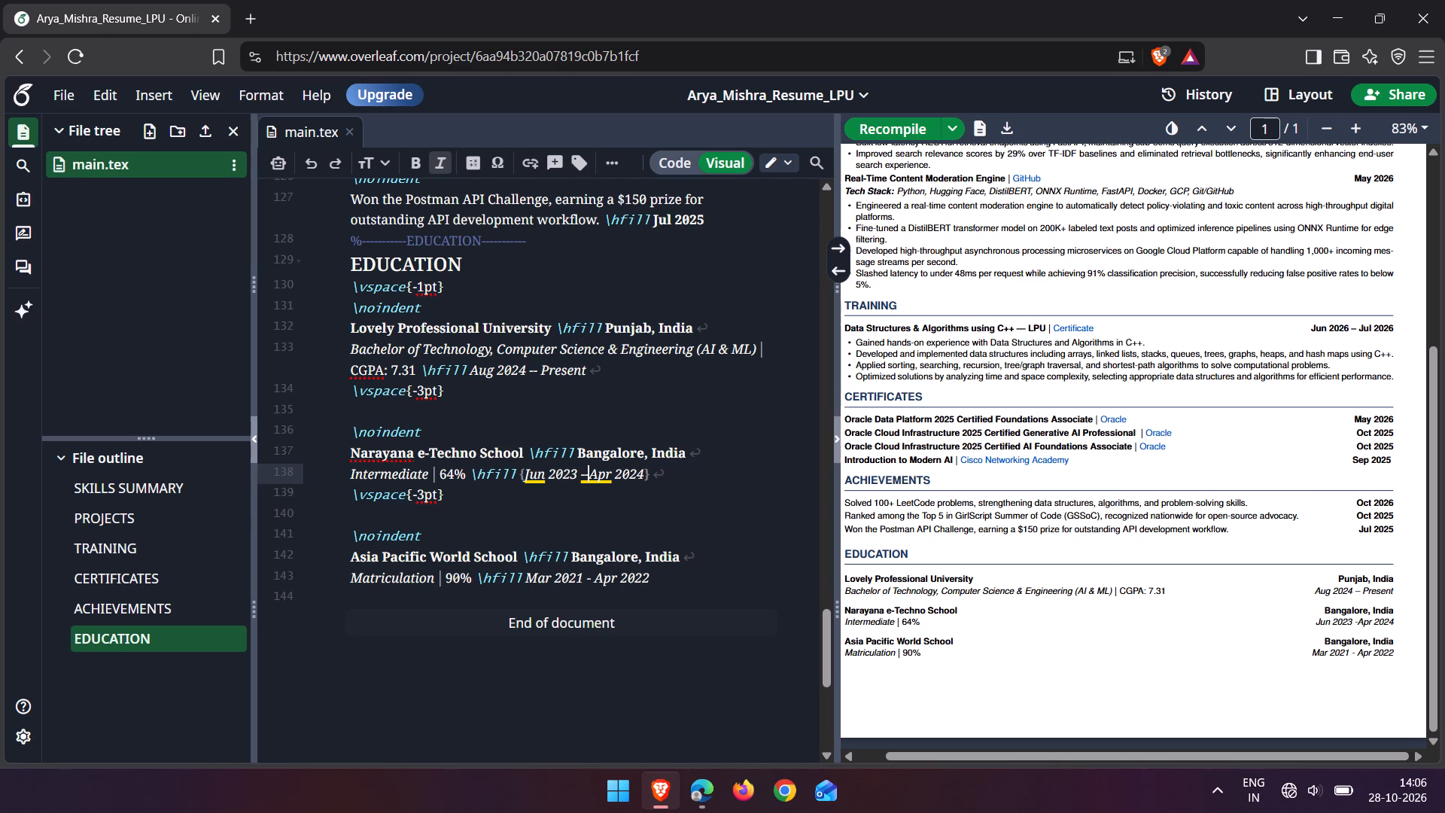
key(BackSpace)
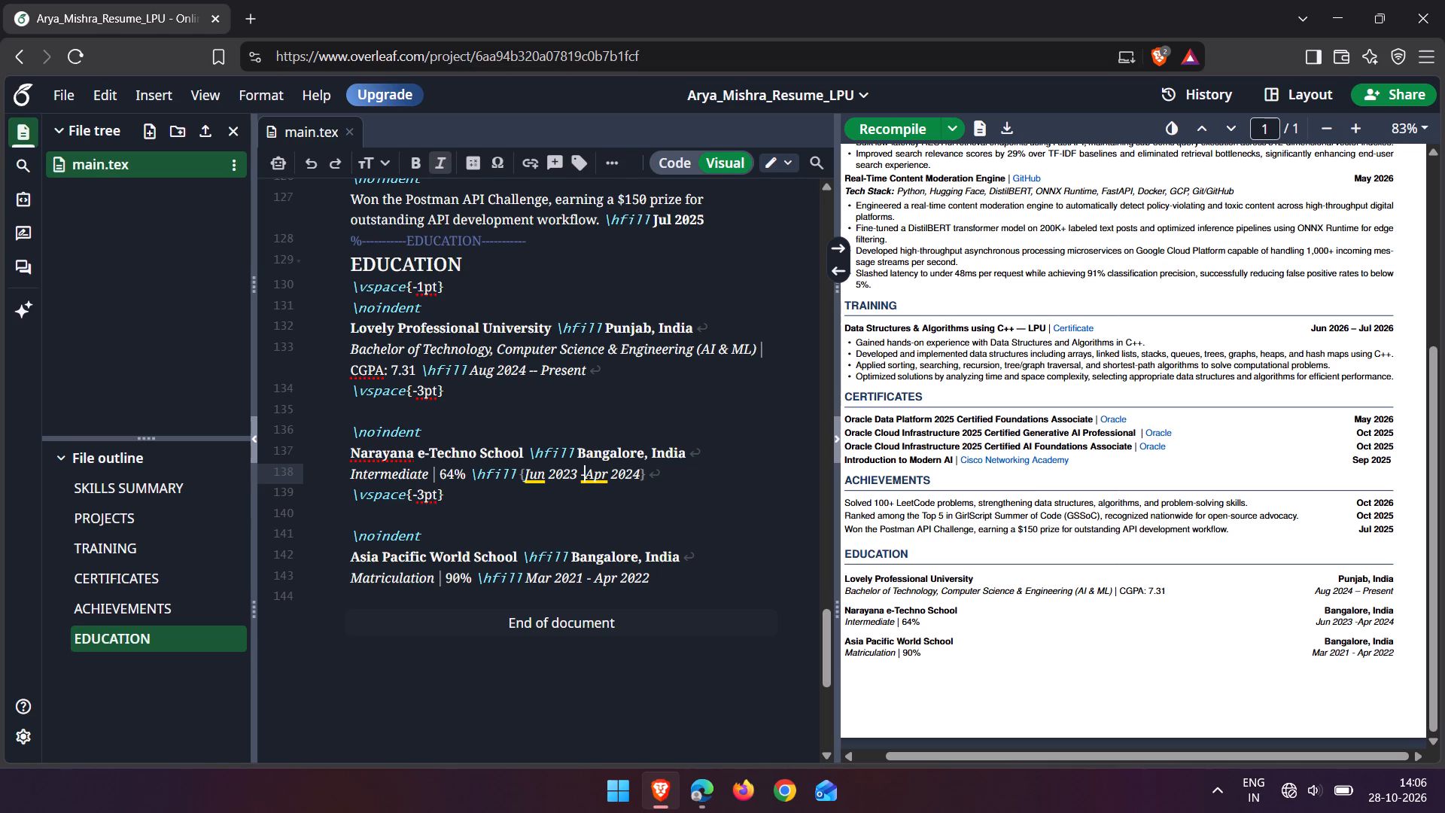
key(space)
Shorten the dash in the Lovely Professional University dates to a single hyphen, giving "Aug 2024 - Present".
click(539, 368)
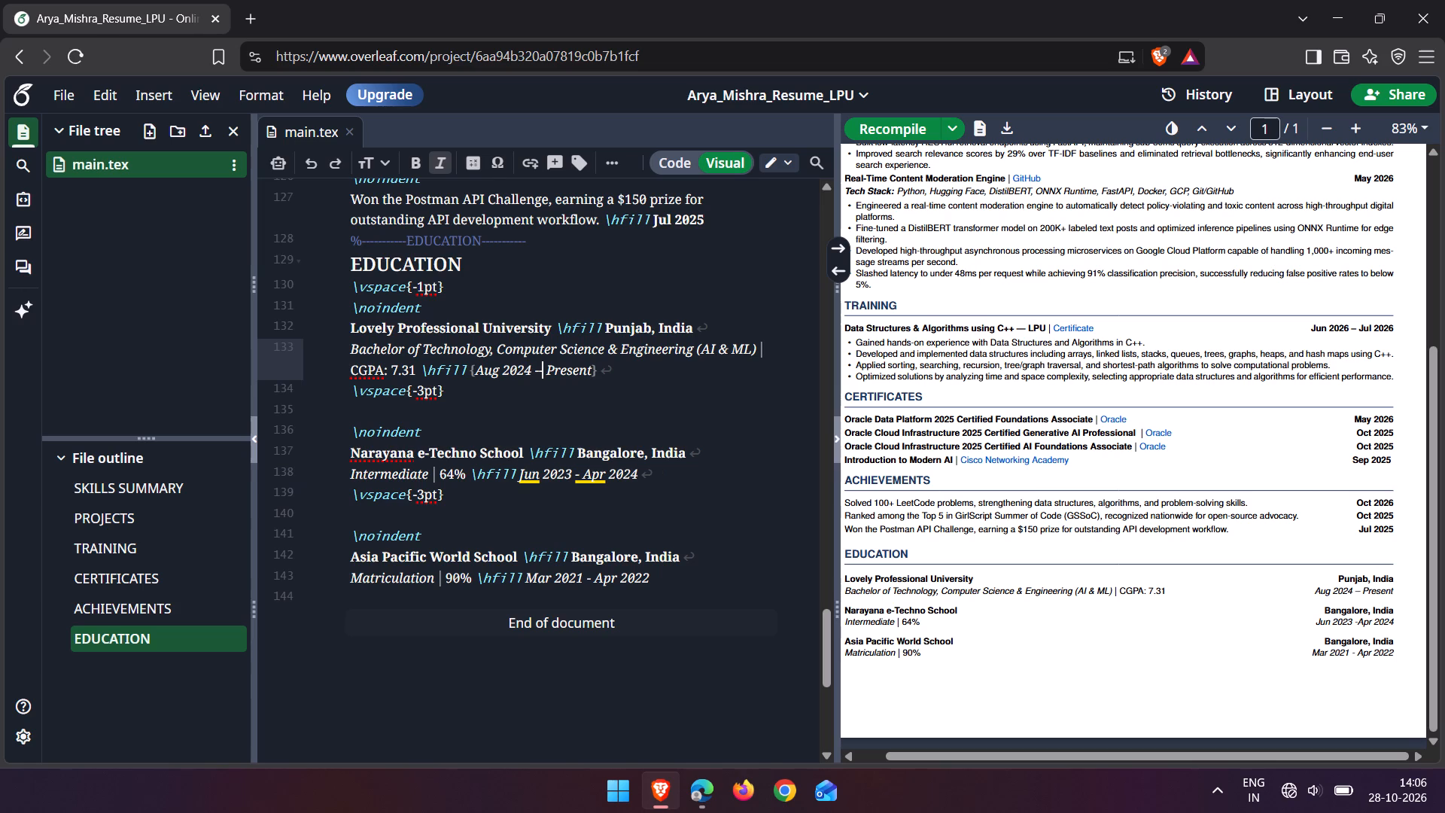
key(BackSpace)
Recompile the resume to update the preview with the edited dates.
click(882, 134)
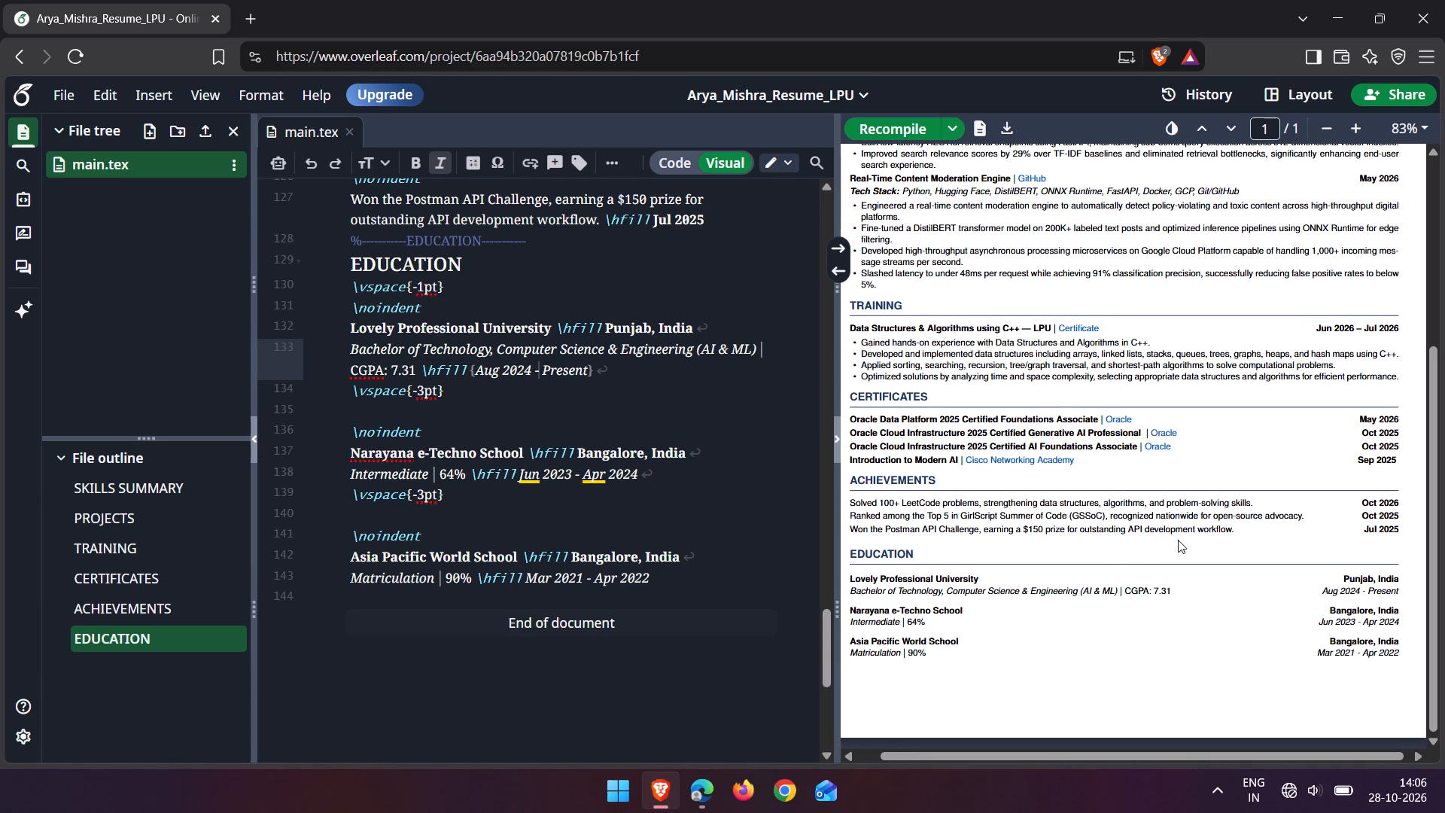
Replace the date of the 100+ LeetCode problems entry under Achievements with "Present".
scroll(735, 452, up, 1)
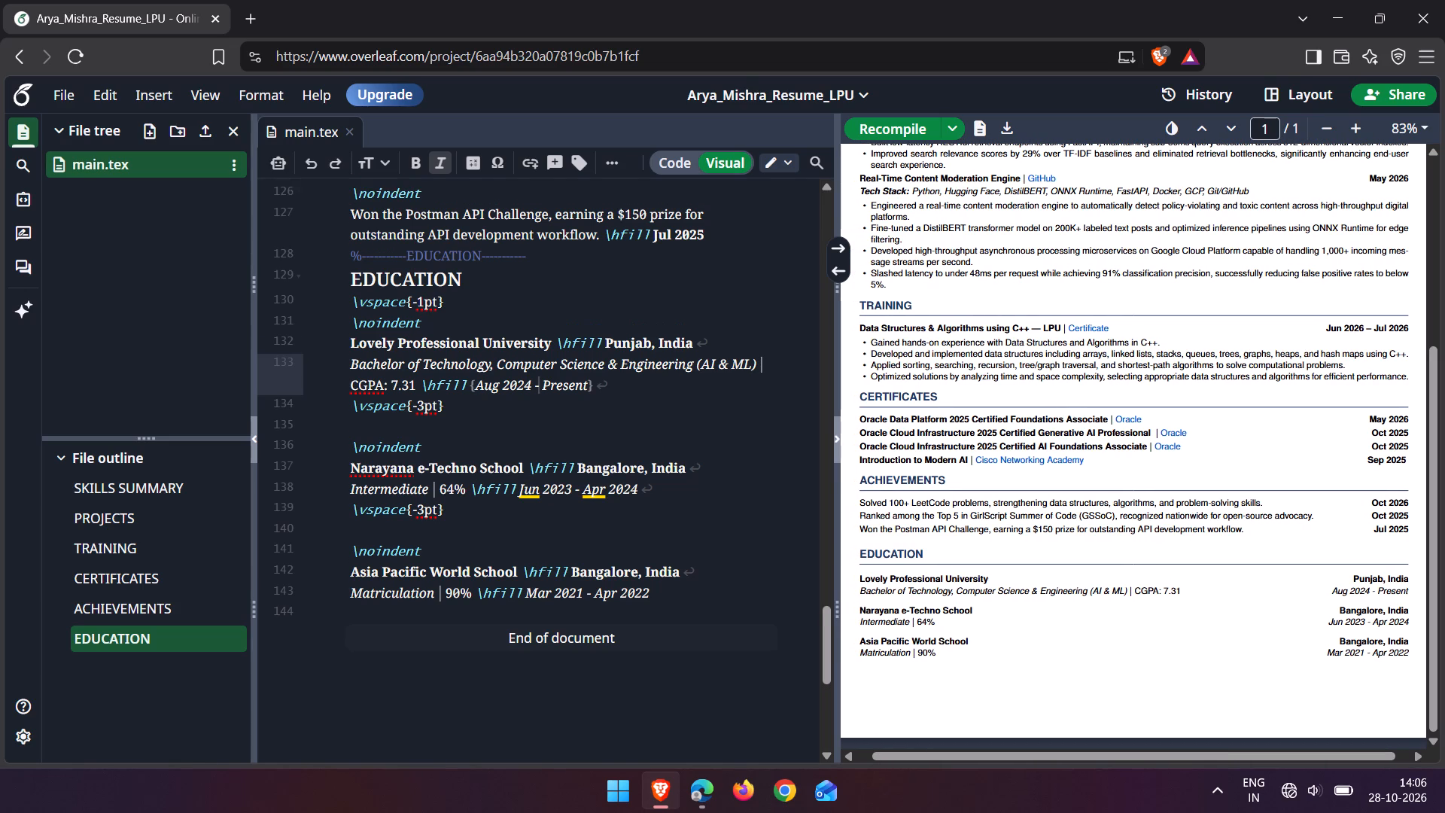
scroll(735, 452, up, 3)
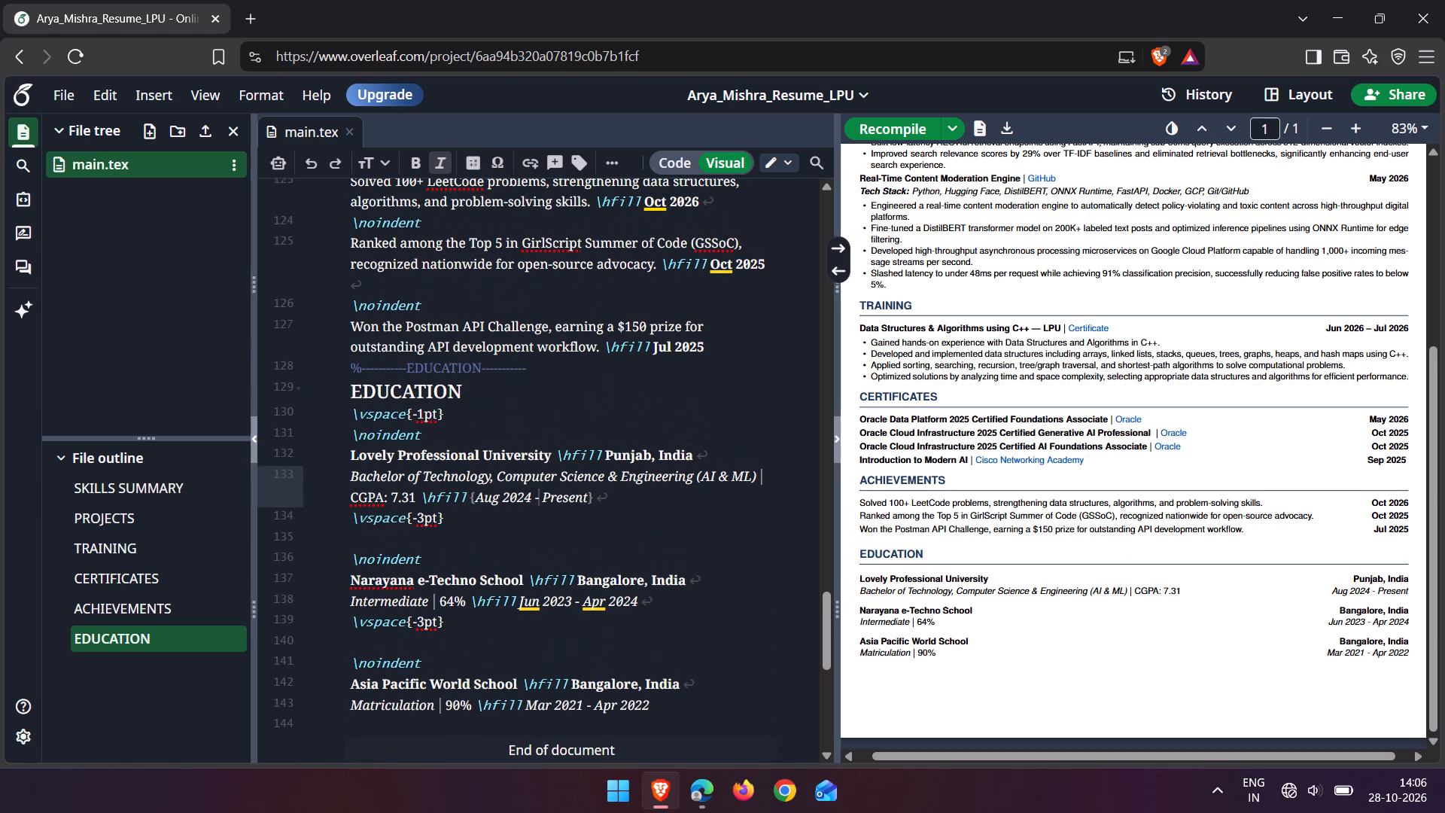
scroll(735, 452, up, 1)
scroll(567, 513, up, 2)
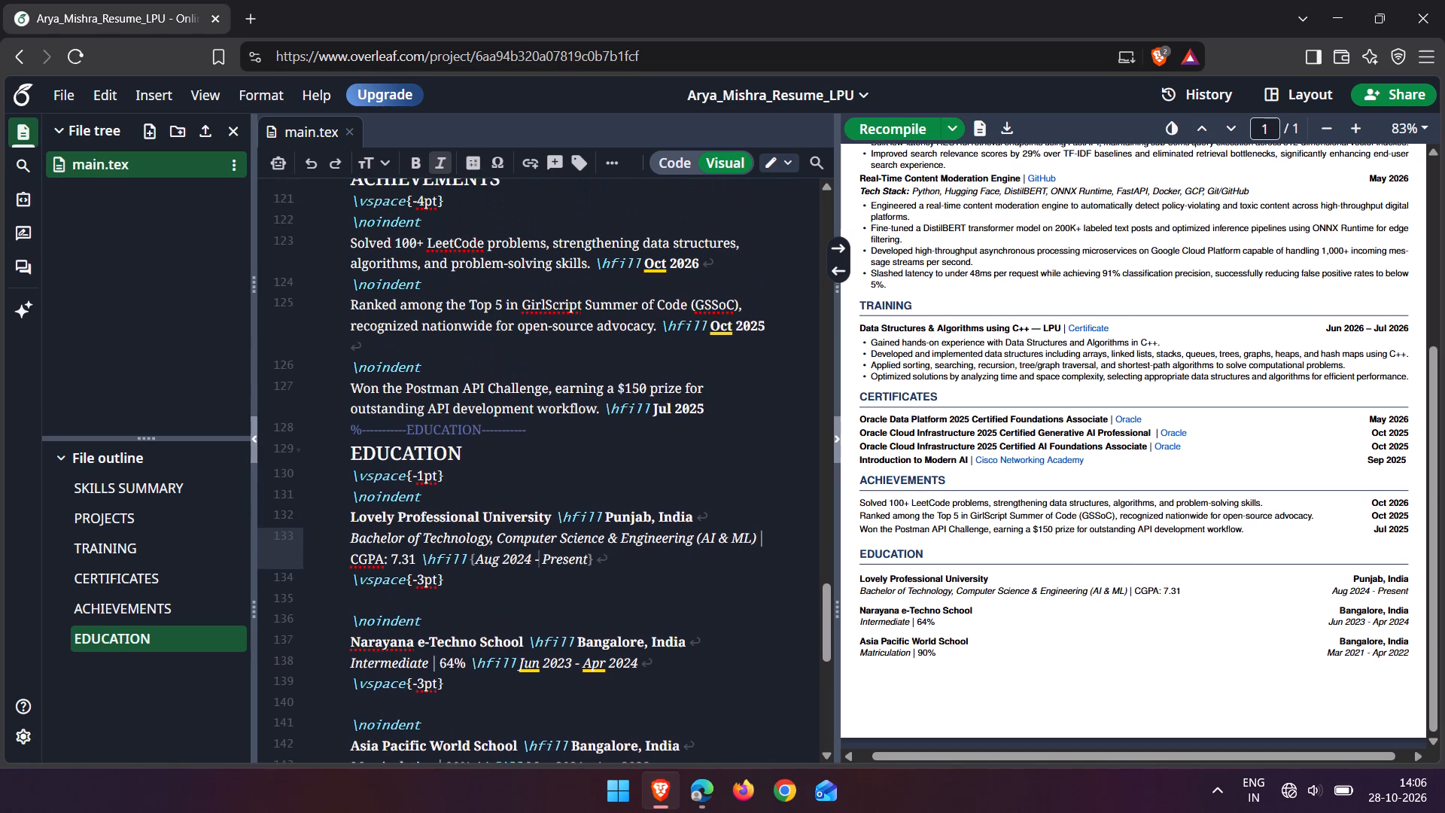
scroll(567, 513, up, 2)
scroll(601, 440, up, 1)
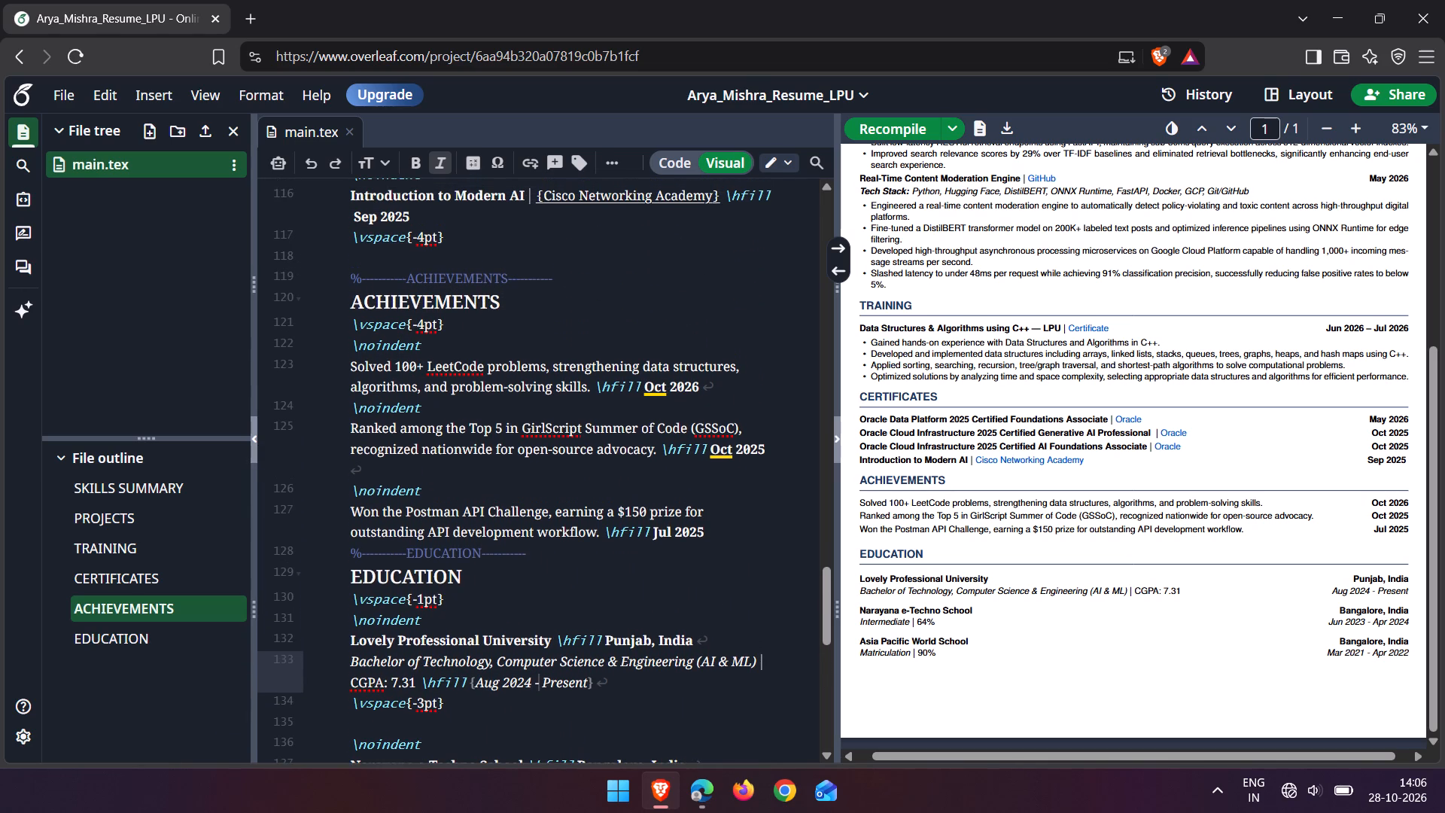
click(667, 389)
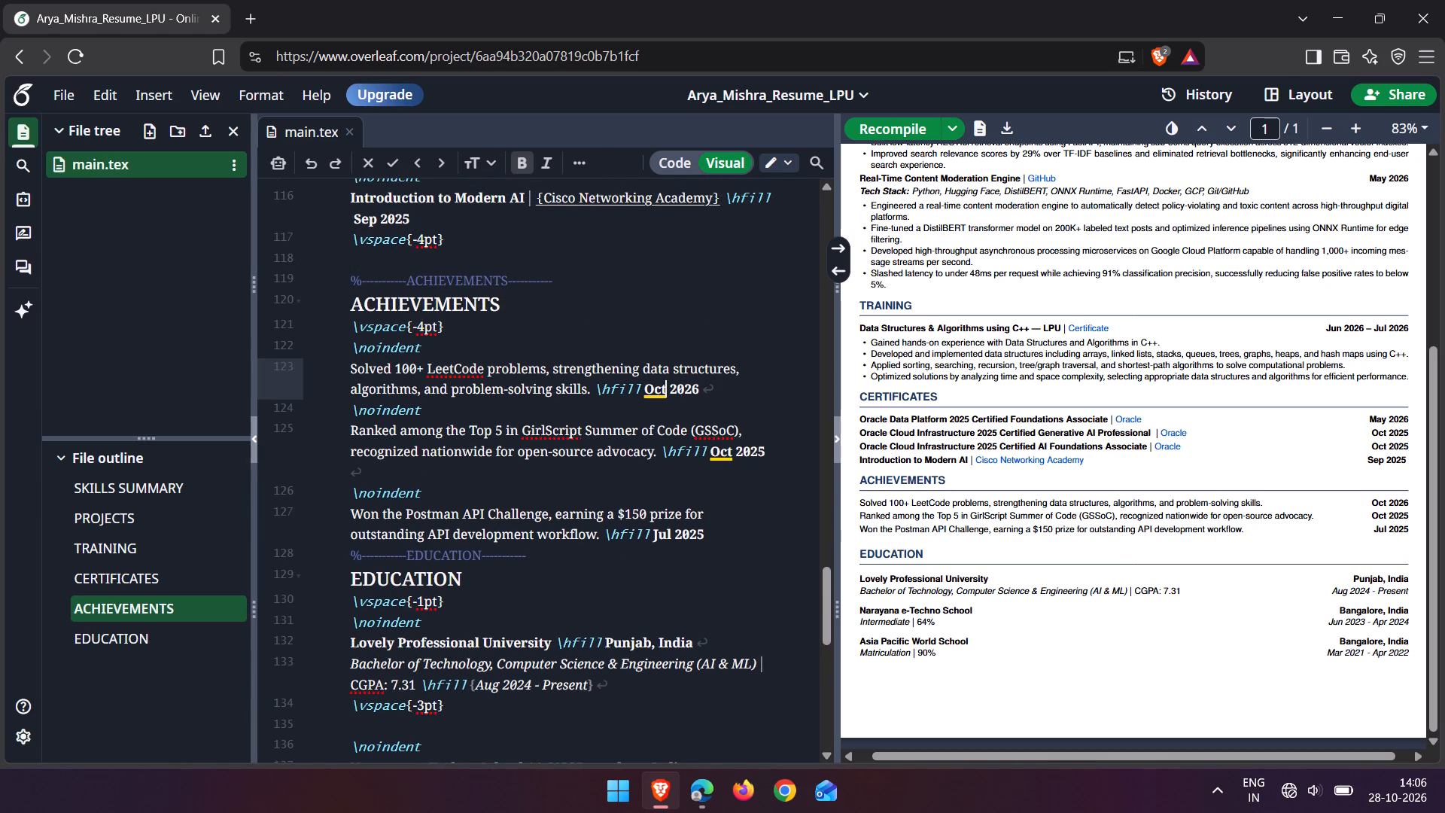
click(704, 388)
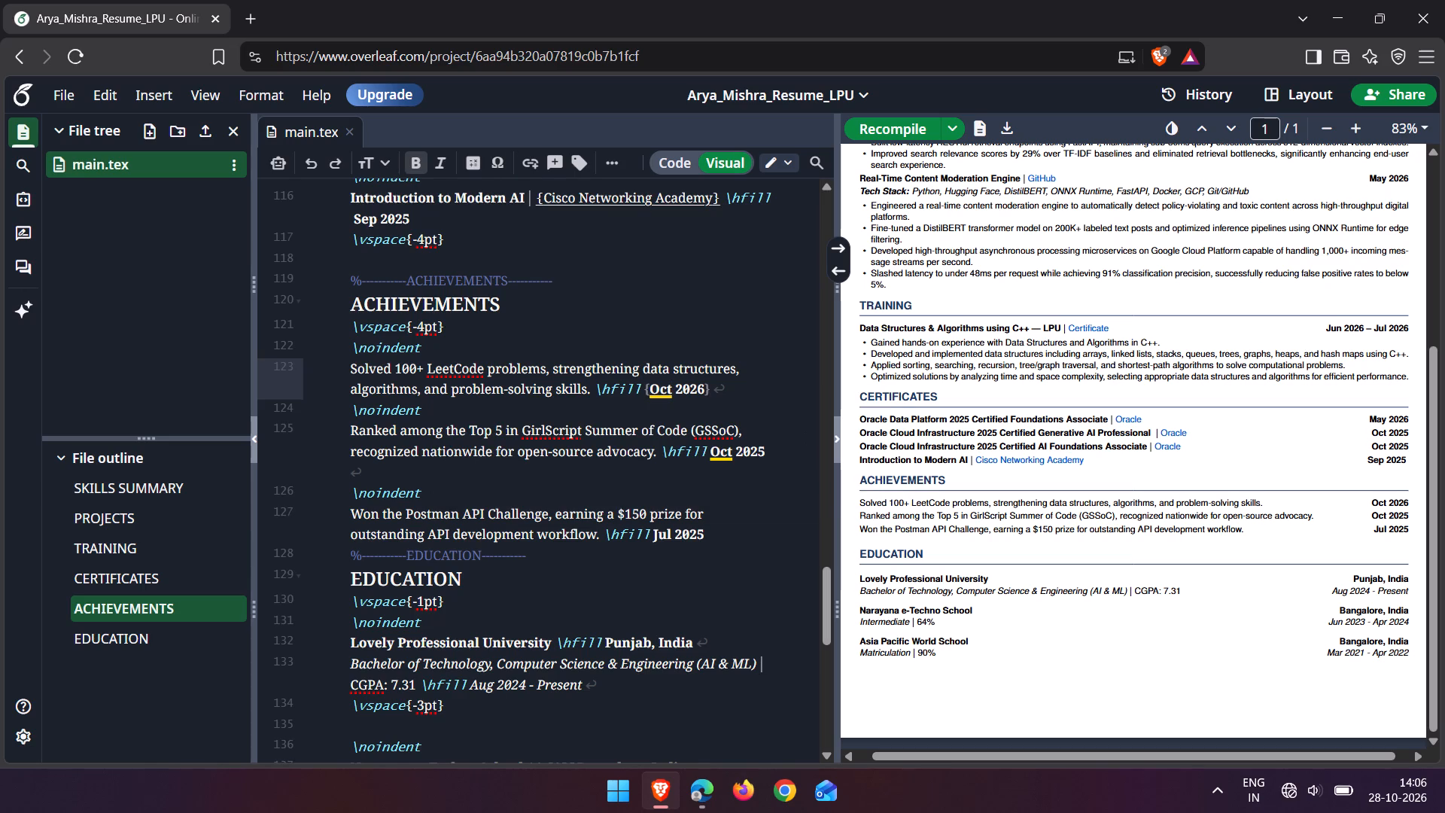
key(BackSpace)
key(BackSpace)
key(BackSpace)
key(BackSpace)
key(BackSpace)
key(BackSpace)
key(BackSpace)
key(BackSpace)
key(p)
text(resent)
key(space)
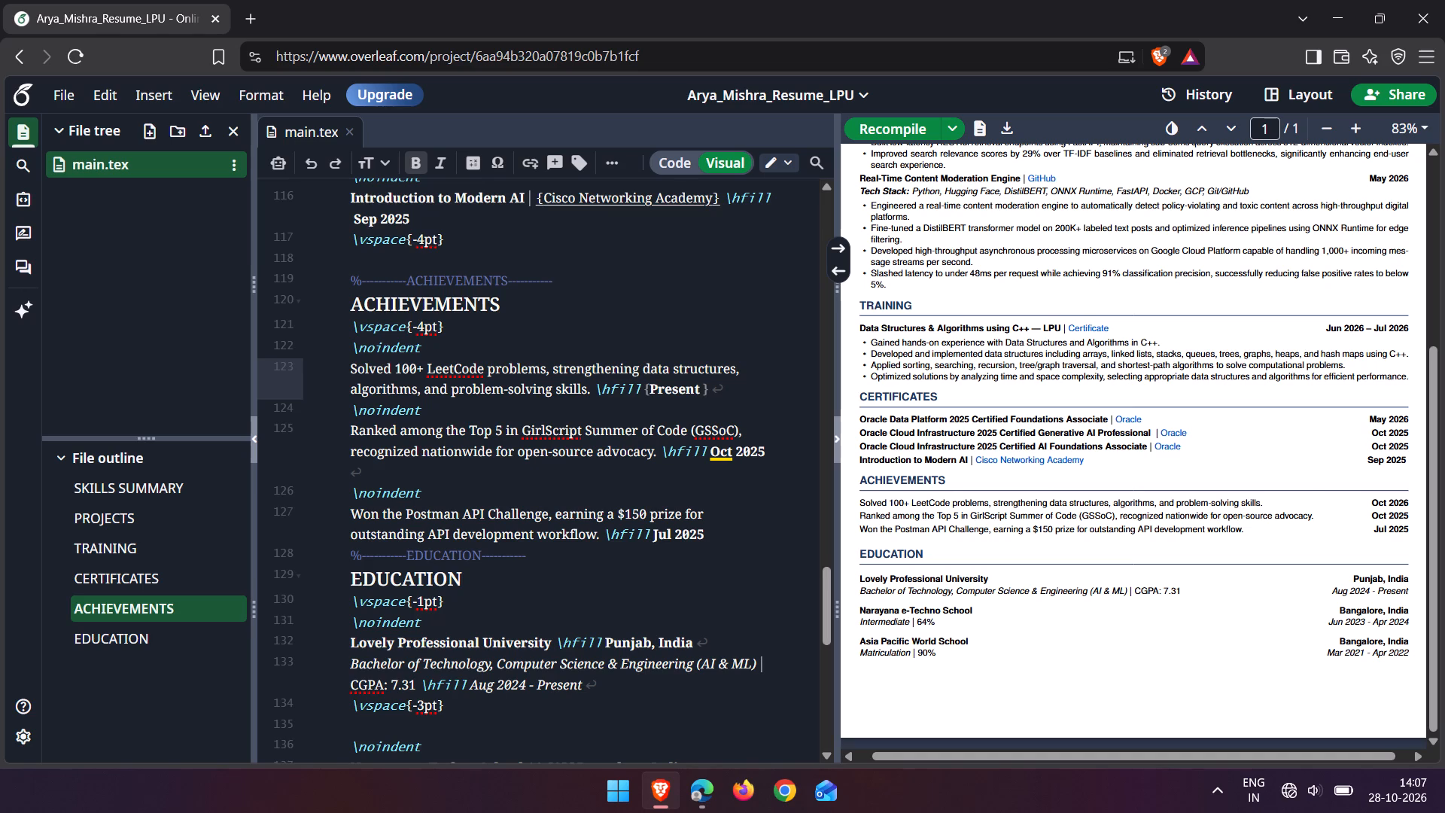
Remove the bold from the certificate title "Oracle Data Platform 2025 Certified Foundations Associate".
scroll(708, 417, up, 5)
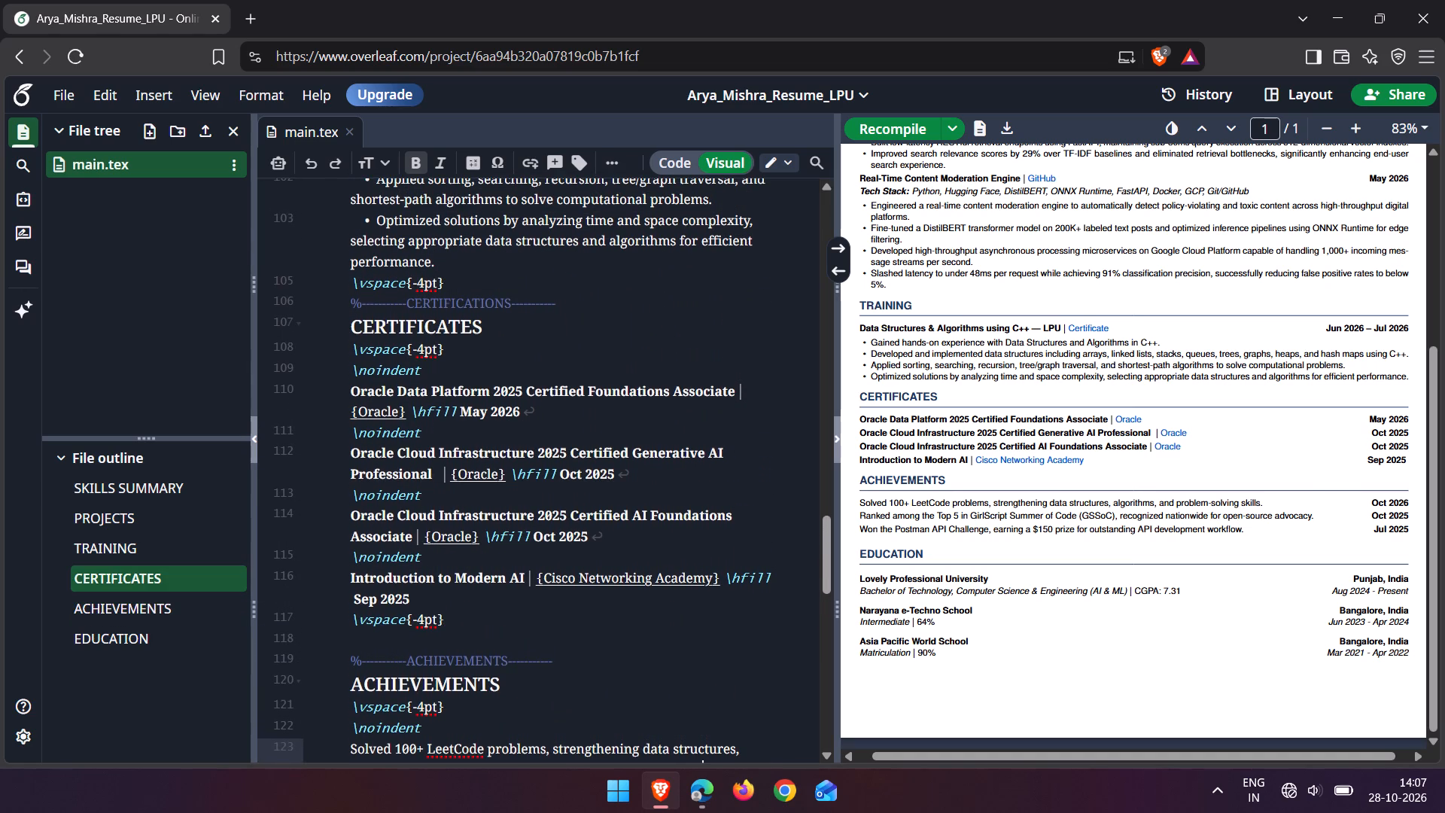
drag(349, 387, 719, 397)
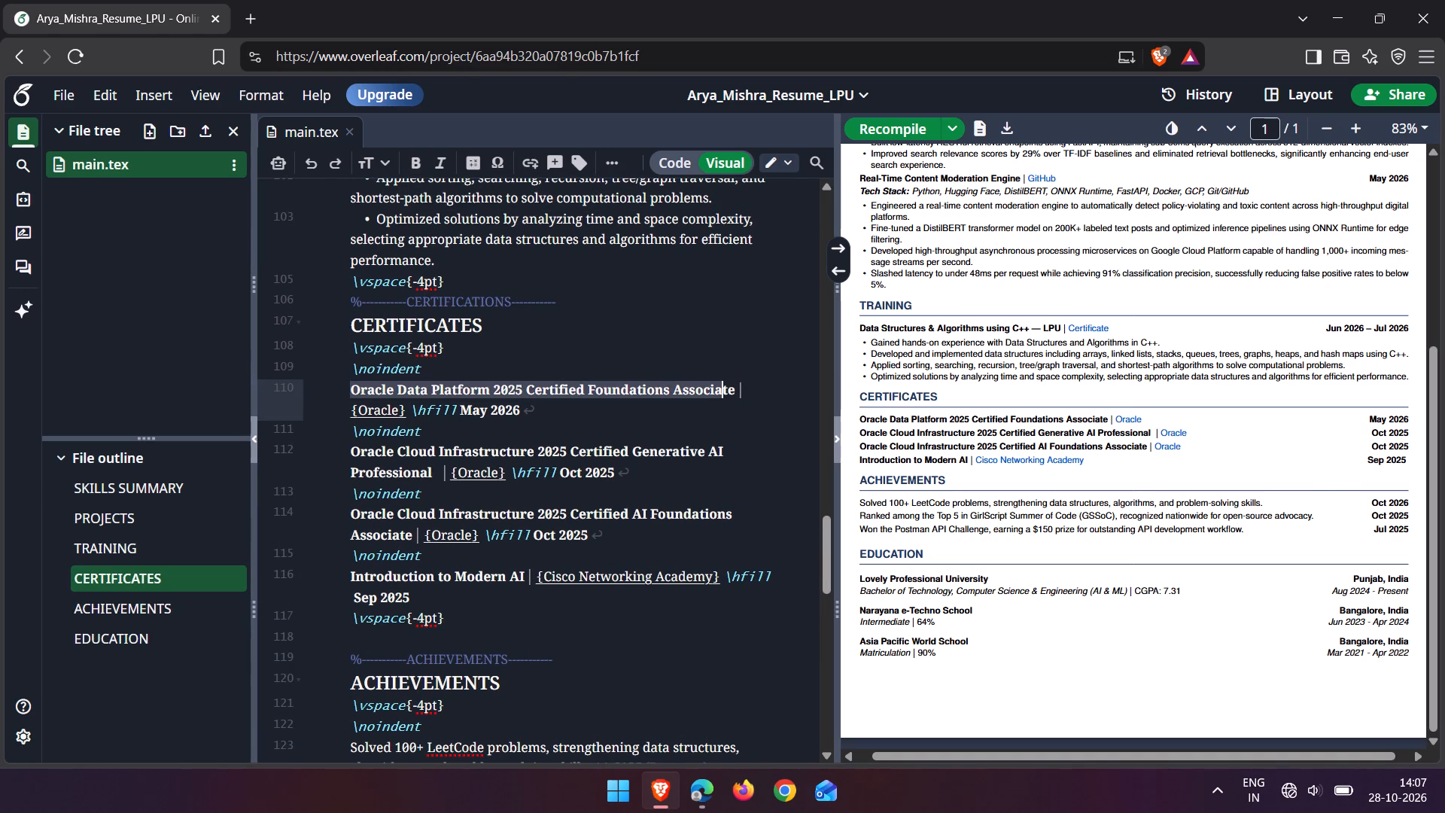
drag(719, 397, 738, 397)
click(417, 163)
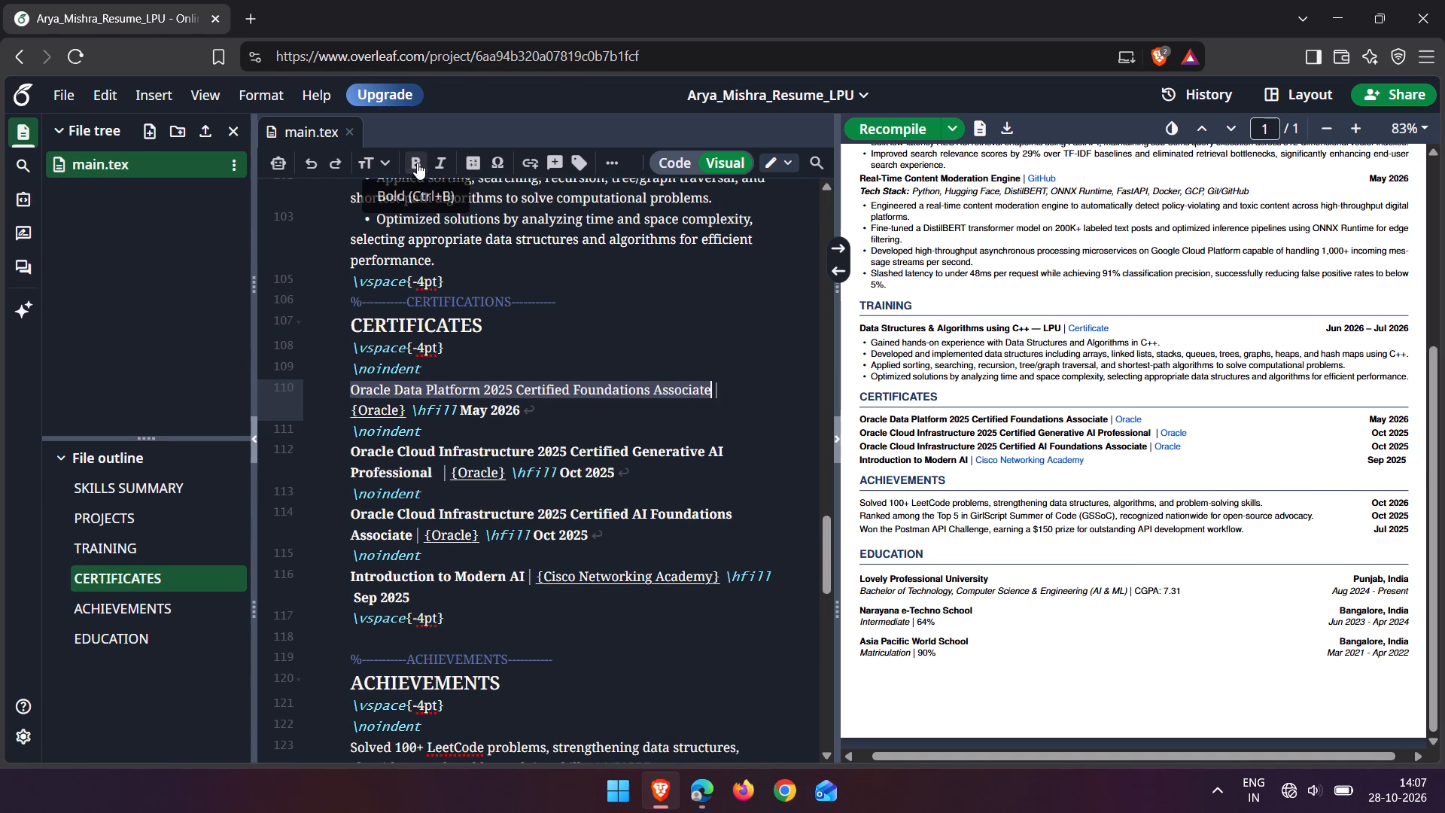
Remove the bold from "Oracle Cloud Infrastructure 2025 Certified Generative AI" and "Oracle Cloud Infrastructure 2025 Certified AI Foundations" in the two certificate titles.
drag(351, 450, 731, 452)
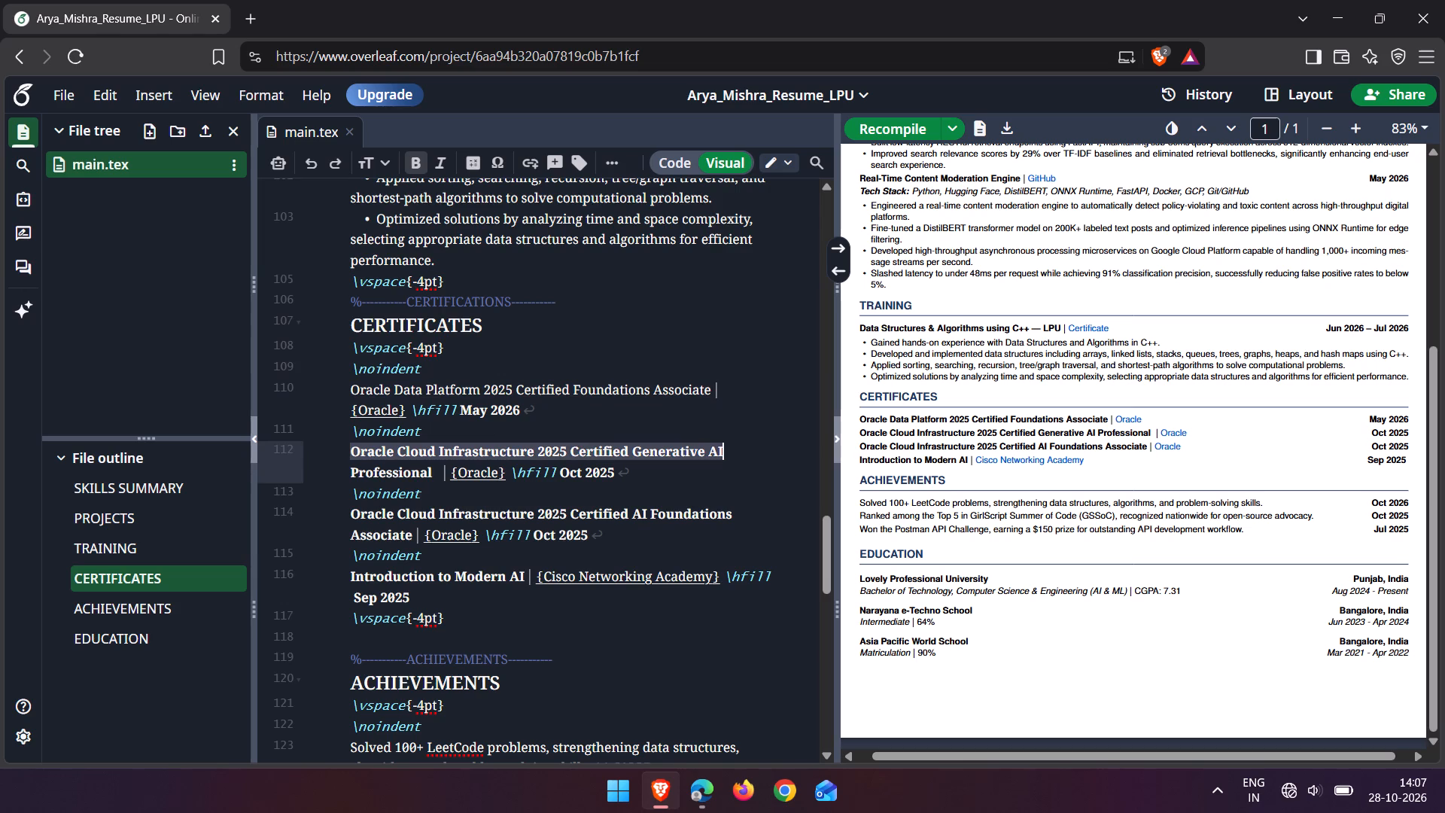
drag(731, 452, 734, 454)
click(415, 171)
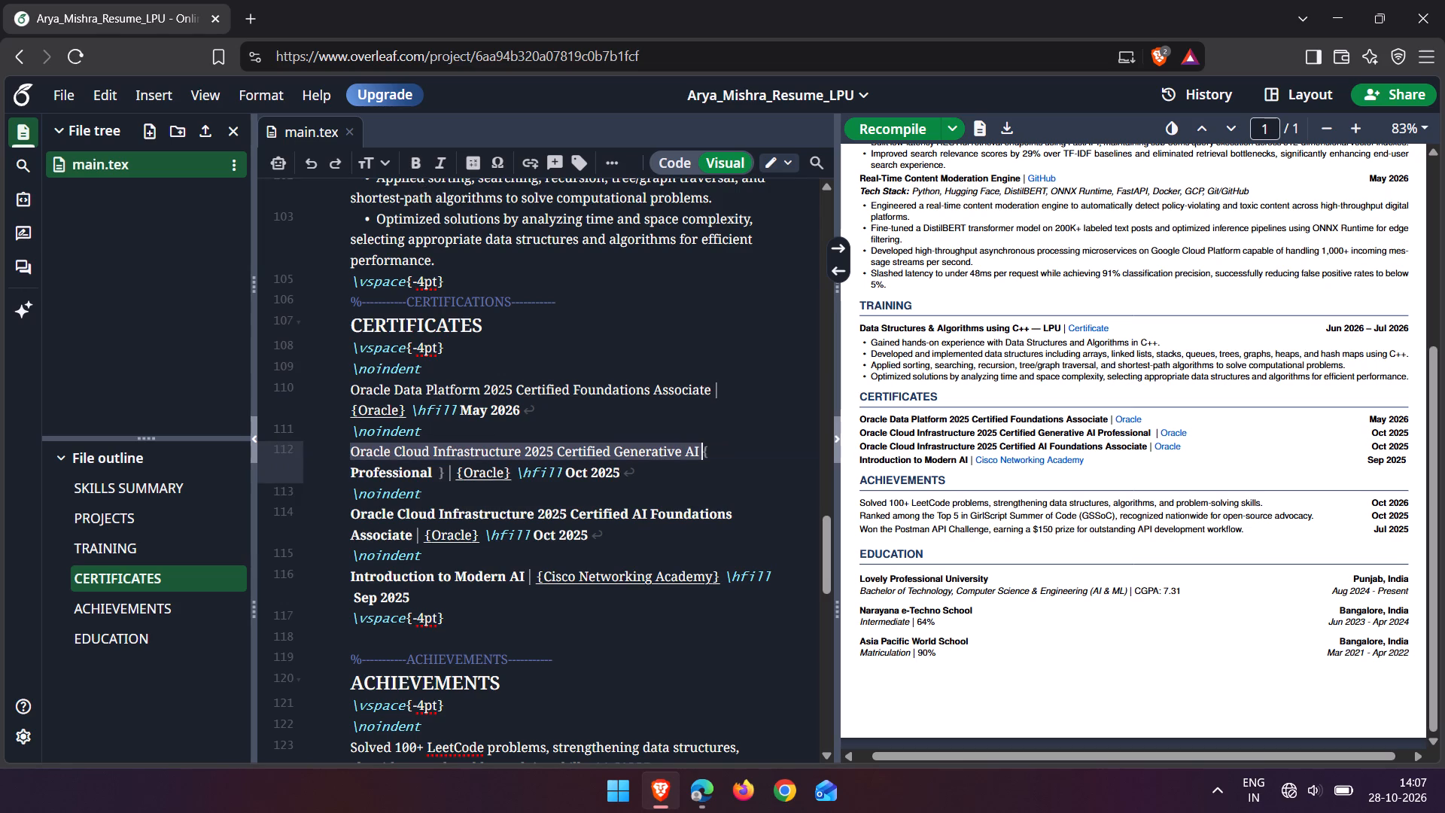
drag(351, 512, 647, 516)
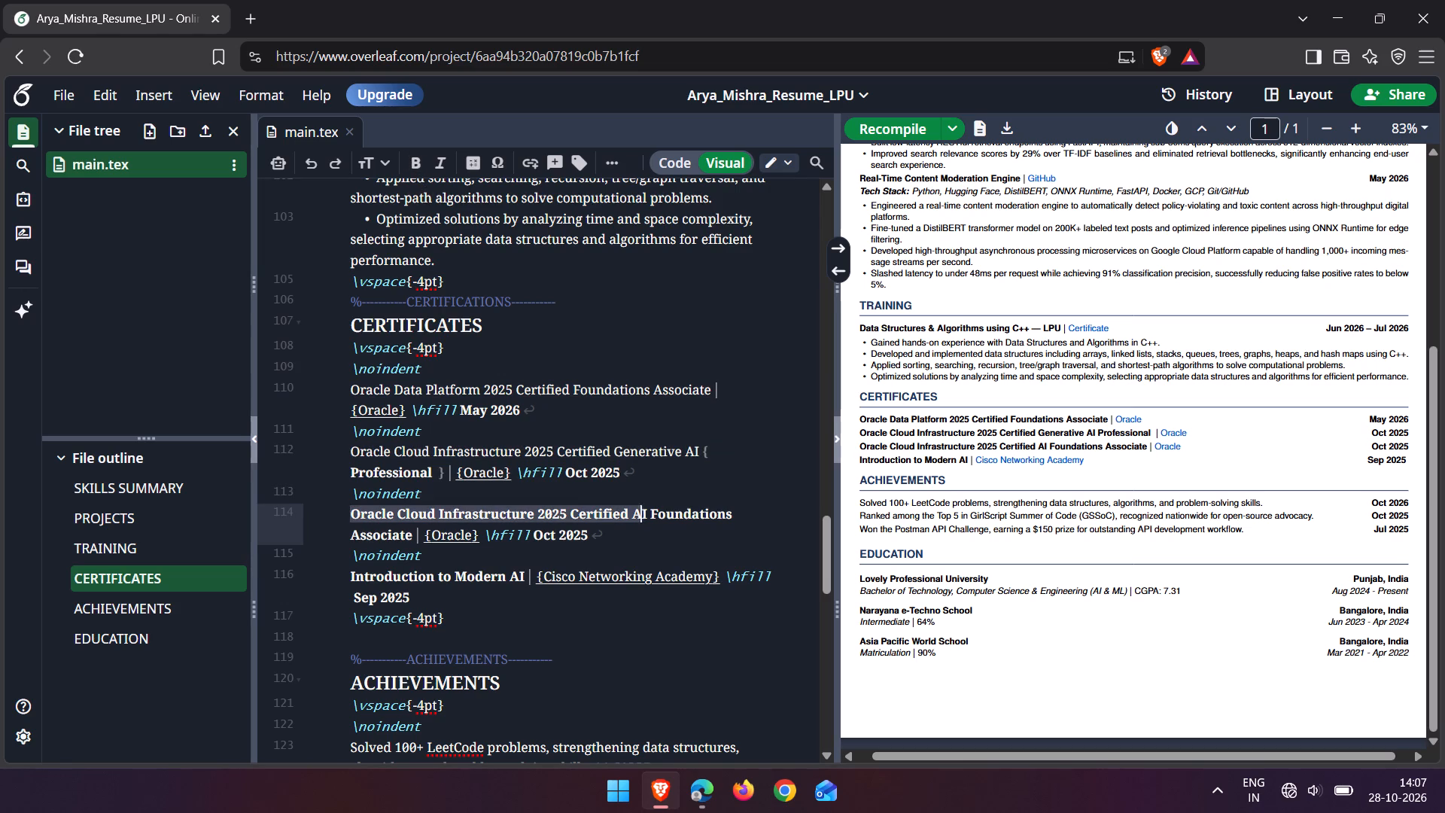
drag(647, 516, 737, 513)
click(415, 159)
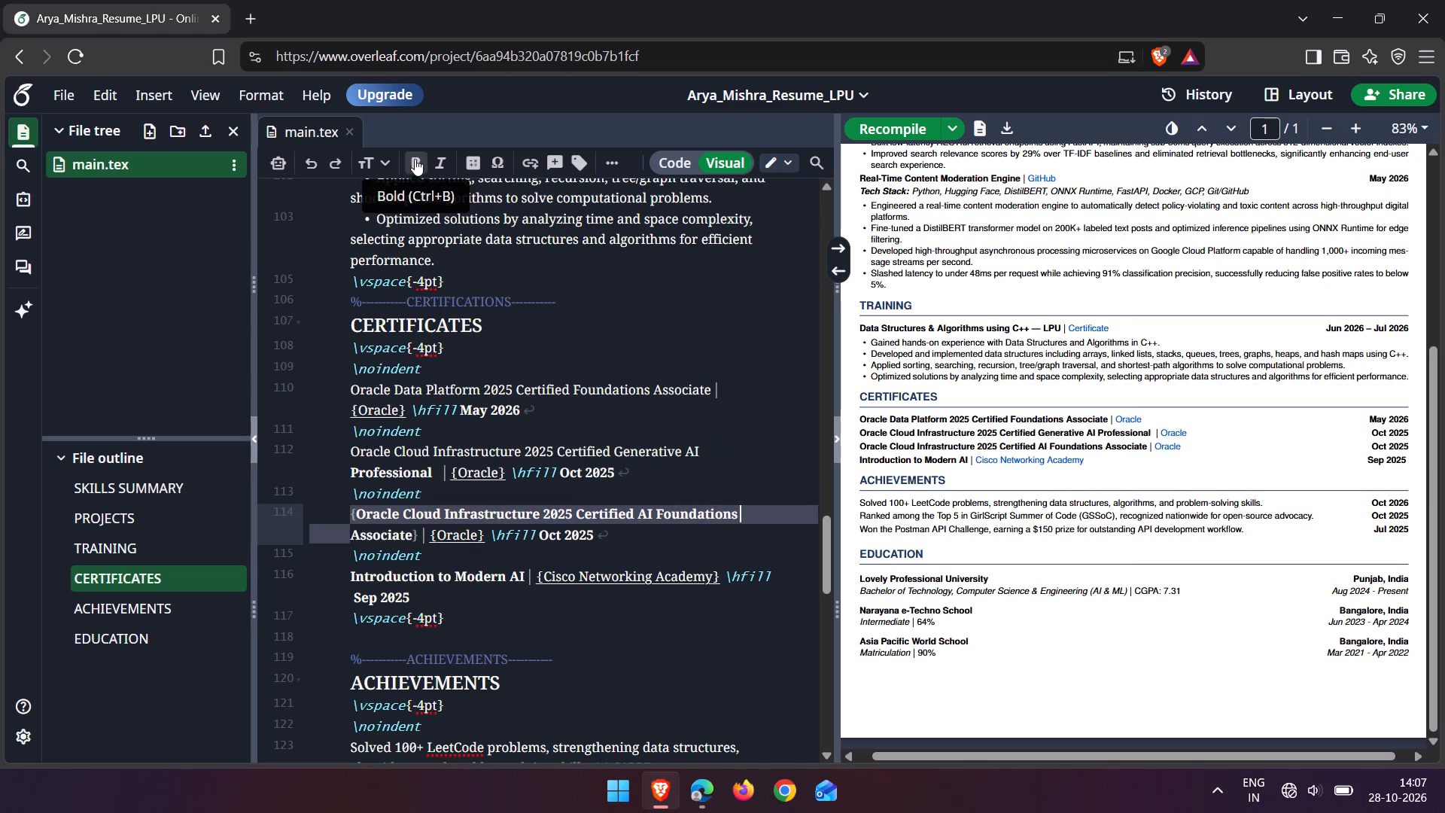
Remove the bold from the certificate title "Introduction to Modern AI".
drag(342, 576, 466, 577)
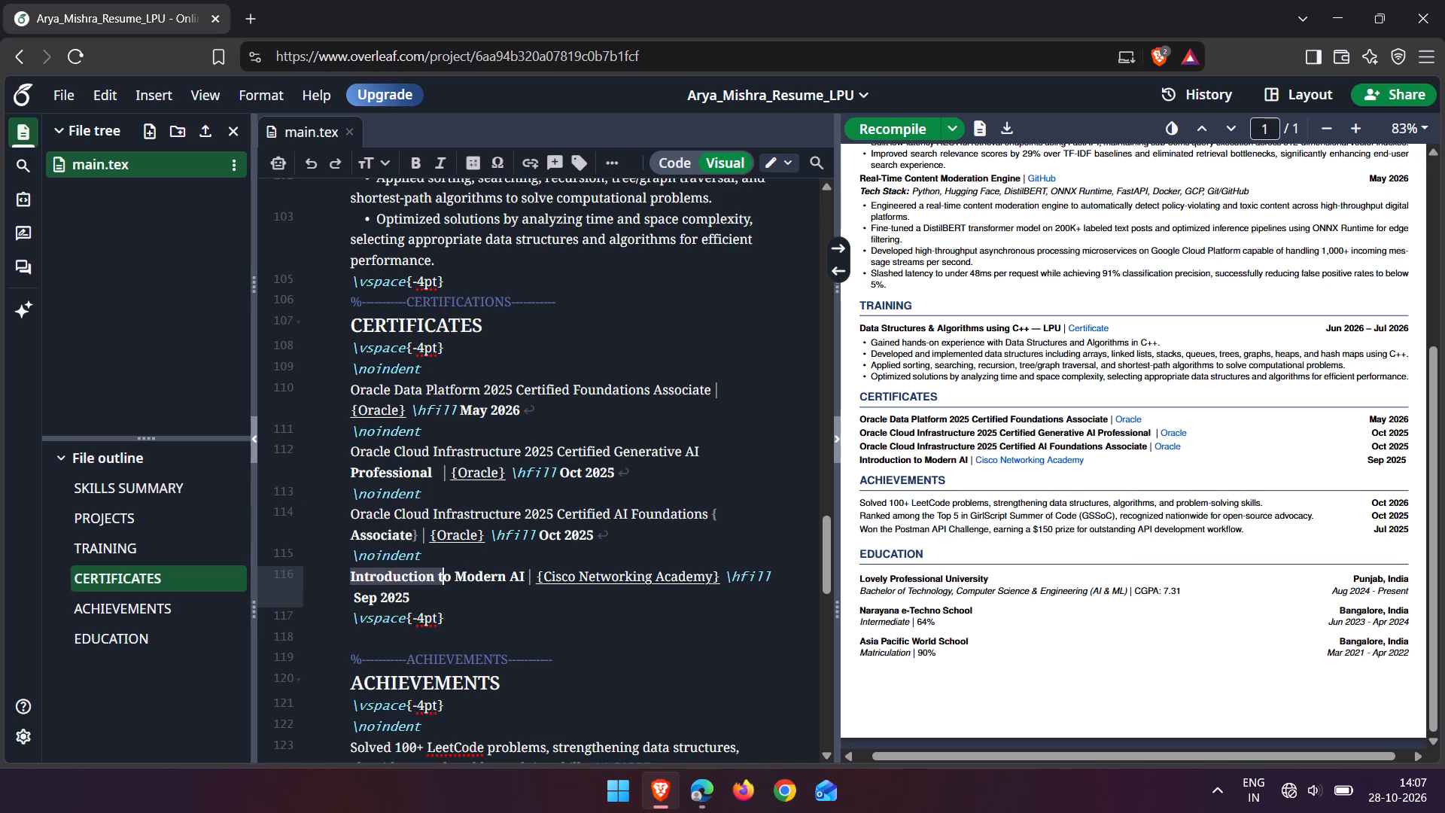
drag(466, 577, 527, 576)
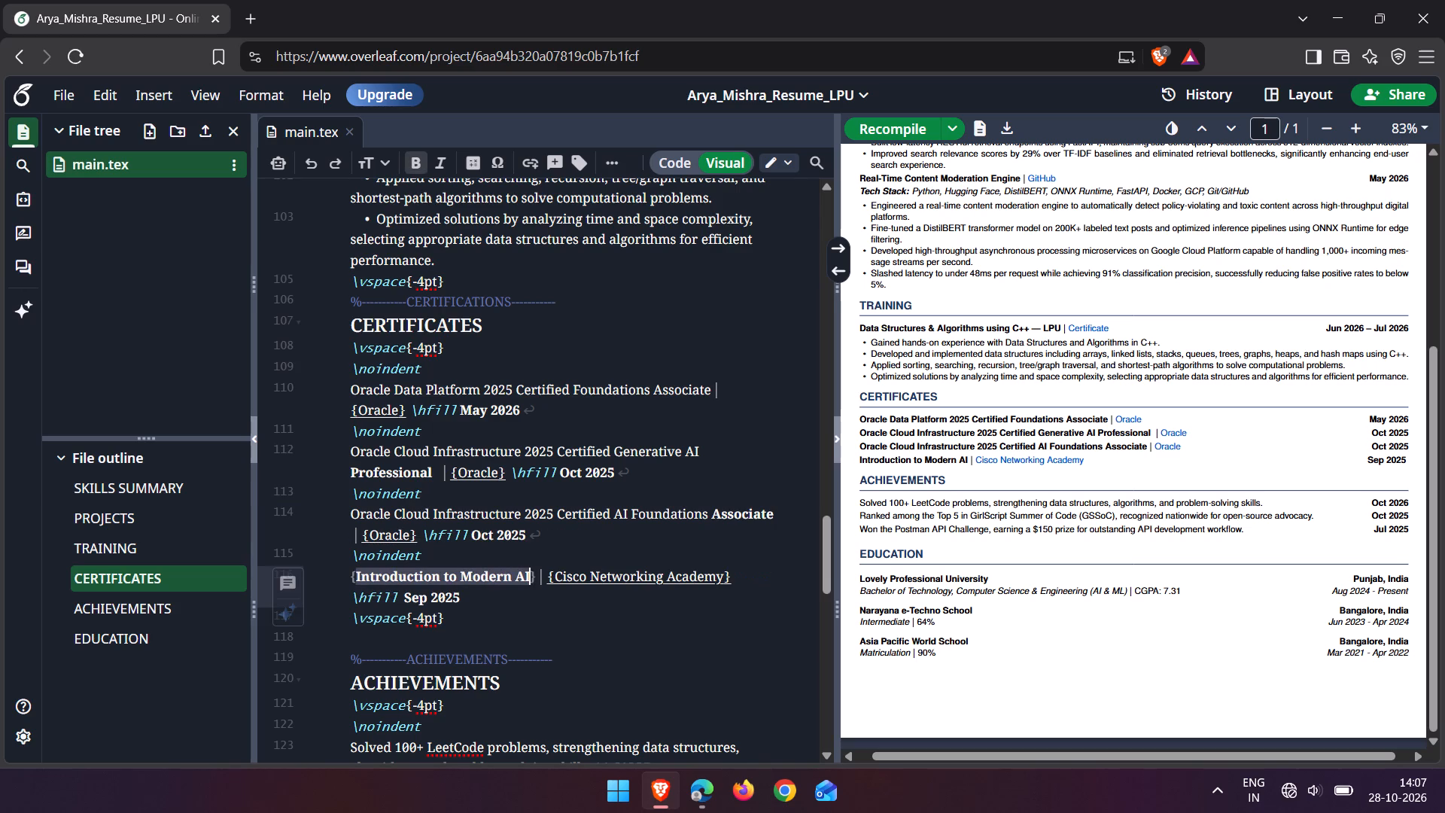
click(417, 166)
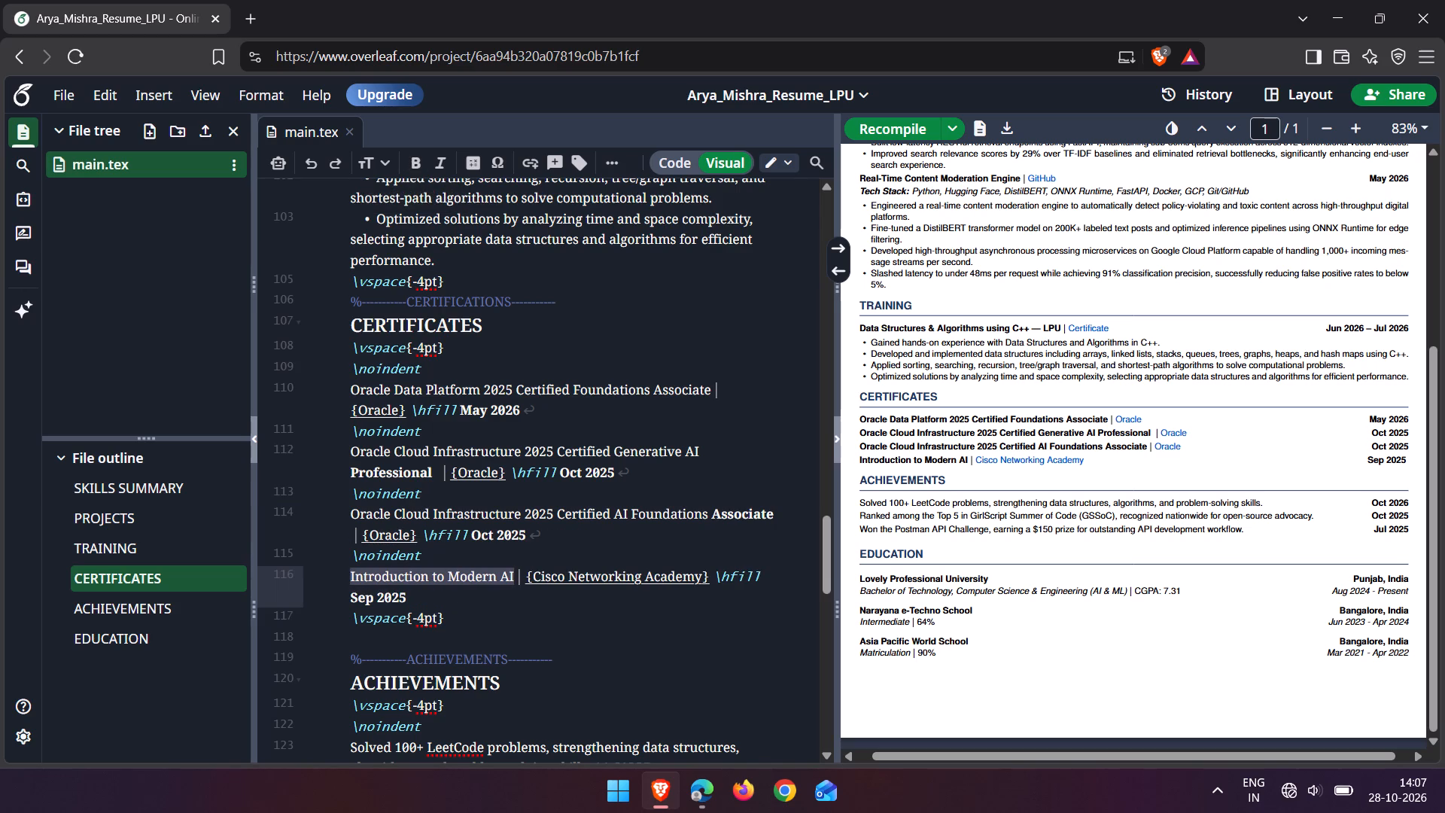
Recompile the resume to update the preview with the new achievement date and certificate formatting.
scroll(673, 629, down, 1)
click(859, 132)
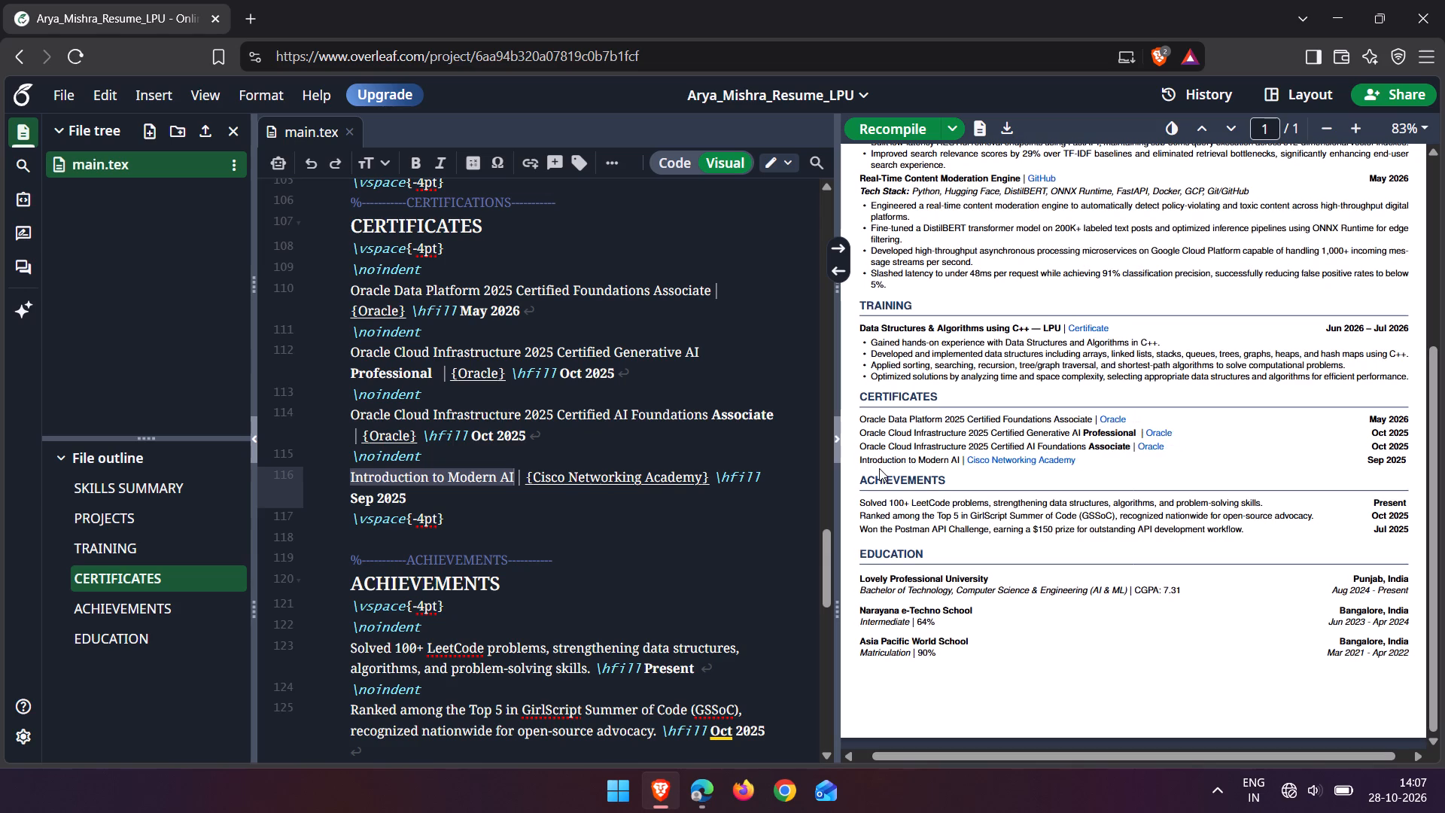
Examine the compiled resume preview for date alignment and for the text weight of the certificate titles.
scroll(792, 569, down, 2)
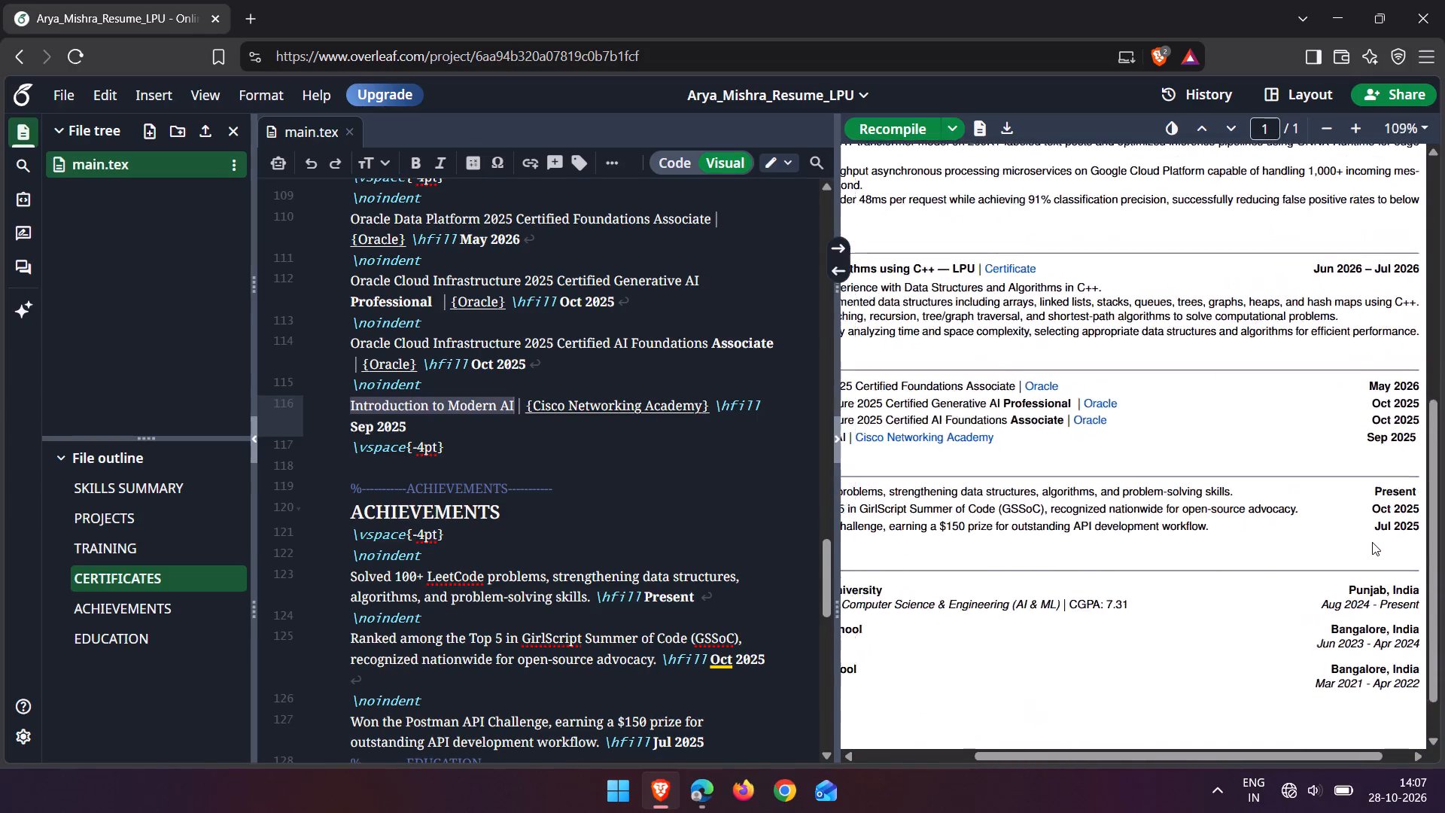
scroll(1273, 570, down, 1)
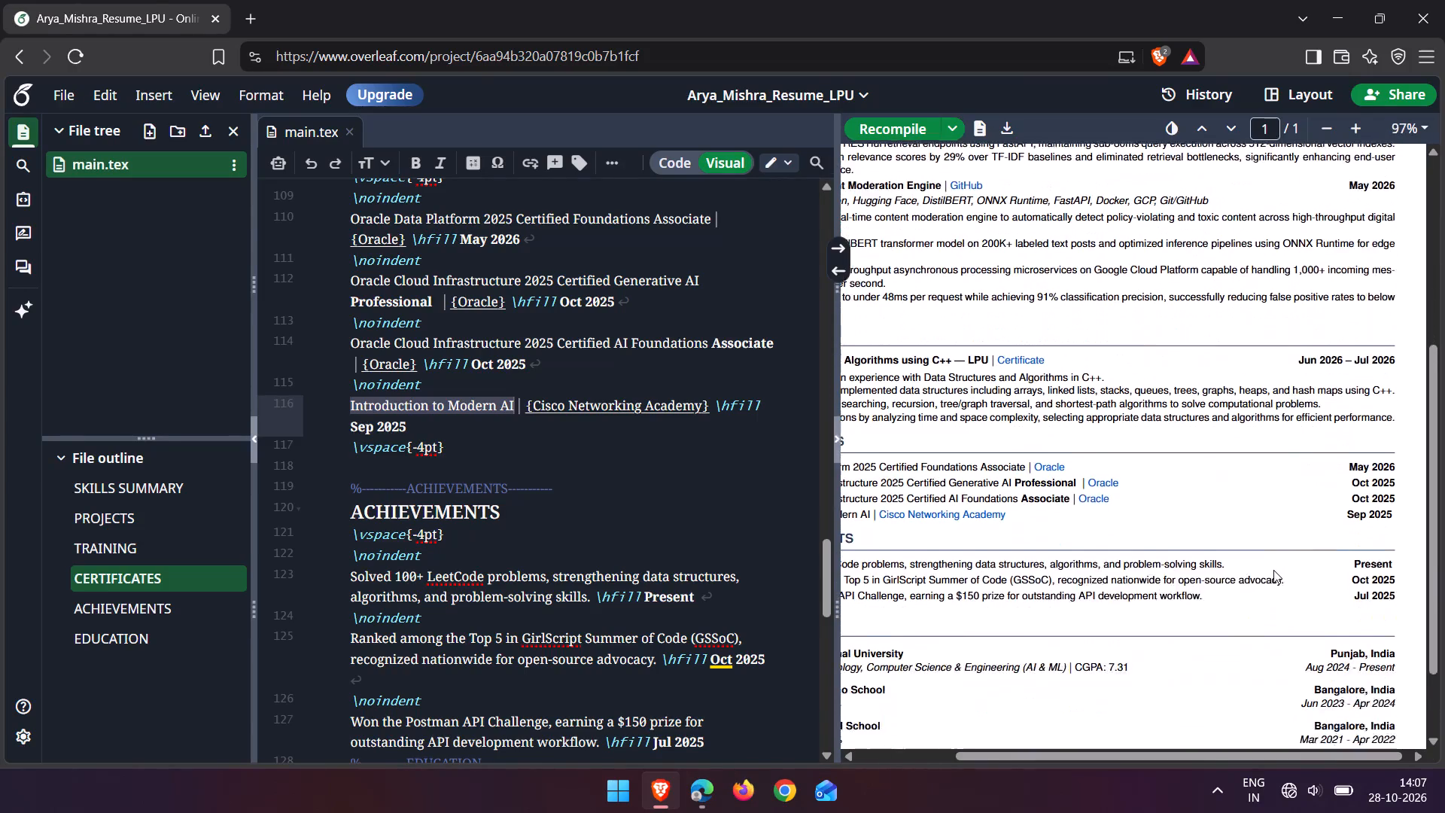
scroll(1273, 570, down, 1)
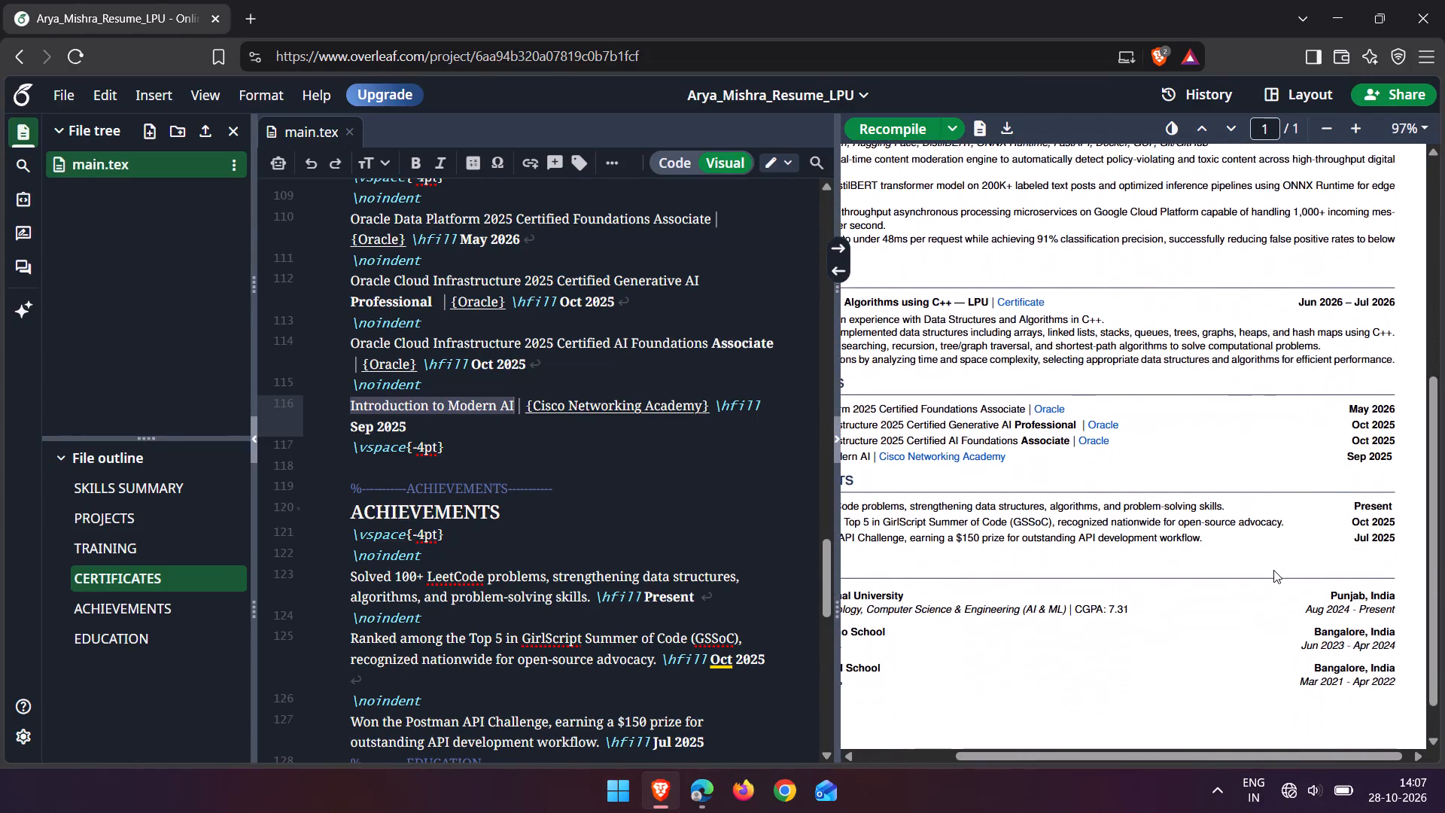
scroll(1245, 578, right, 2)
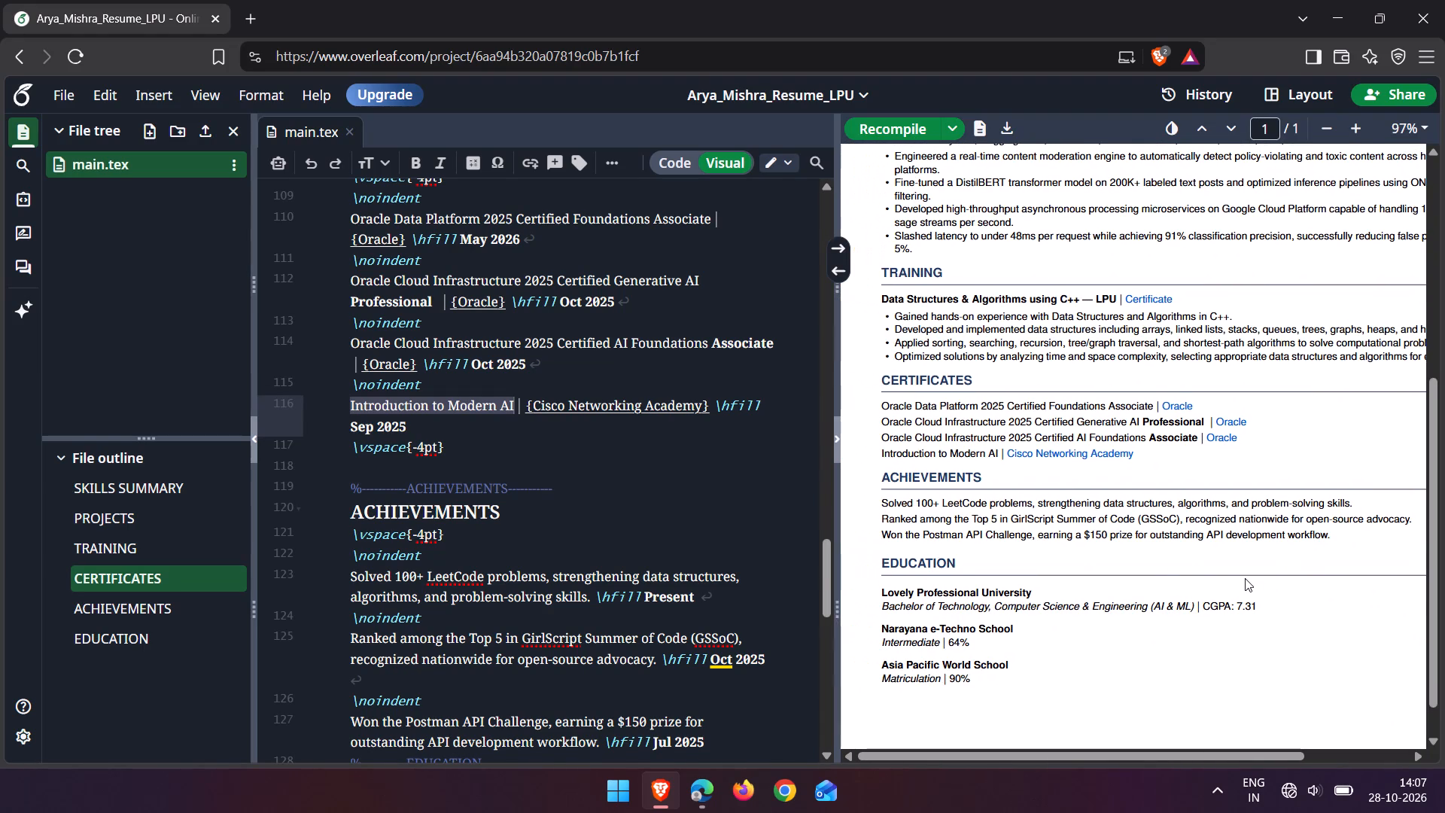
scroll(1245, 578, left, 1)
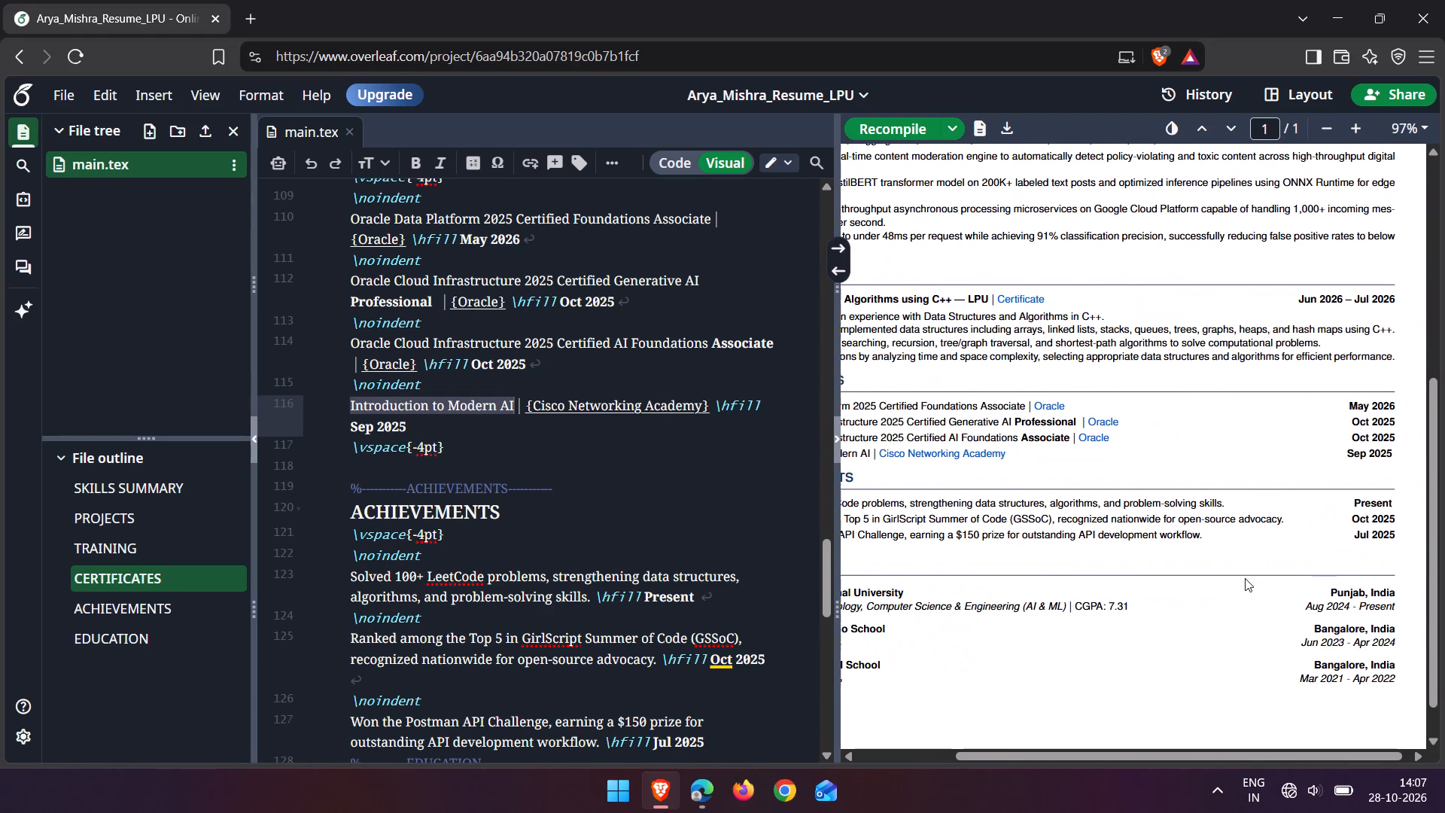
scroll(1245, 578, right, 1)
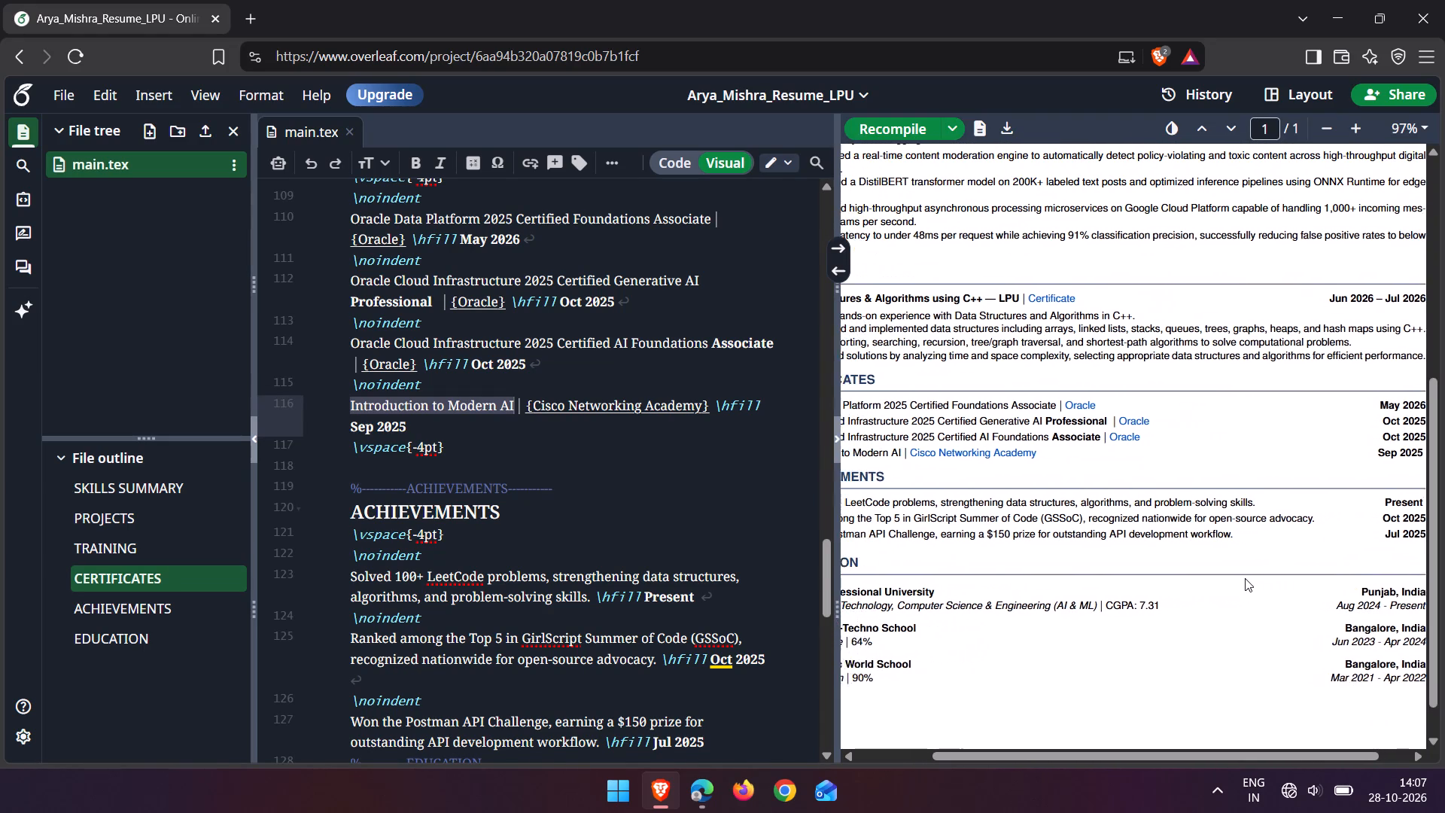
scroll(1245, 578, right, 1)
scroll(1245, 578, up, 2)
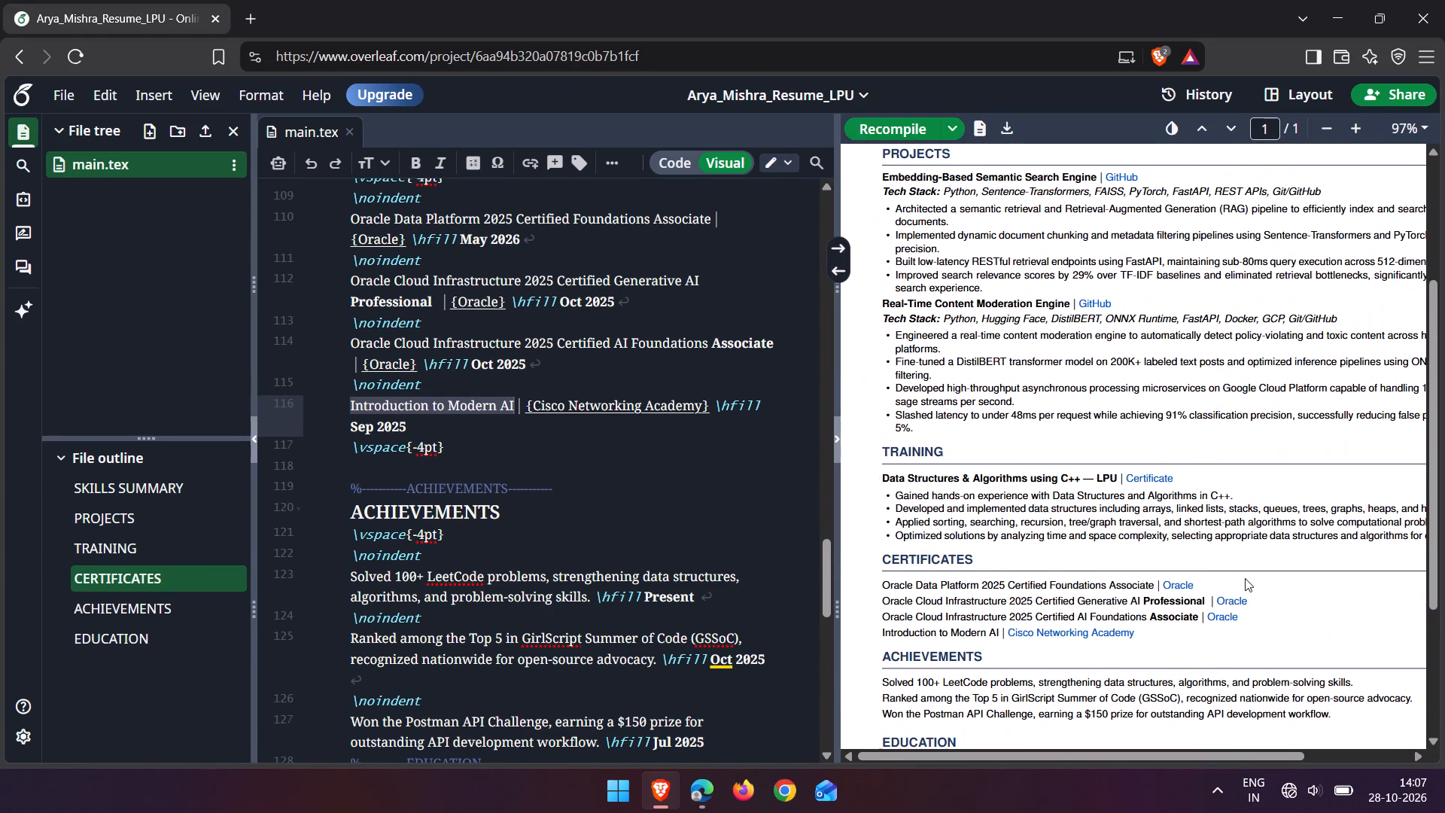
scroll(1245, 578, left, 4)
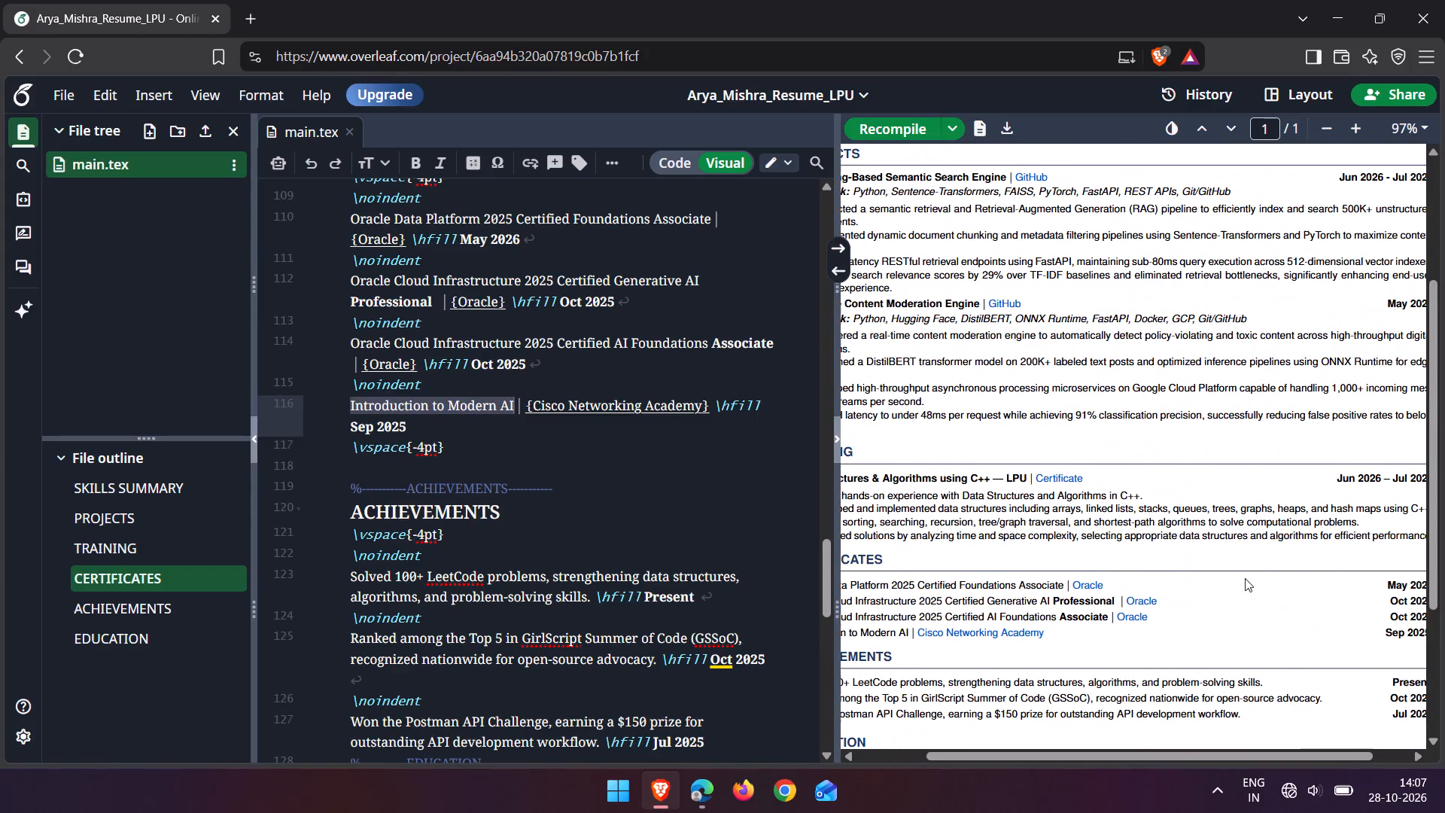
scroll(1245, 578, up, 2)
scroll(1245, 578, right, 3)
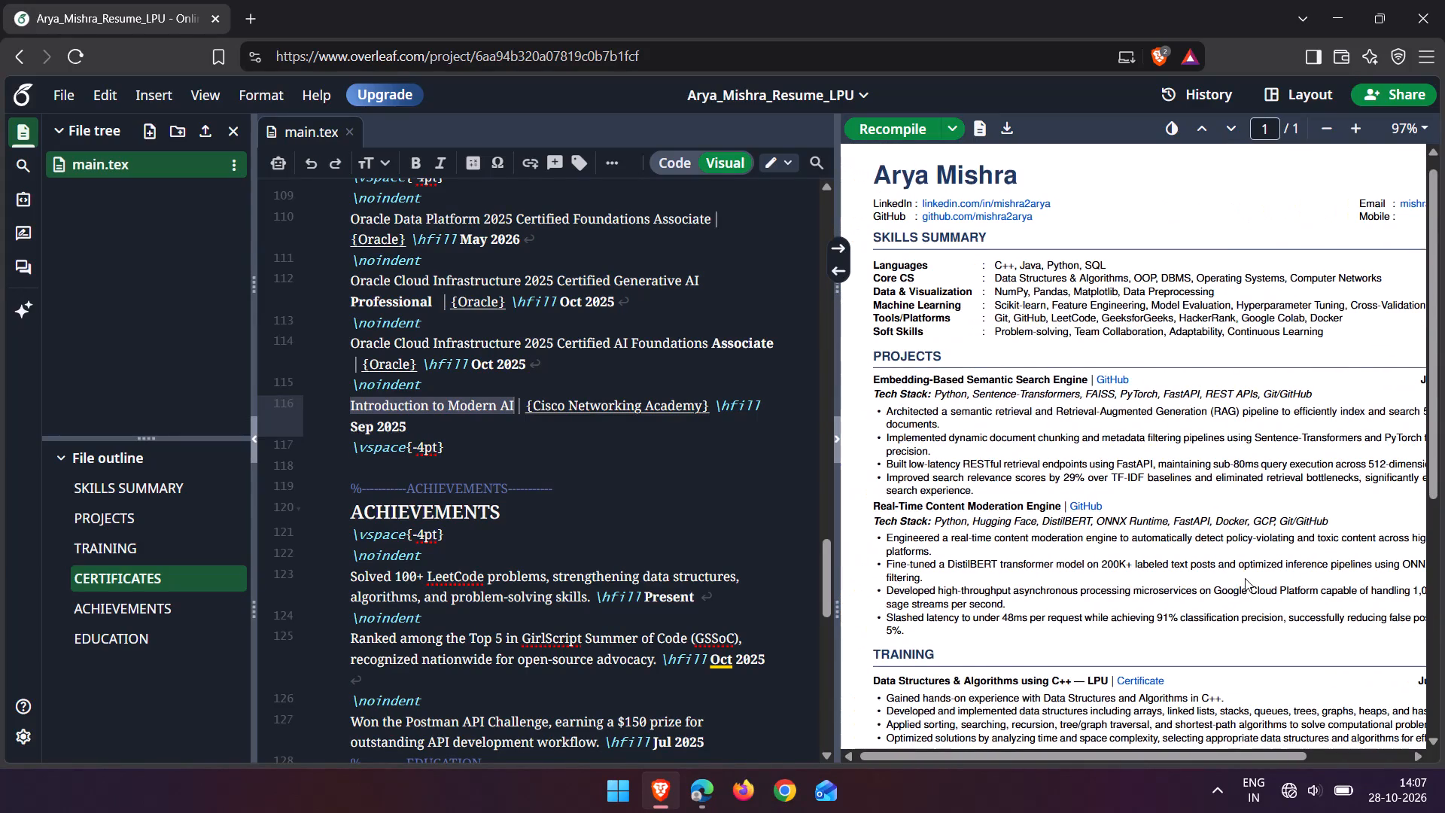
scroll(1245, 578, down, 2)
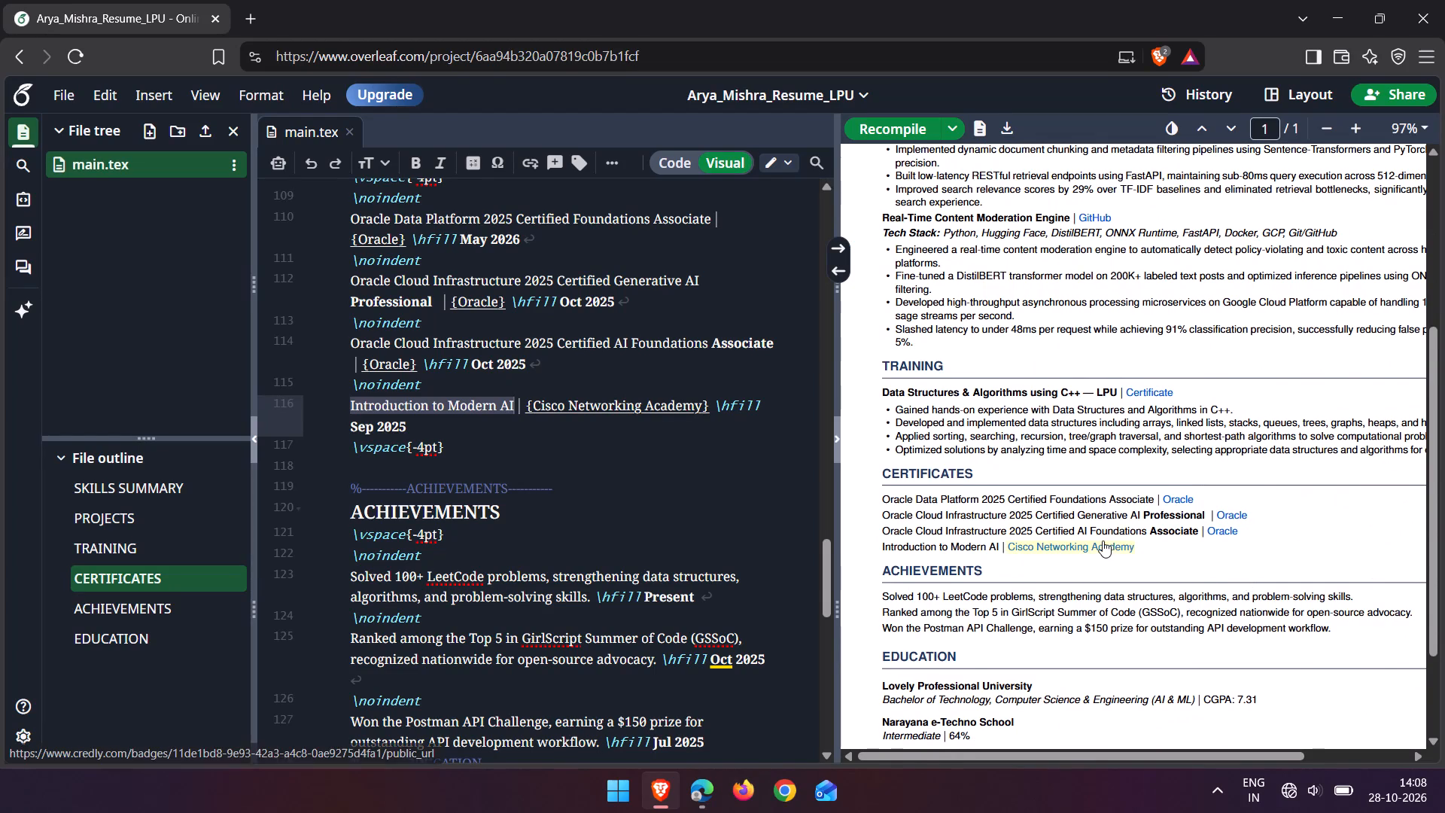
scroll(1166, 568, right, 2)
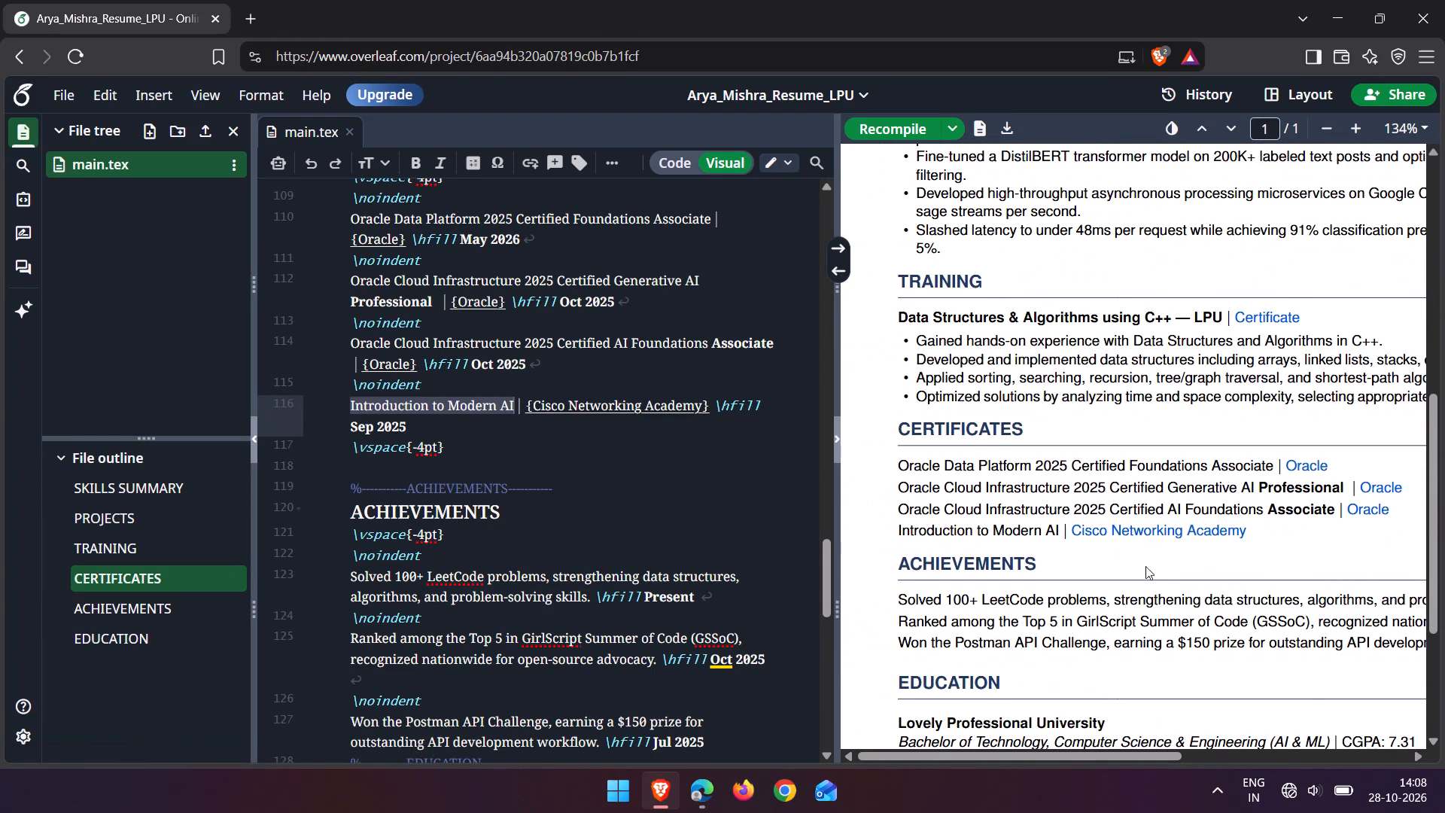
Remove the bold from "Professional" in the Oracle Generative AI certificate title.
scroll(589, 518, down, 1)
scroll(594, 580, down, 1)
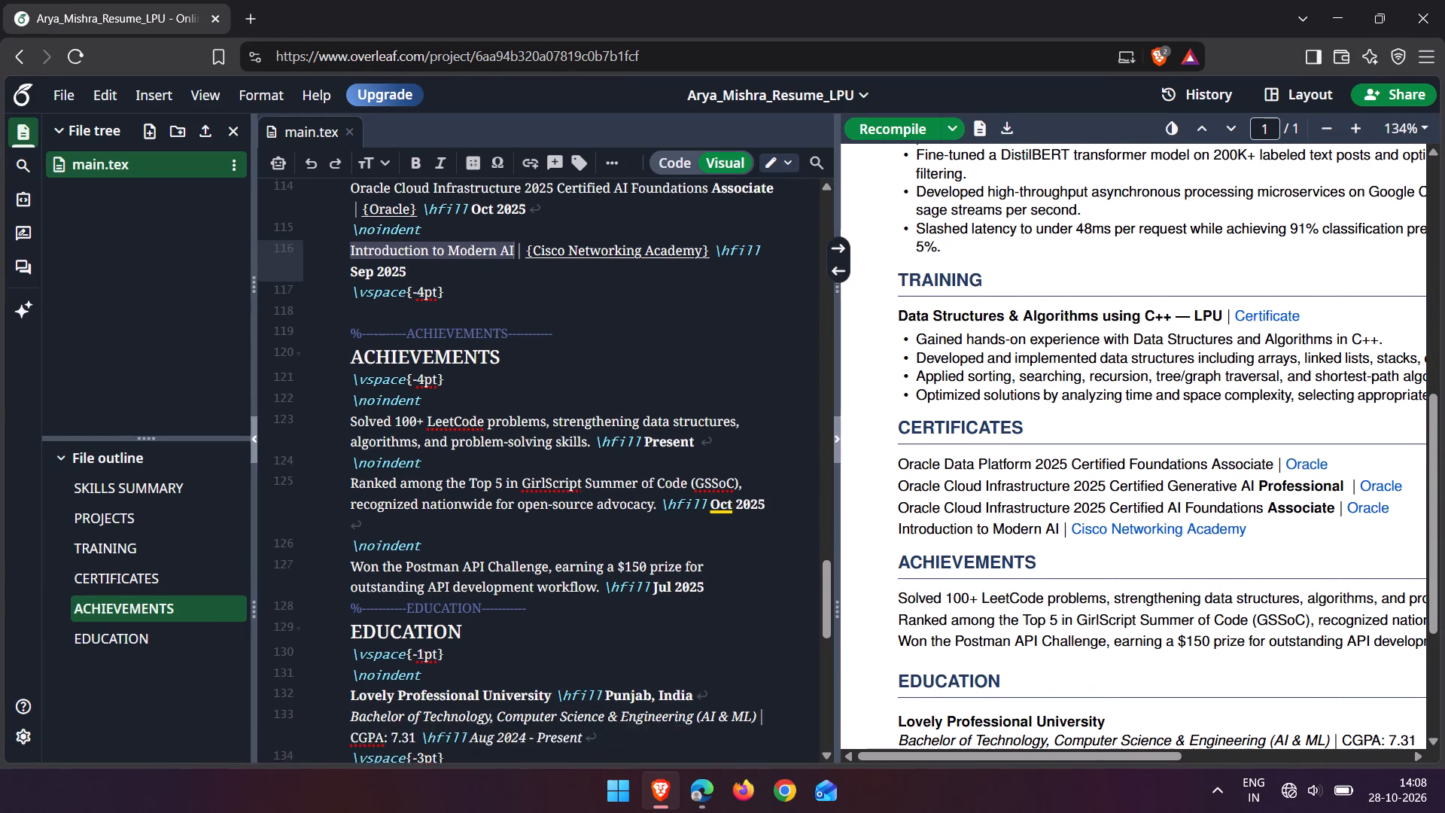
scroll(594, 580, down, 2)
scroll(569, 596, up, 1)
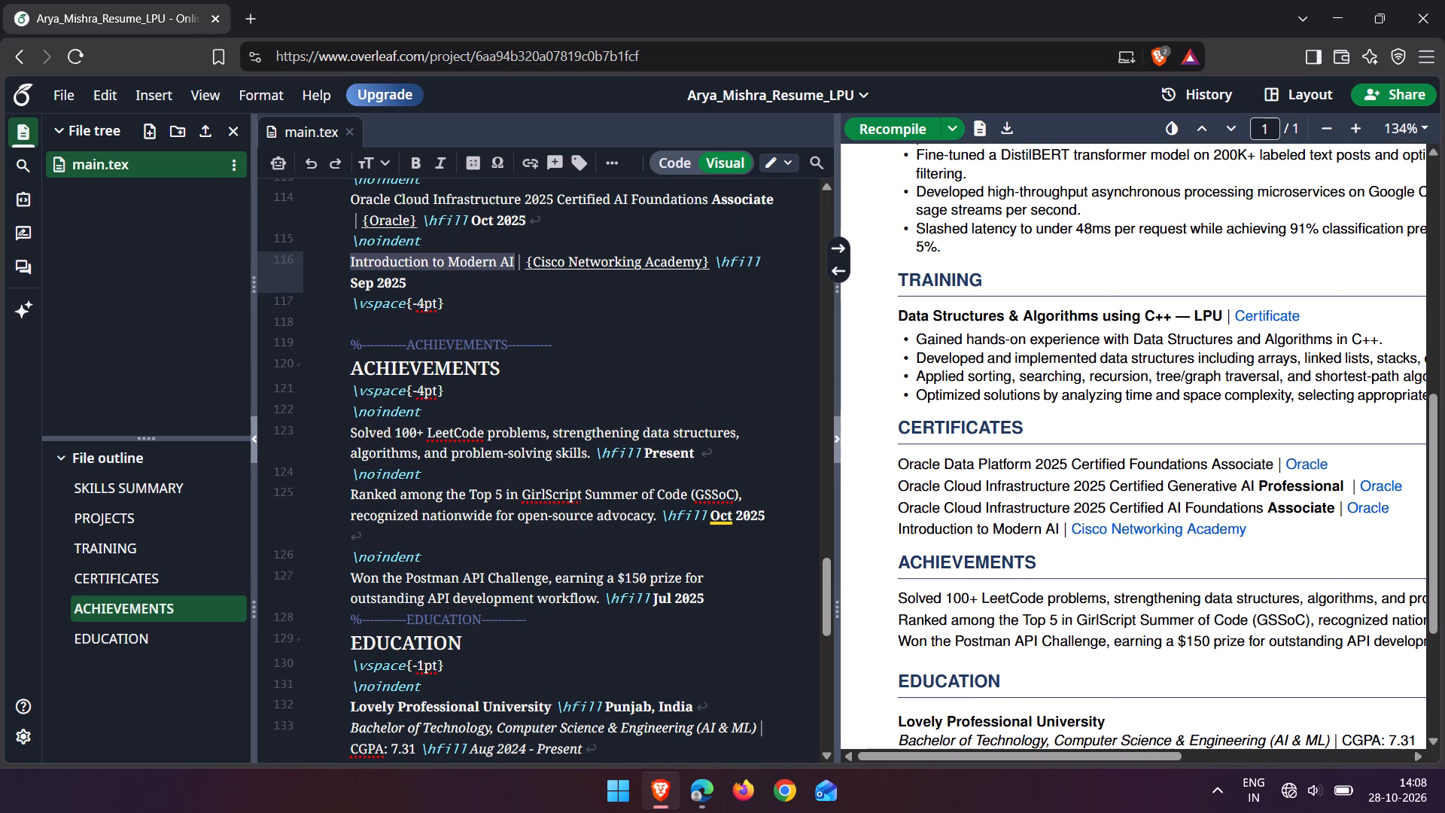
scroll(569, 596, up, 1)
scroll(668, 514, up, 1)
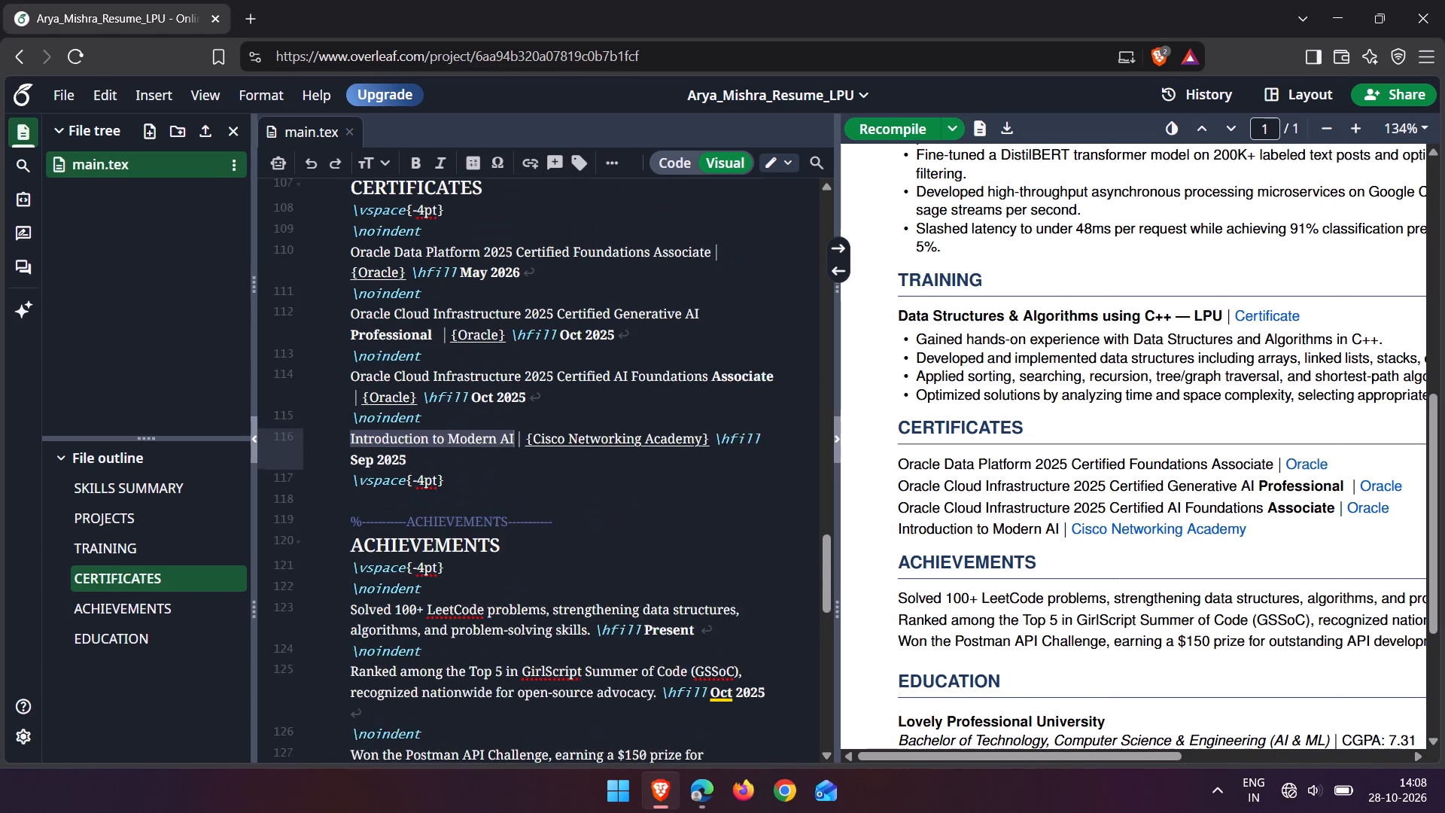
scroll(668, 514, up, 1)
click(439, 504)
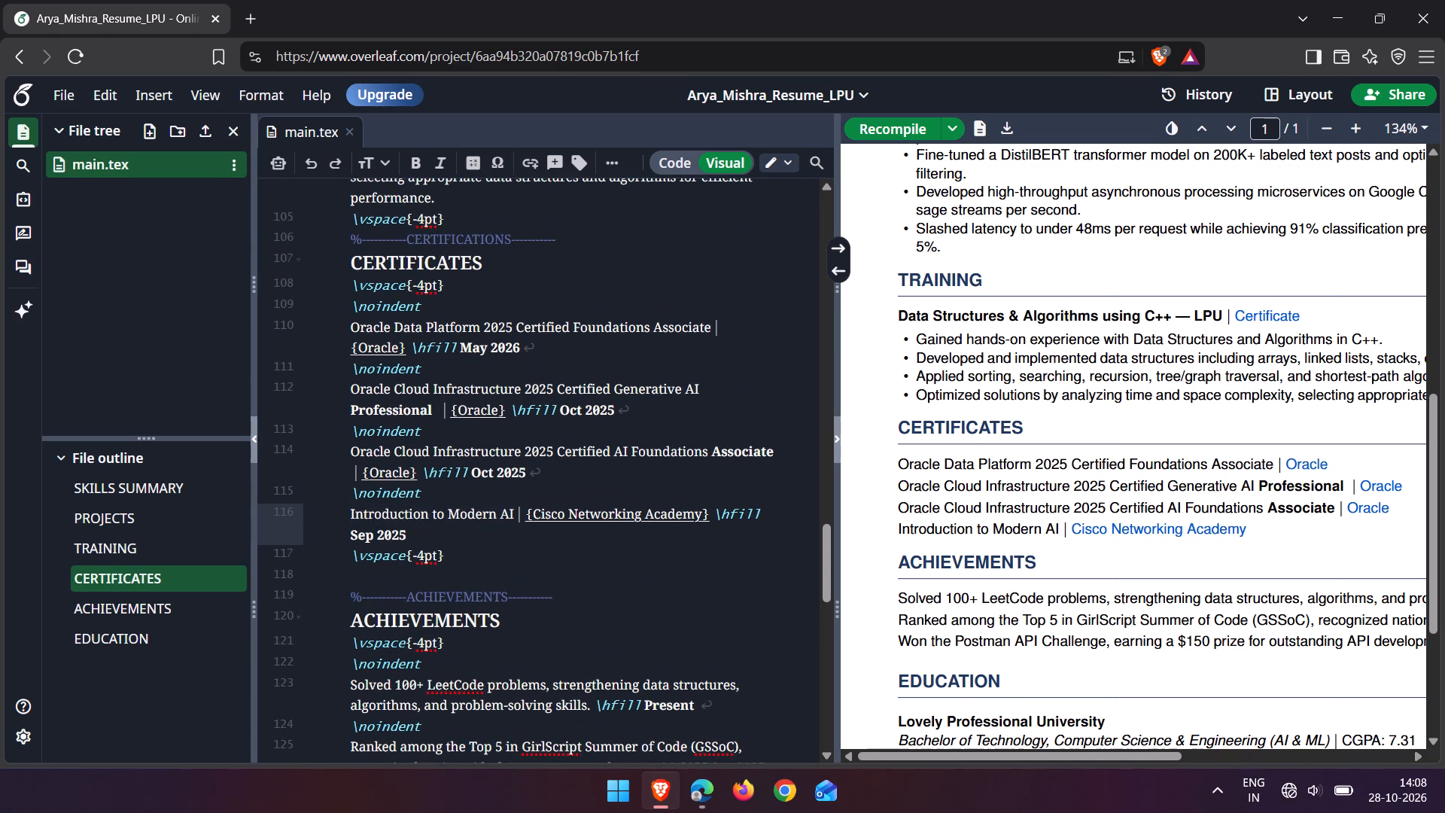
drag(440, 410, 351, 408)
click(422, 169)
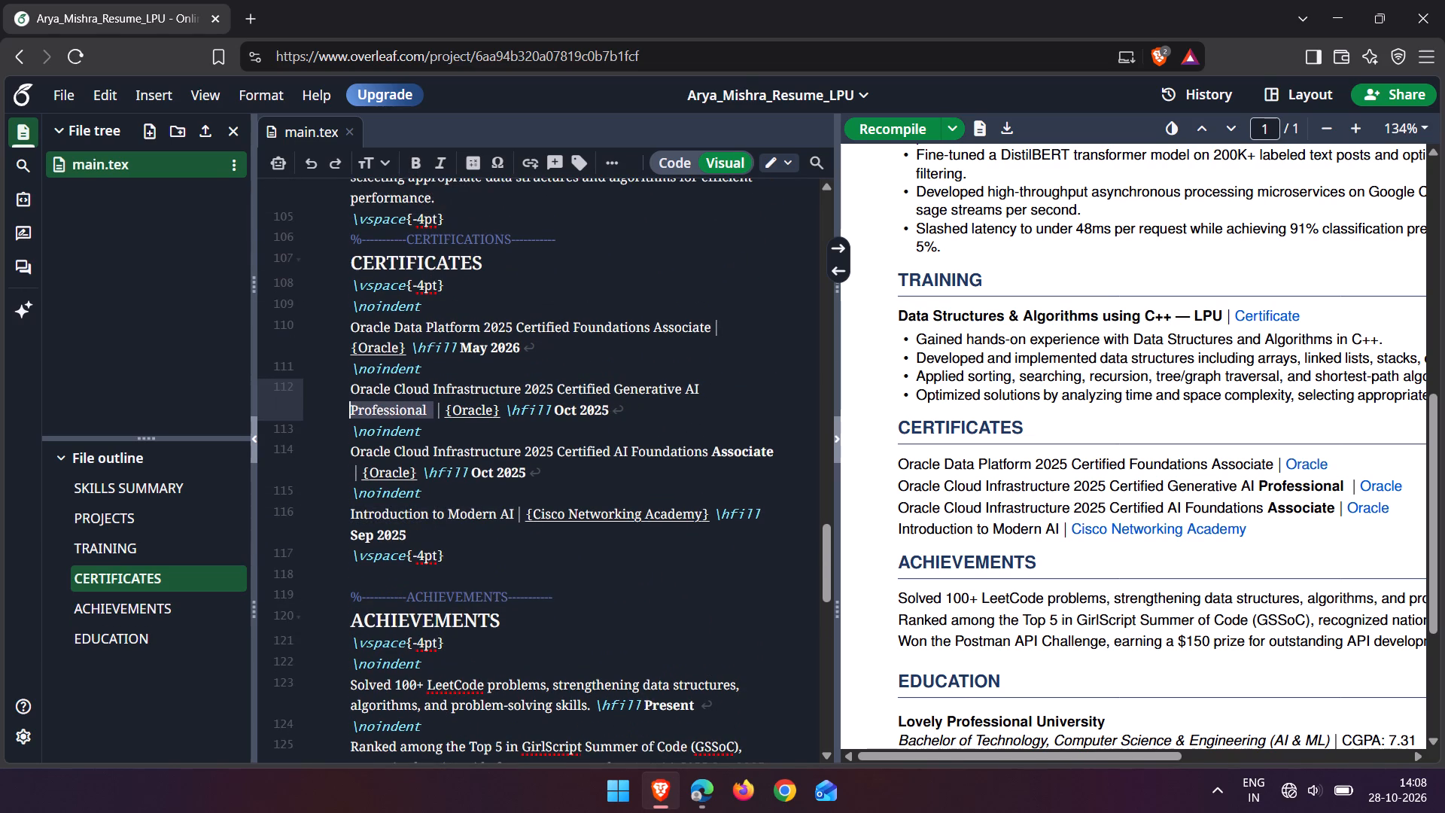
Remove the bold from "Associate" in the Oracle Cloud Infrastructure AI Foundations certificate title.
drag(709, 450, 776, 451)
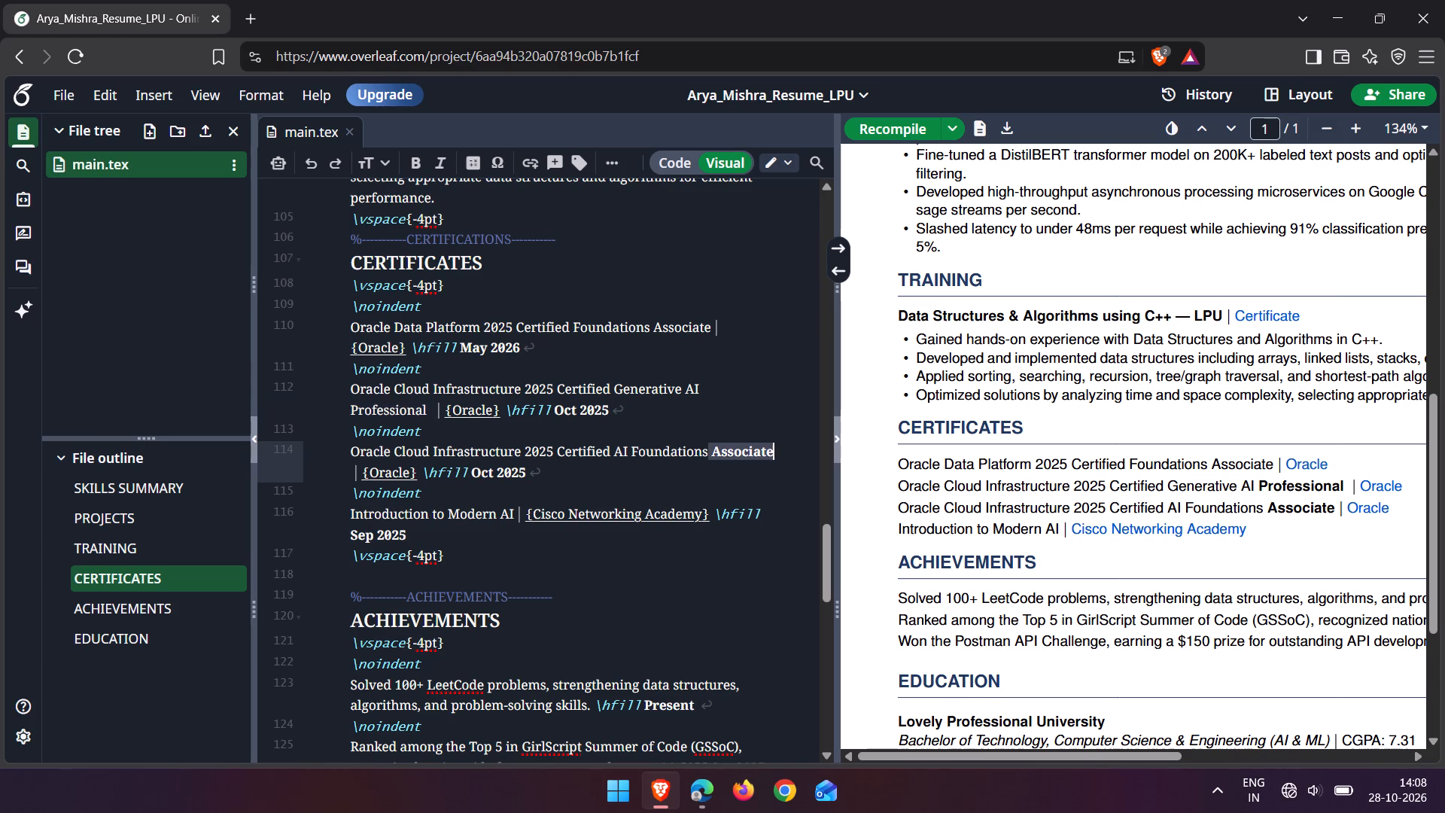
drag(776, 451, 777, 451)
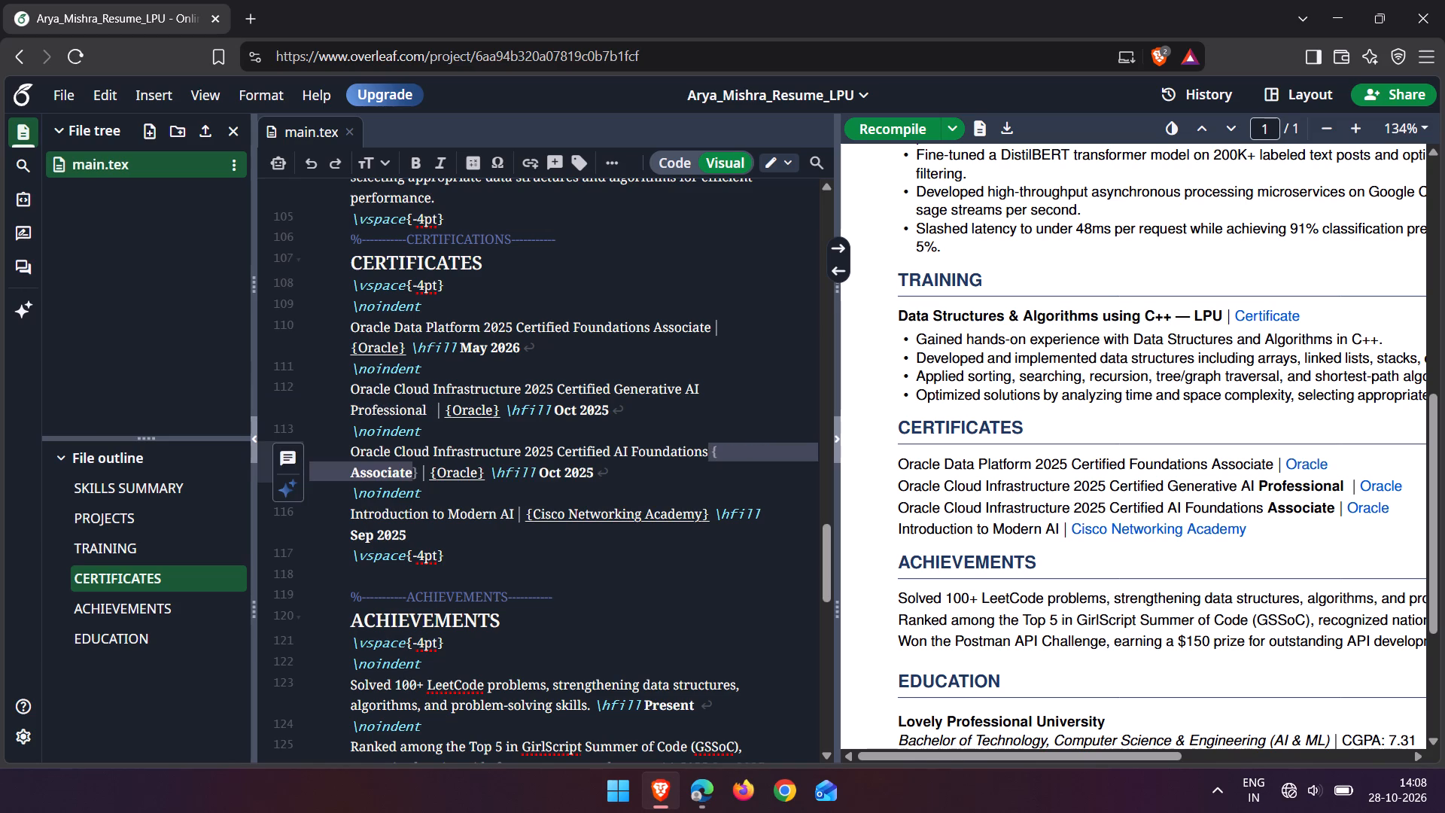
click(415, 160)
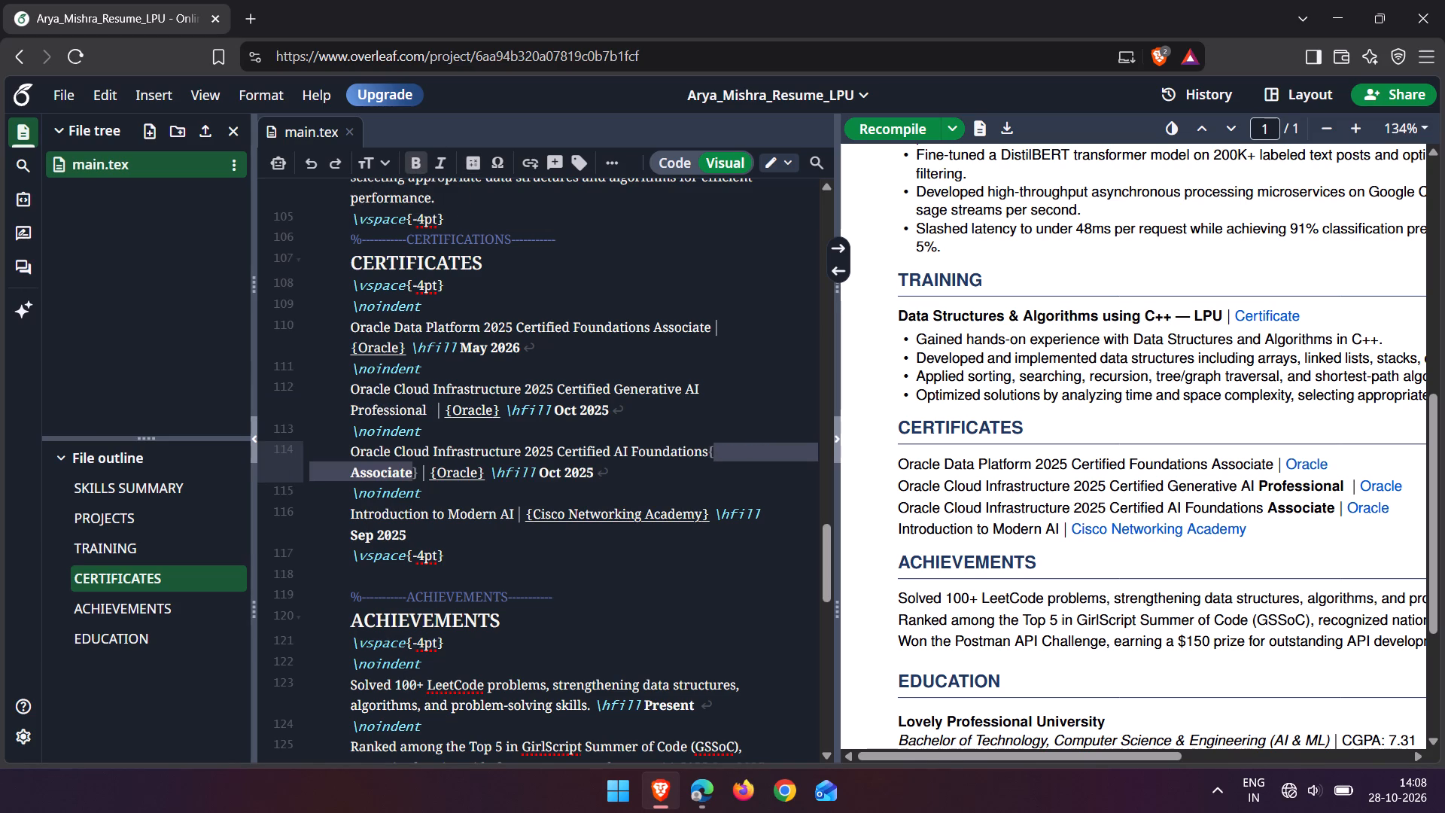
click(413, 162)
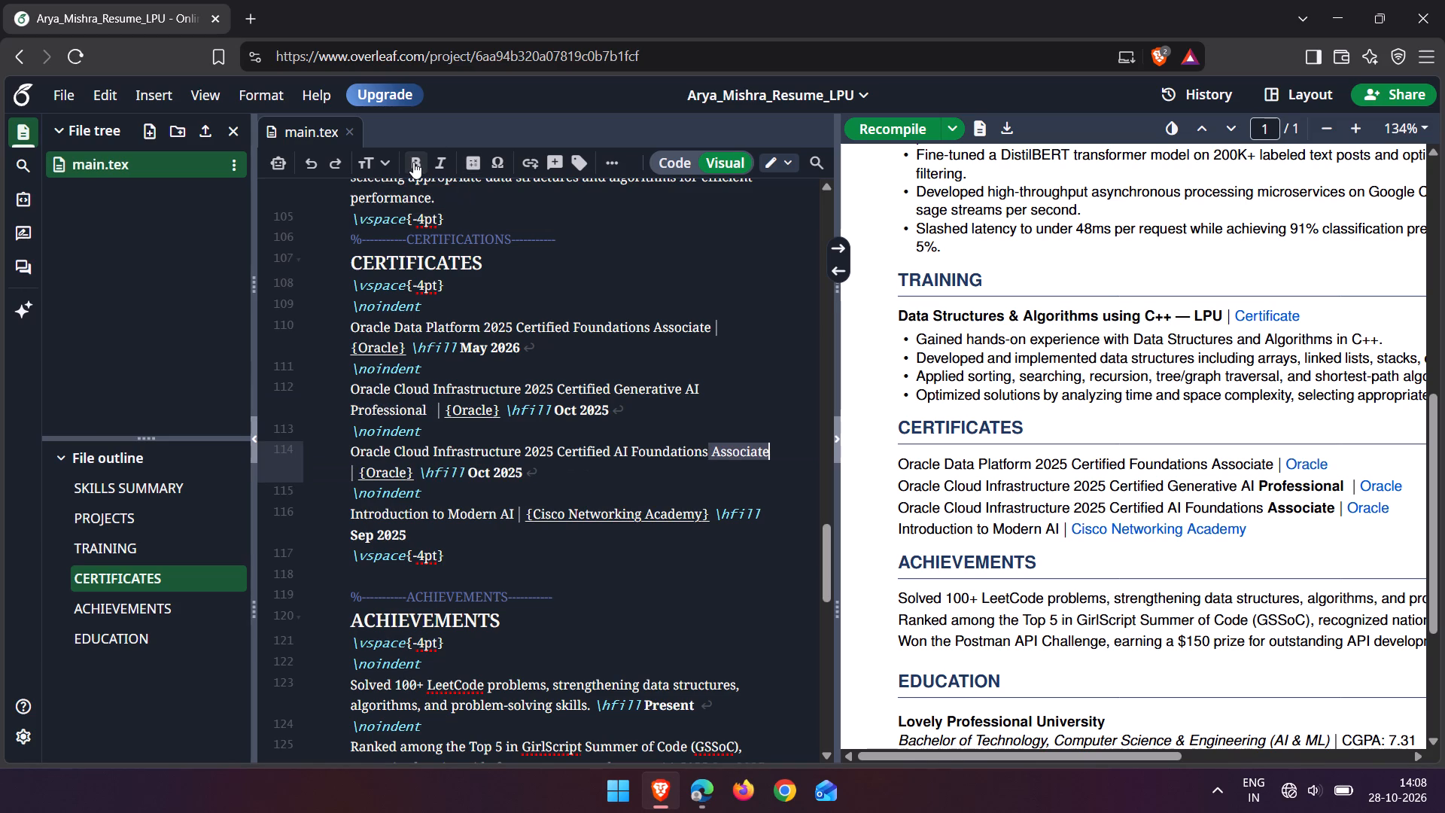
Recompile the resume to update the preview with the certificate title formatting.
click(887, 131)
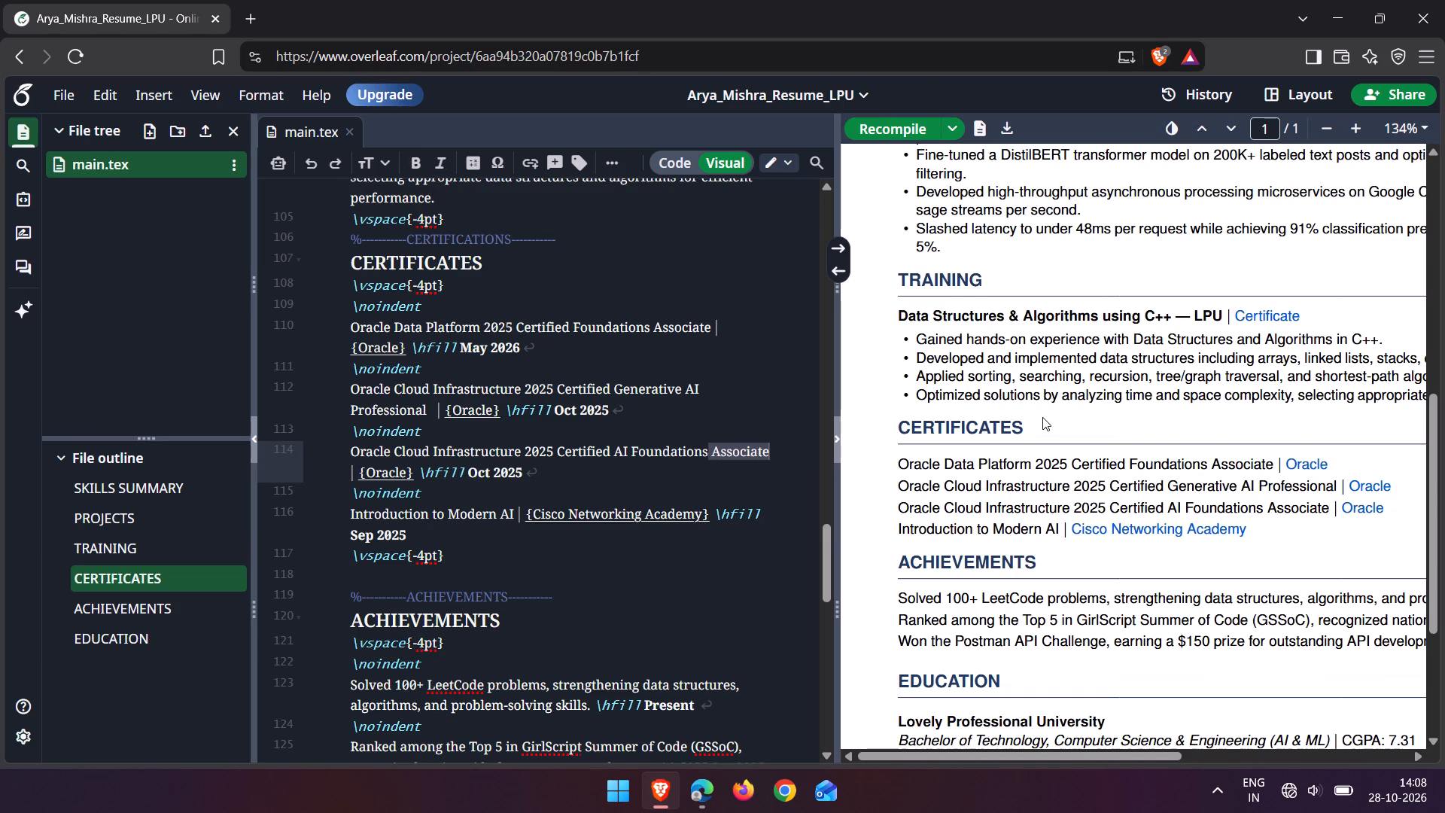
Examine the certificates, achievements and education sections in the compiled preview and in the source.
scroll(1170, 500, left, 1)
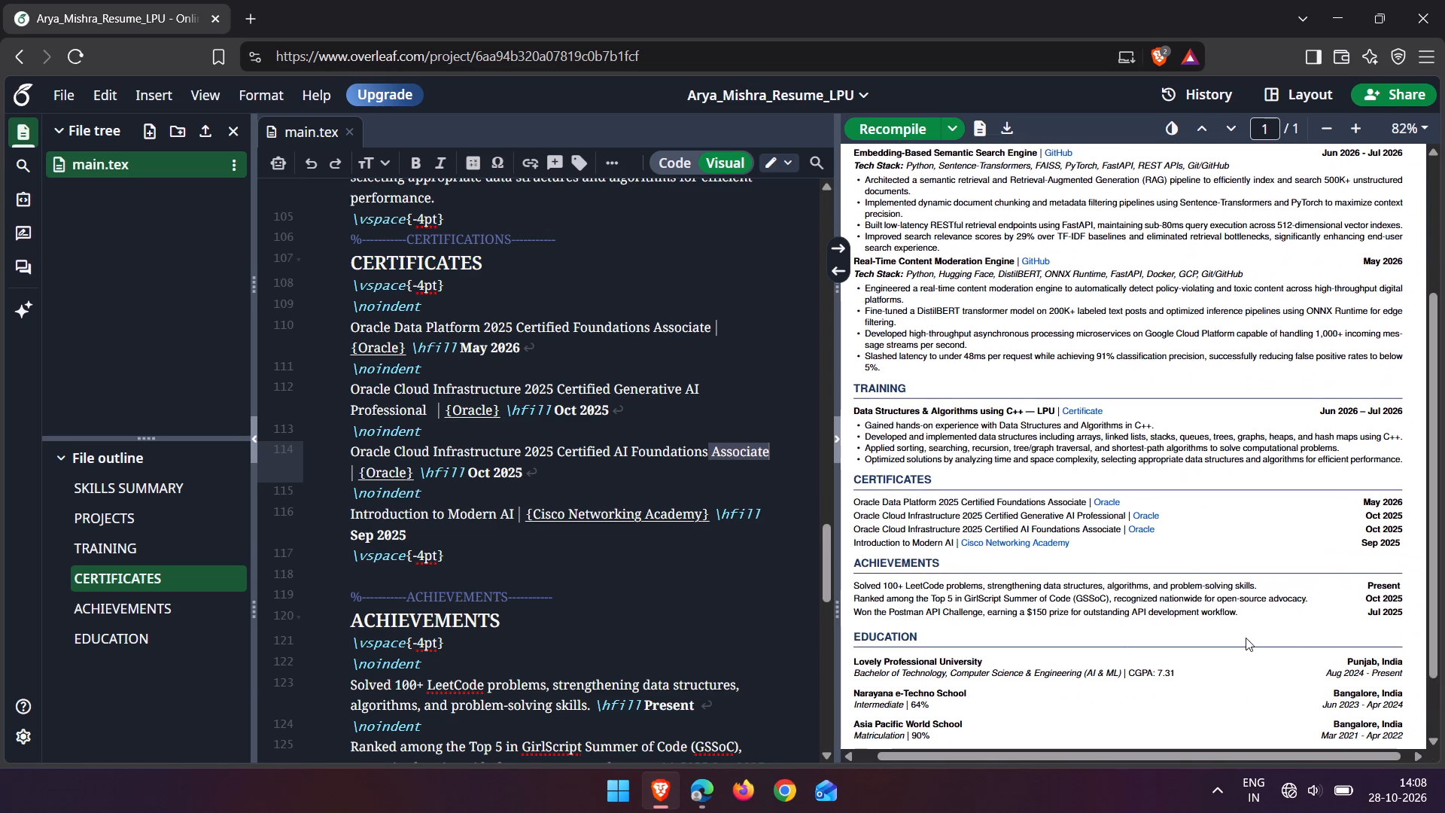
scroll(1240, 665, down, 1)
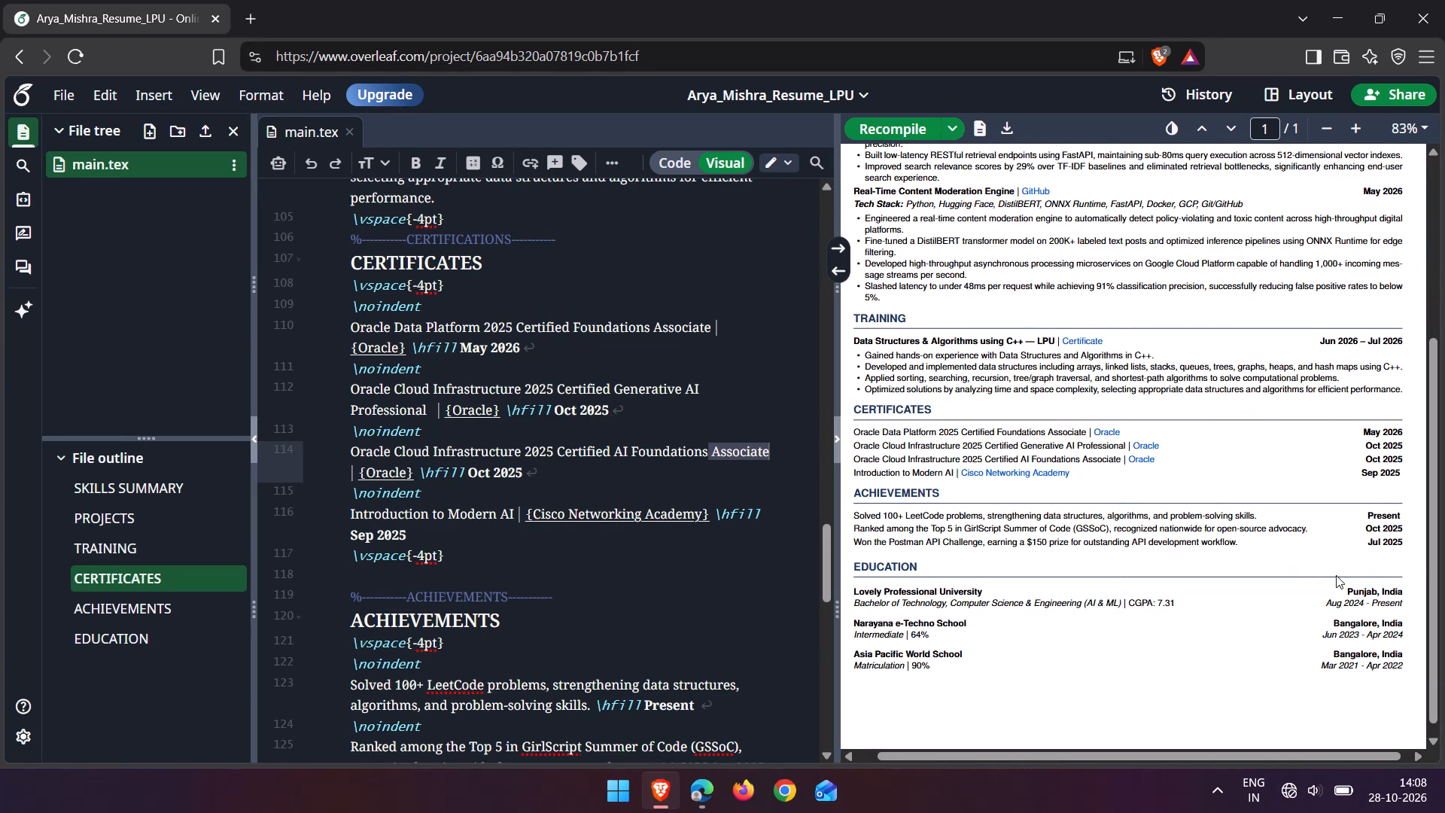
click(1336, 575)
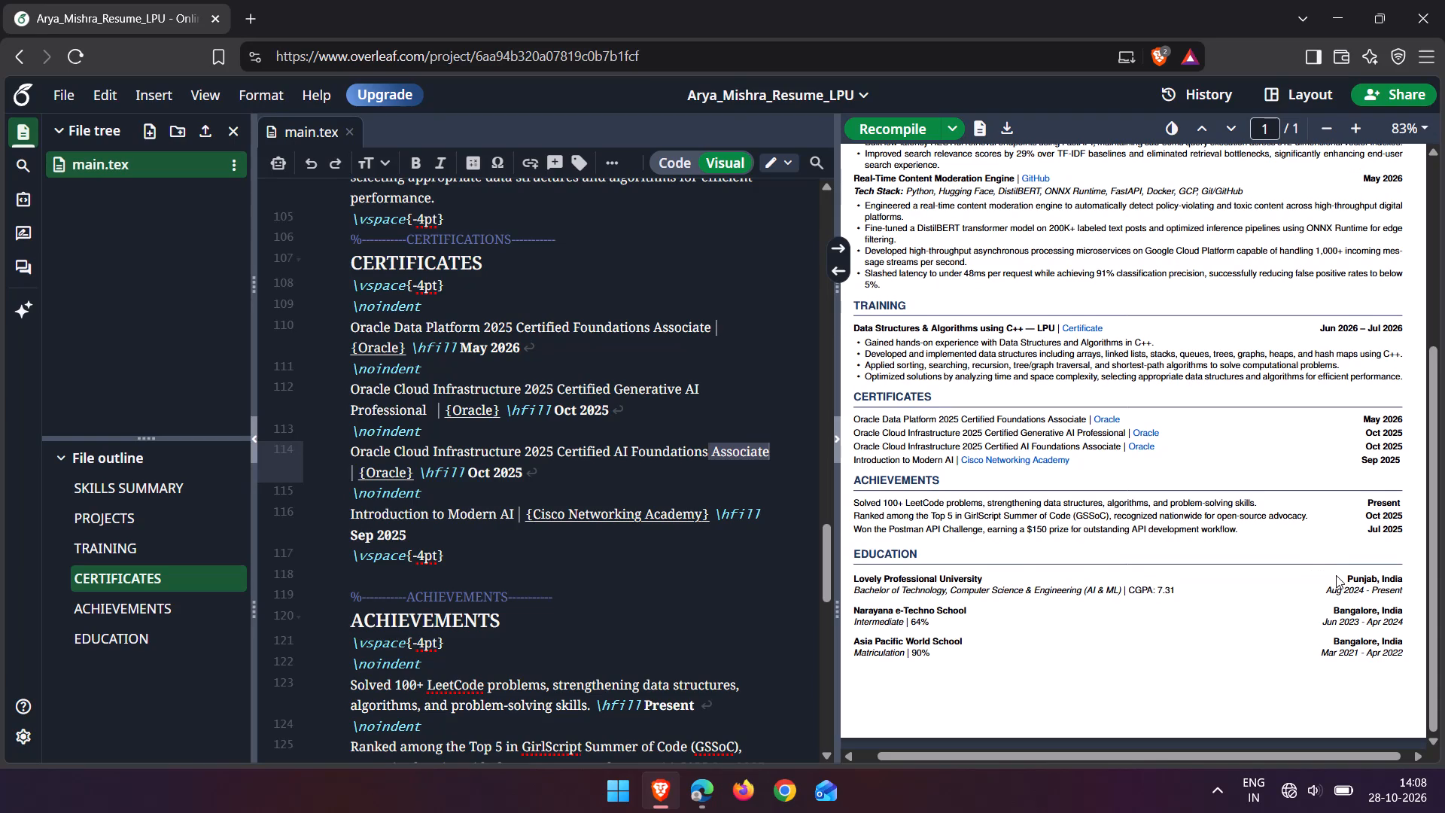
click(710, 583)
scroll(710, 583, down, 4)
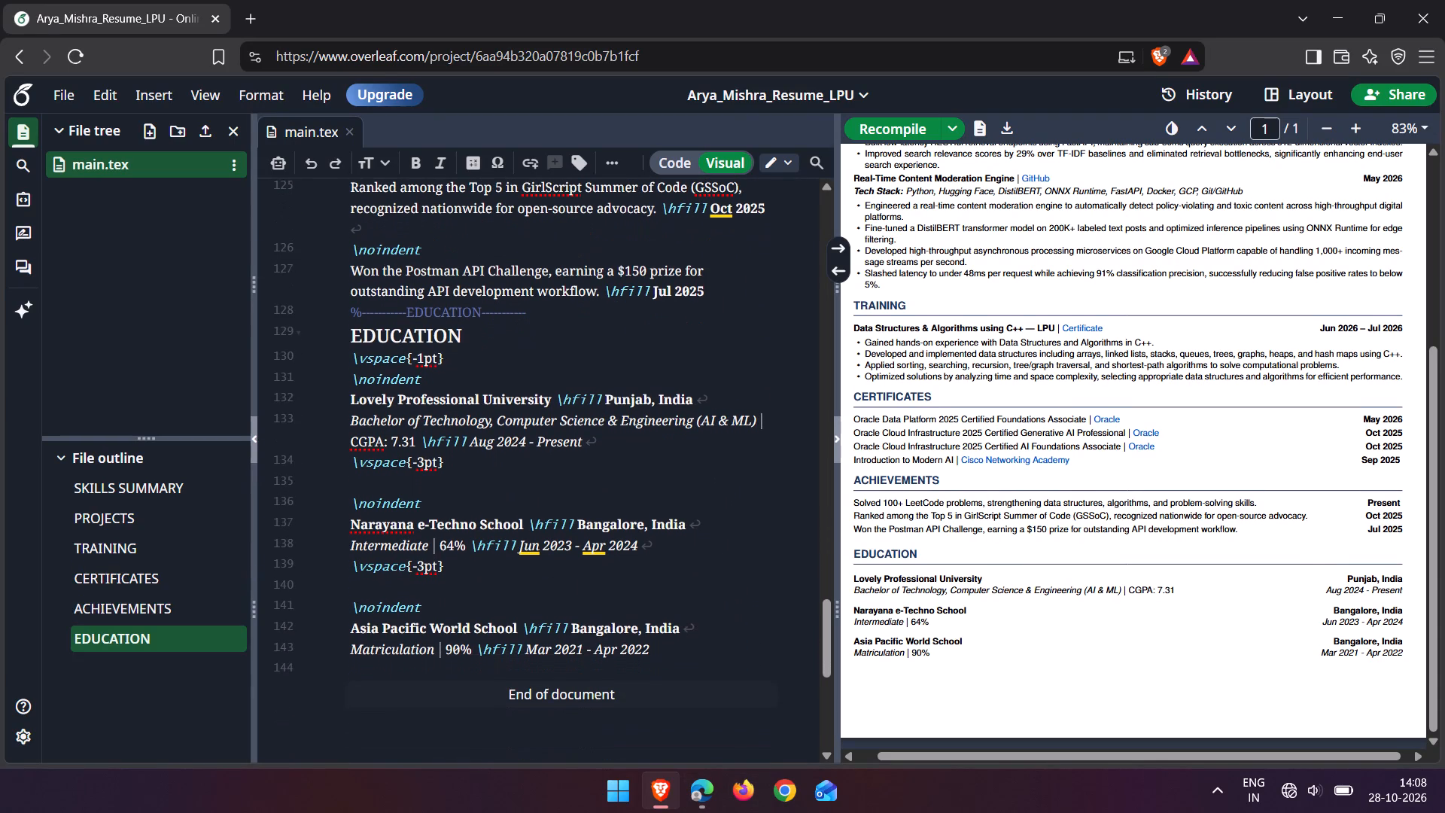
scroll(1158, 454, up, 1)
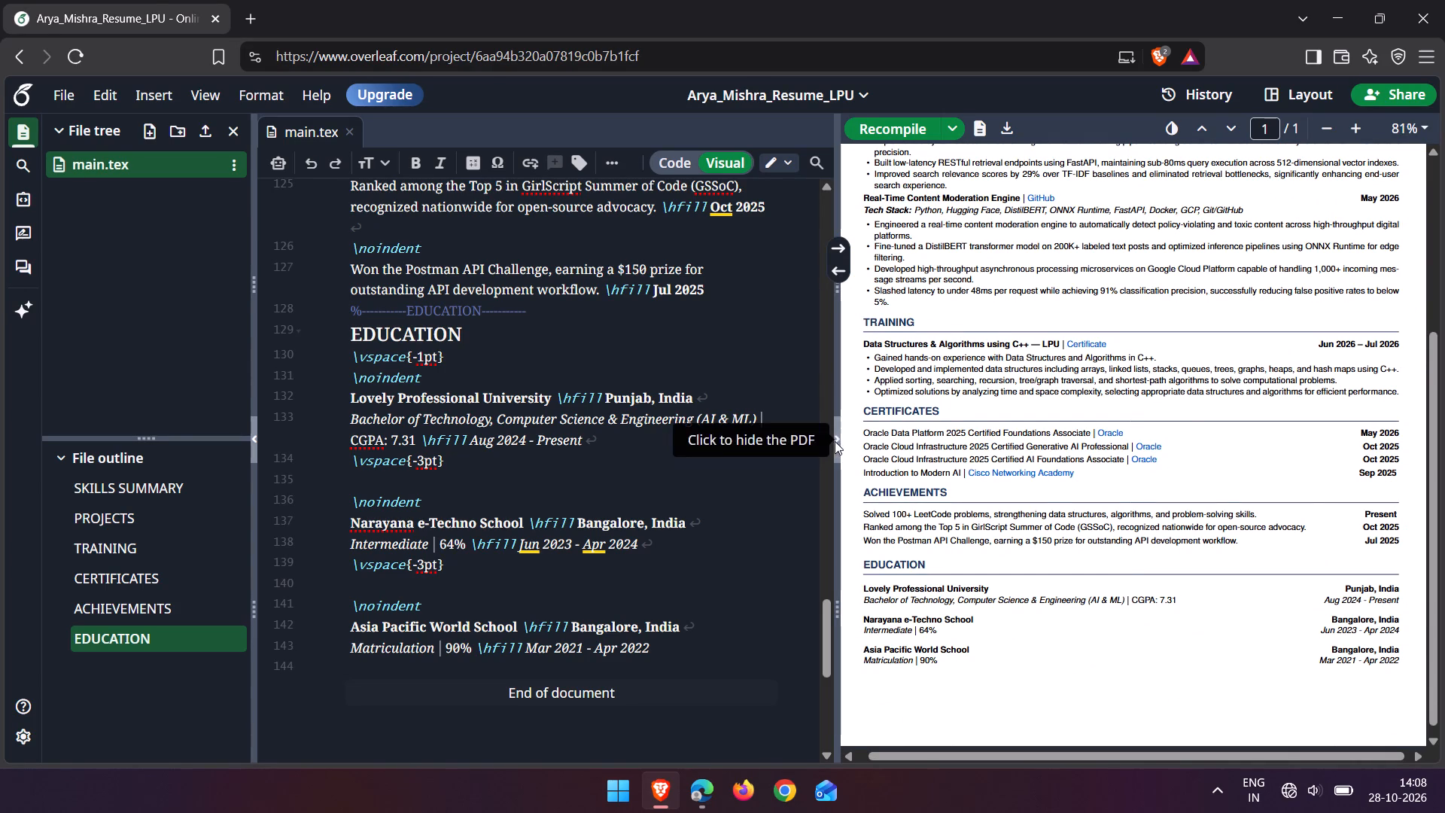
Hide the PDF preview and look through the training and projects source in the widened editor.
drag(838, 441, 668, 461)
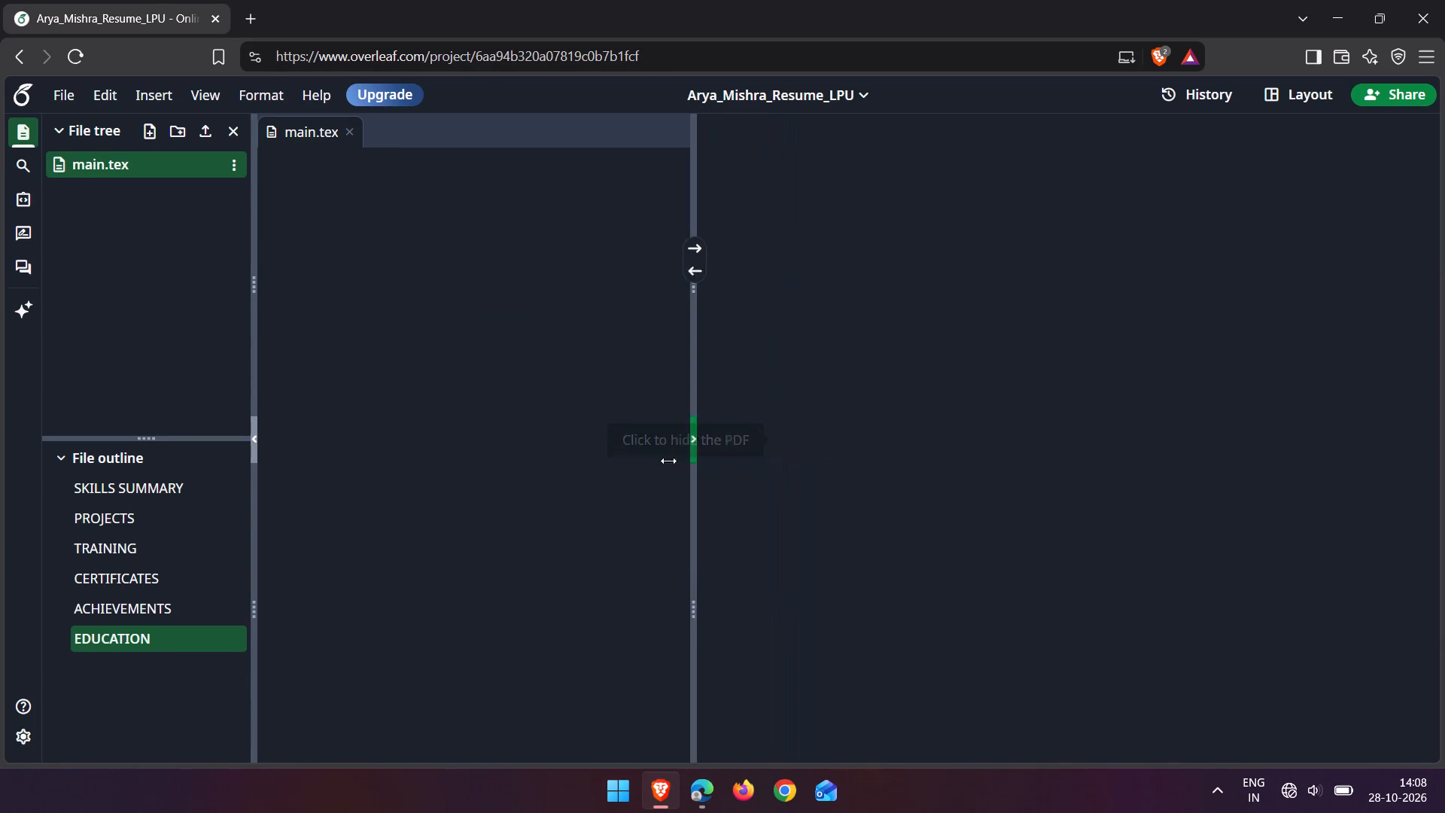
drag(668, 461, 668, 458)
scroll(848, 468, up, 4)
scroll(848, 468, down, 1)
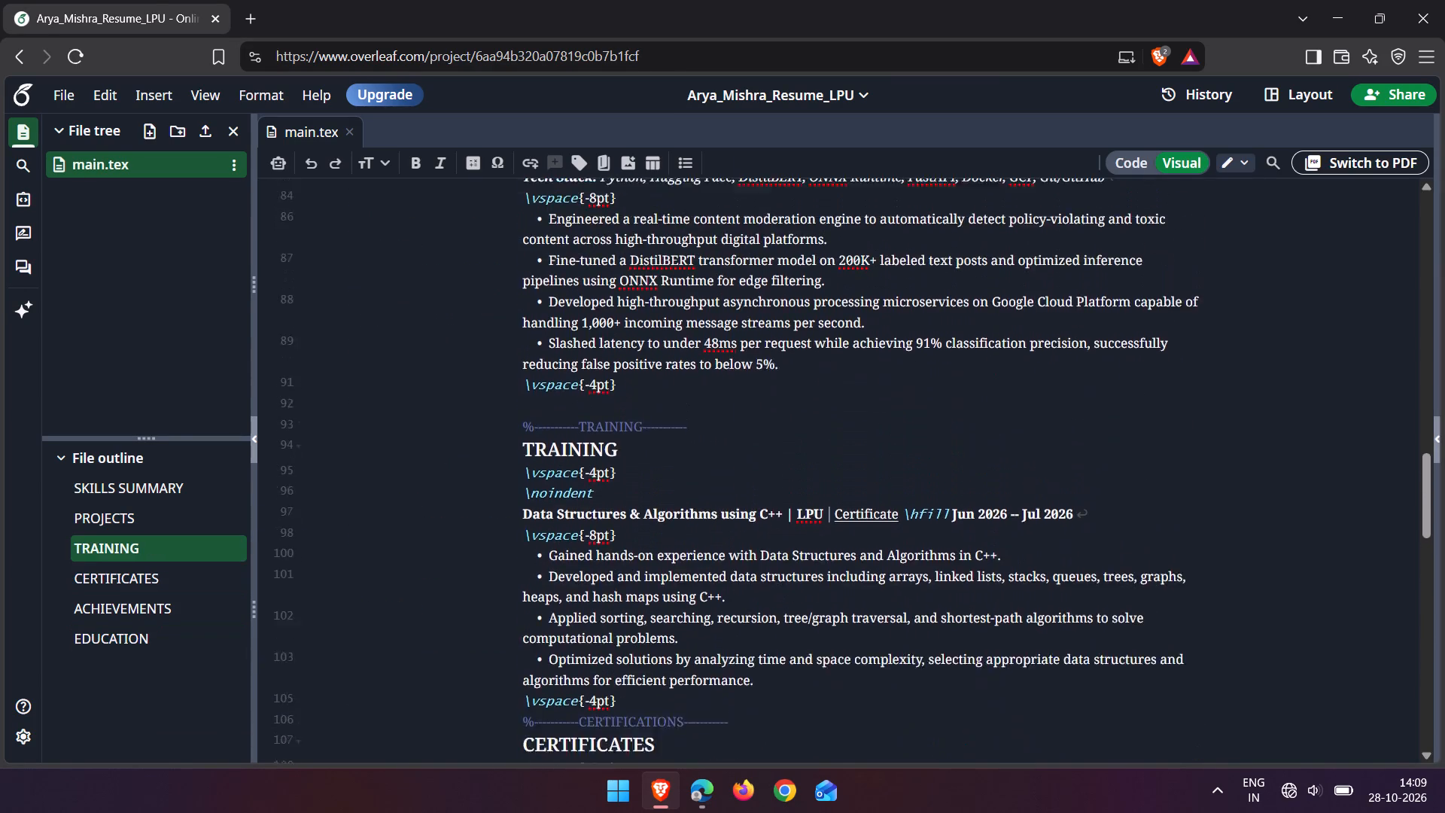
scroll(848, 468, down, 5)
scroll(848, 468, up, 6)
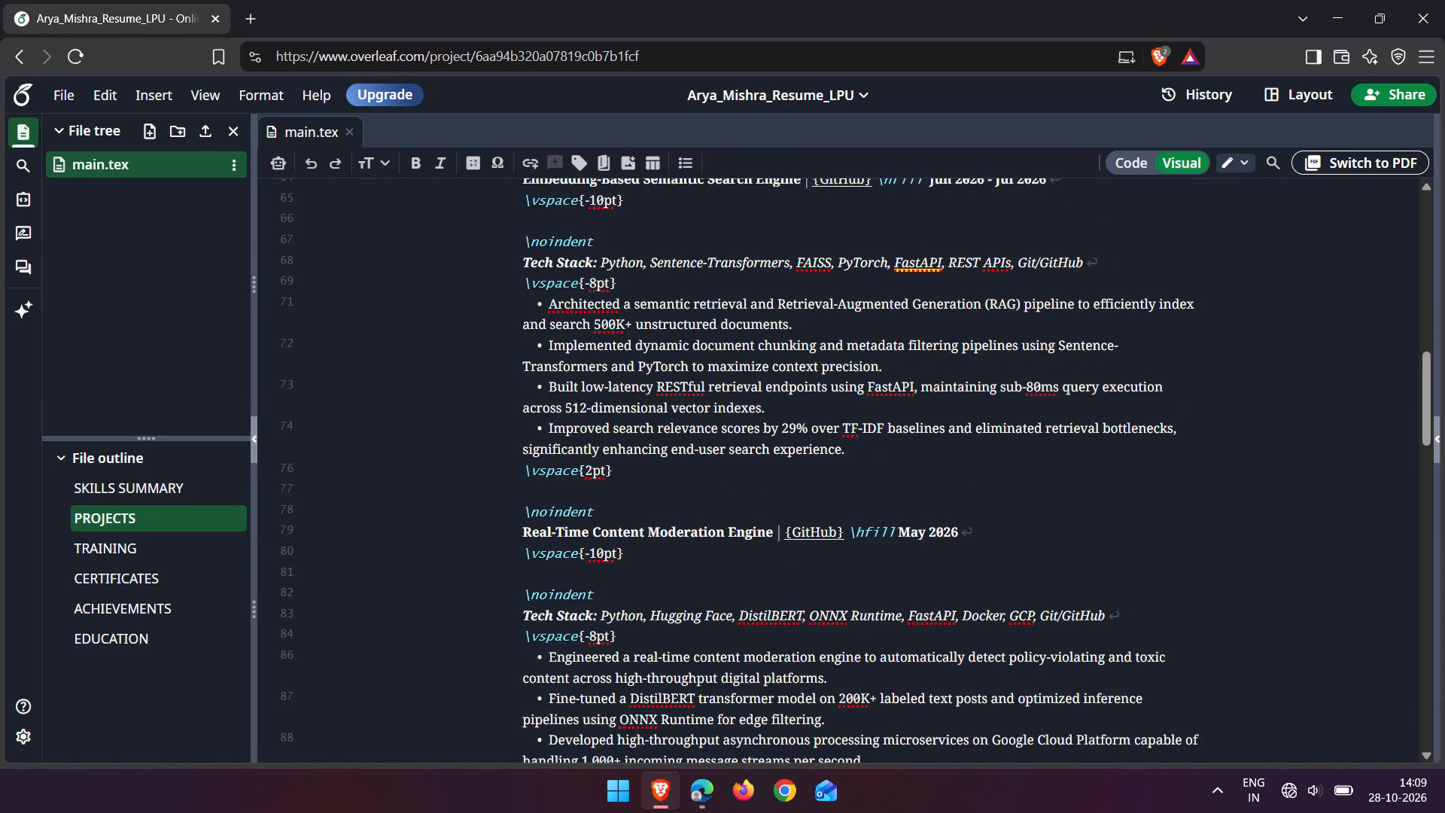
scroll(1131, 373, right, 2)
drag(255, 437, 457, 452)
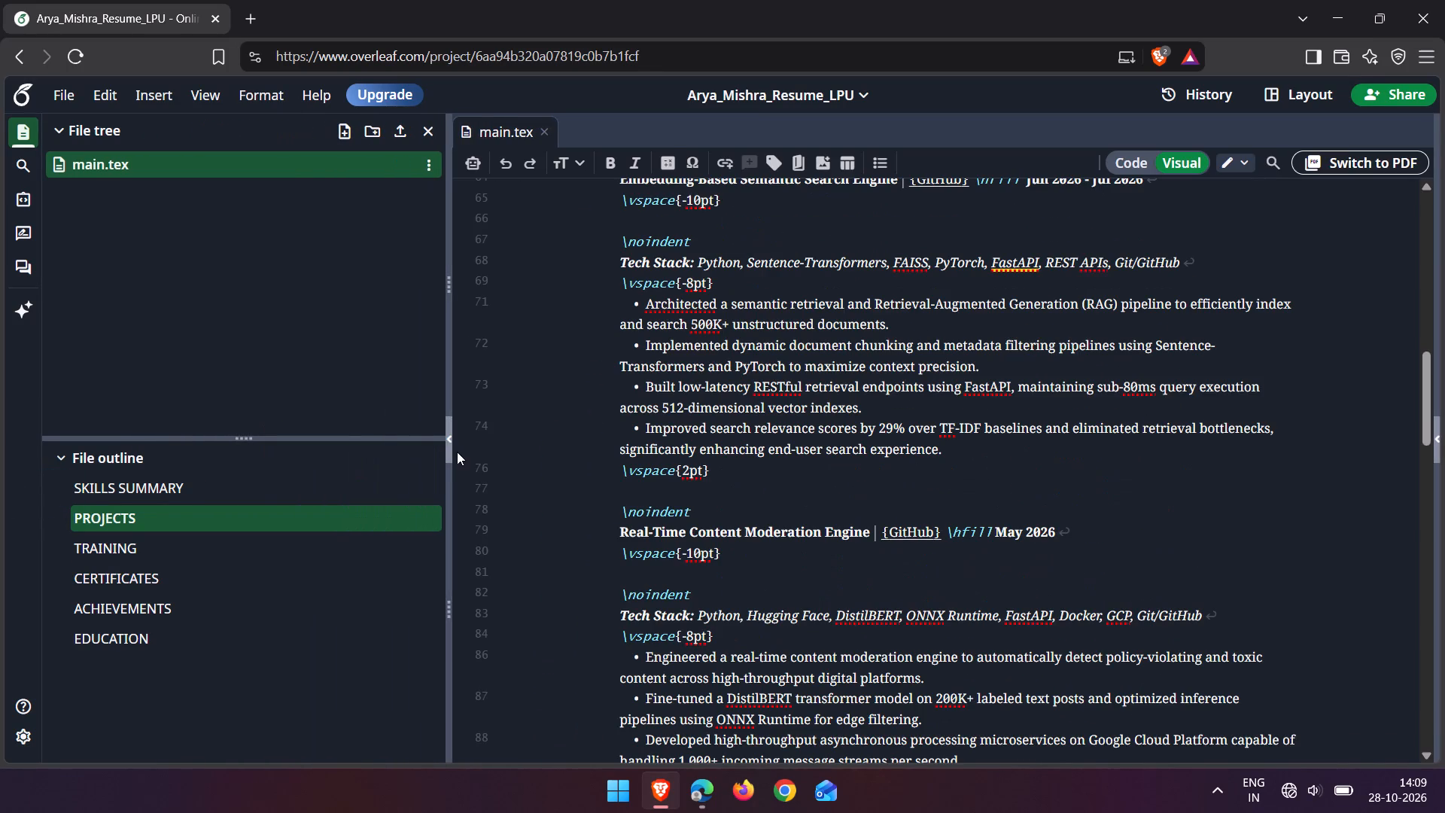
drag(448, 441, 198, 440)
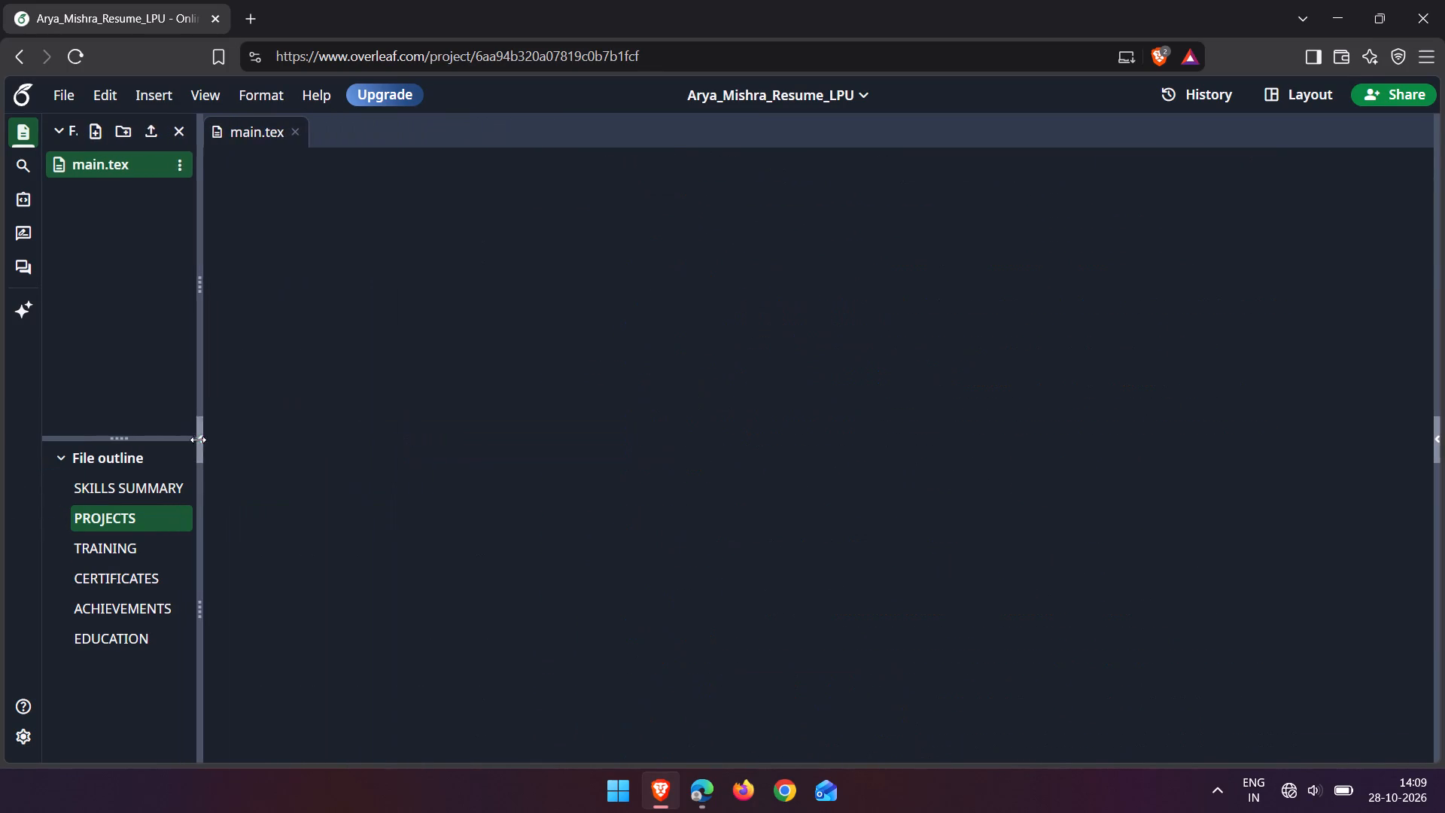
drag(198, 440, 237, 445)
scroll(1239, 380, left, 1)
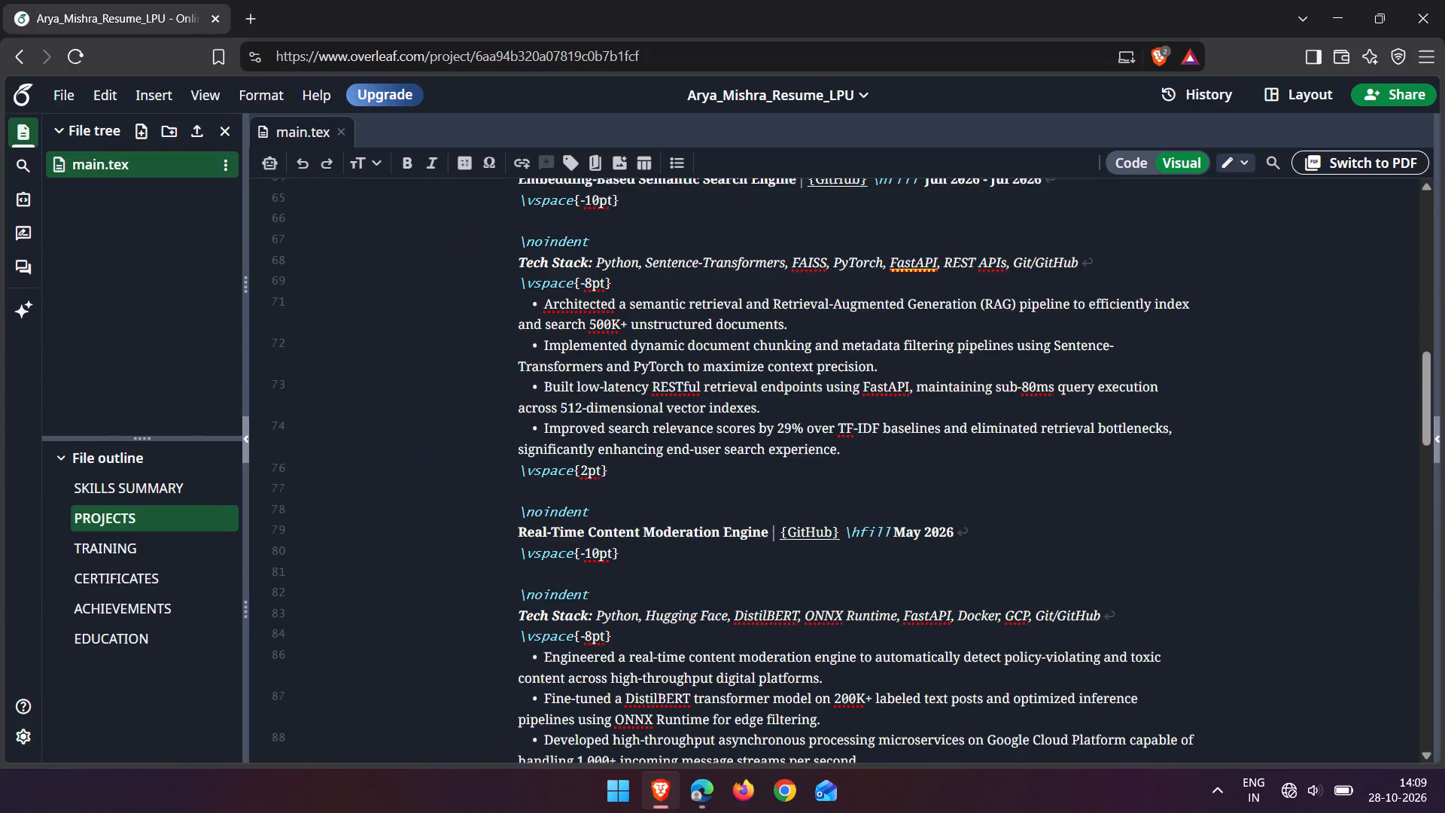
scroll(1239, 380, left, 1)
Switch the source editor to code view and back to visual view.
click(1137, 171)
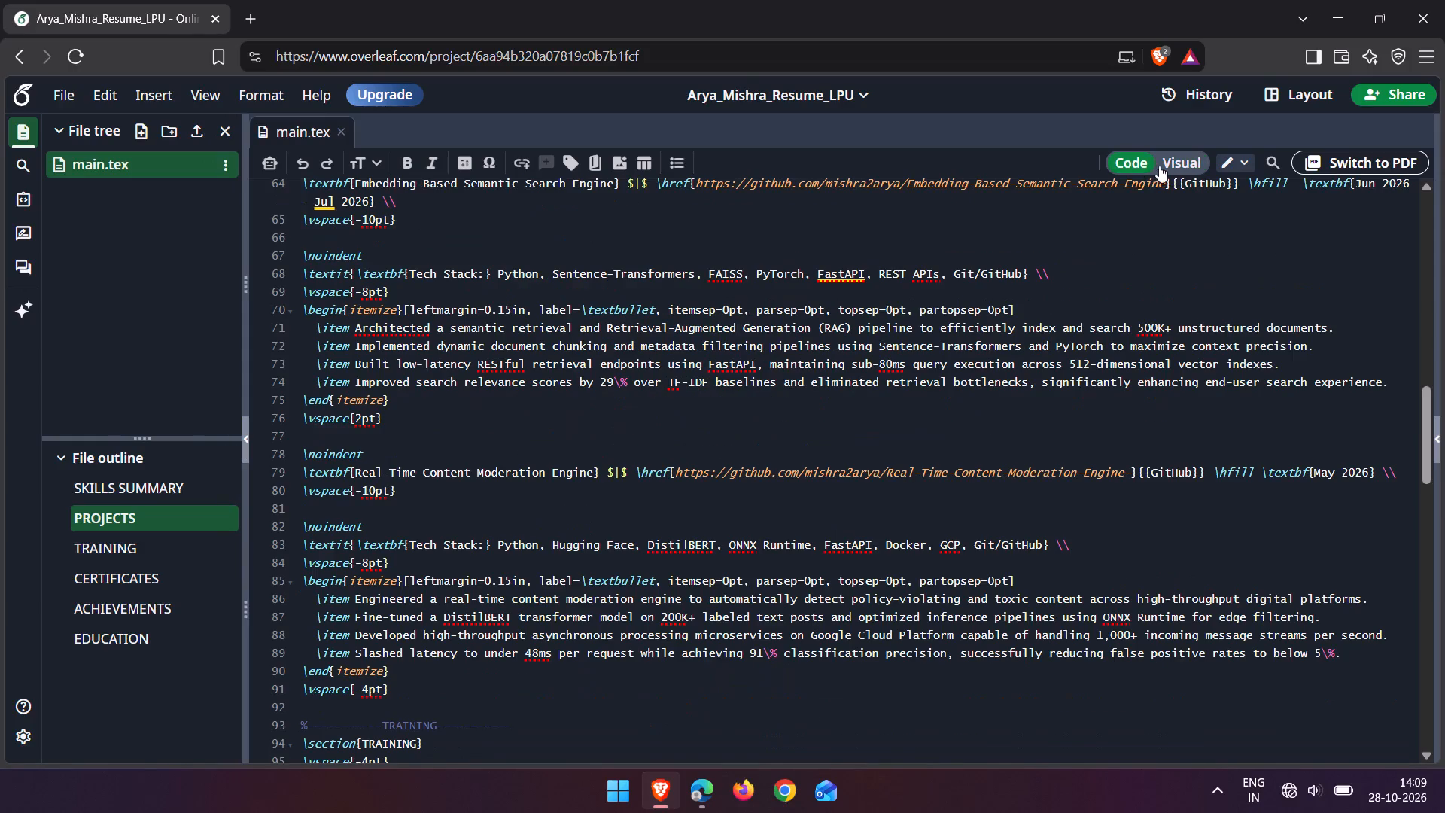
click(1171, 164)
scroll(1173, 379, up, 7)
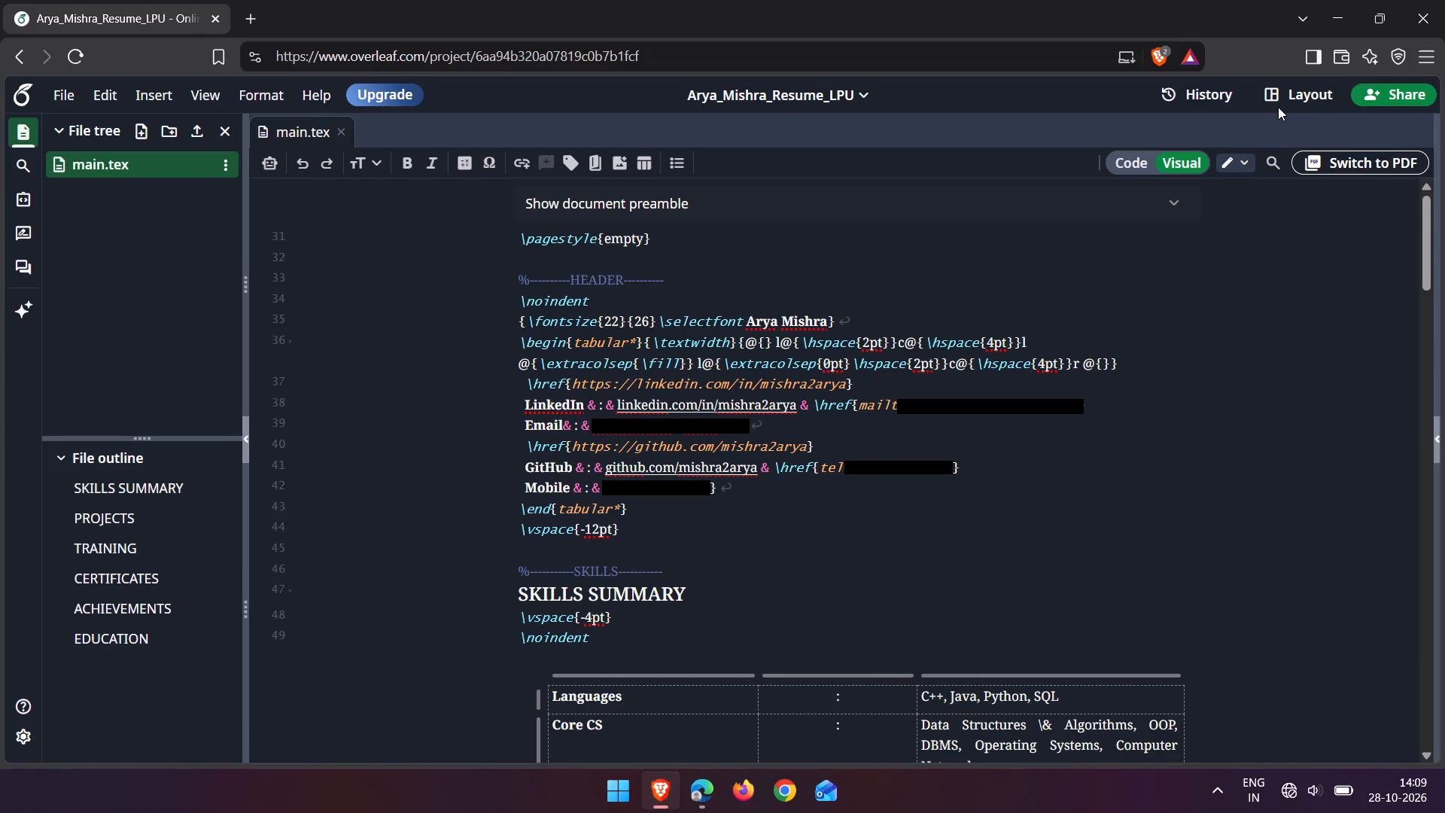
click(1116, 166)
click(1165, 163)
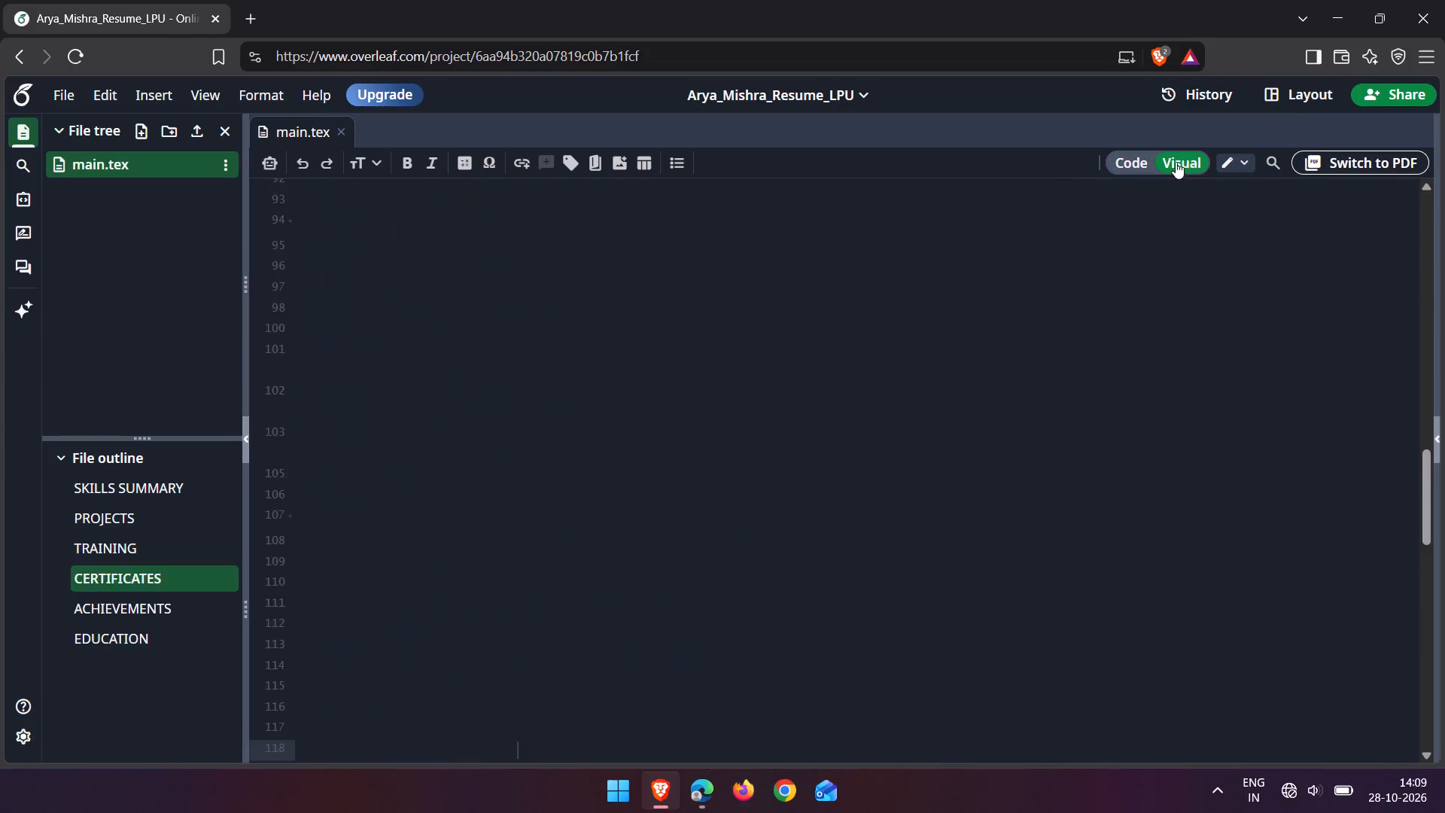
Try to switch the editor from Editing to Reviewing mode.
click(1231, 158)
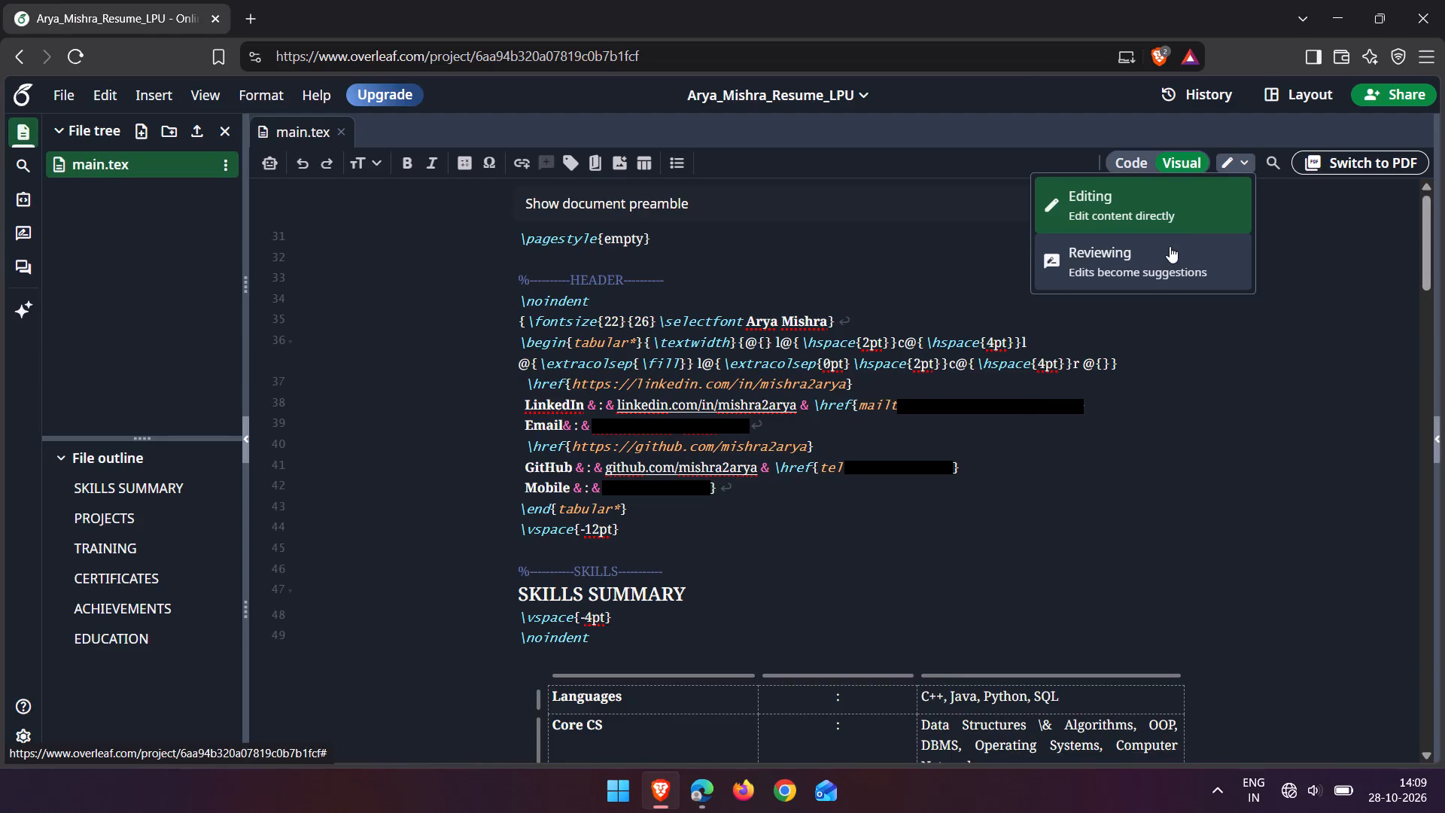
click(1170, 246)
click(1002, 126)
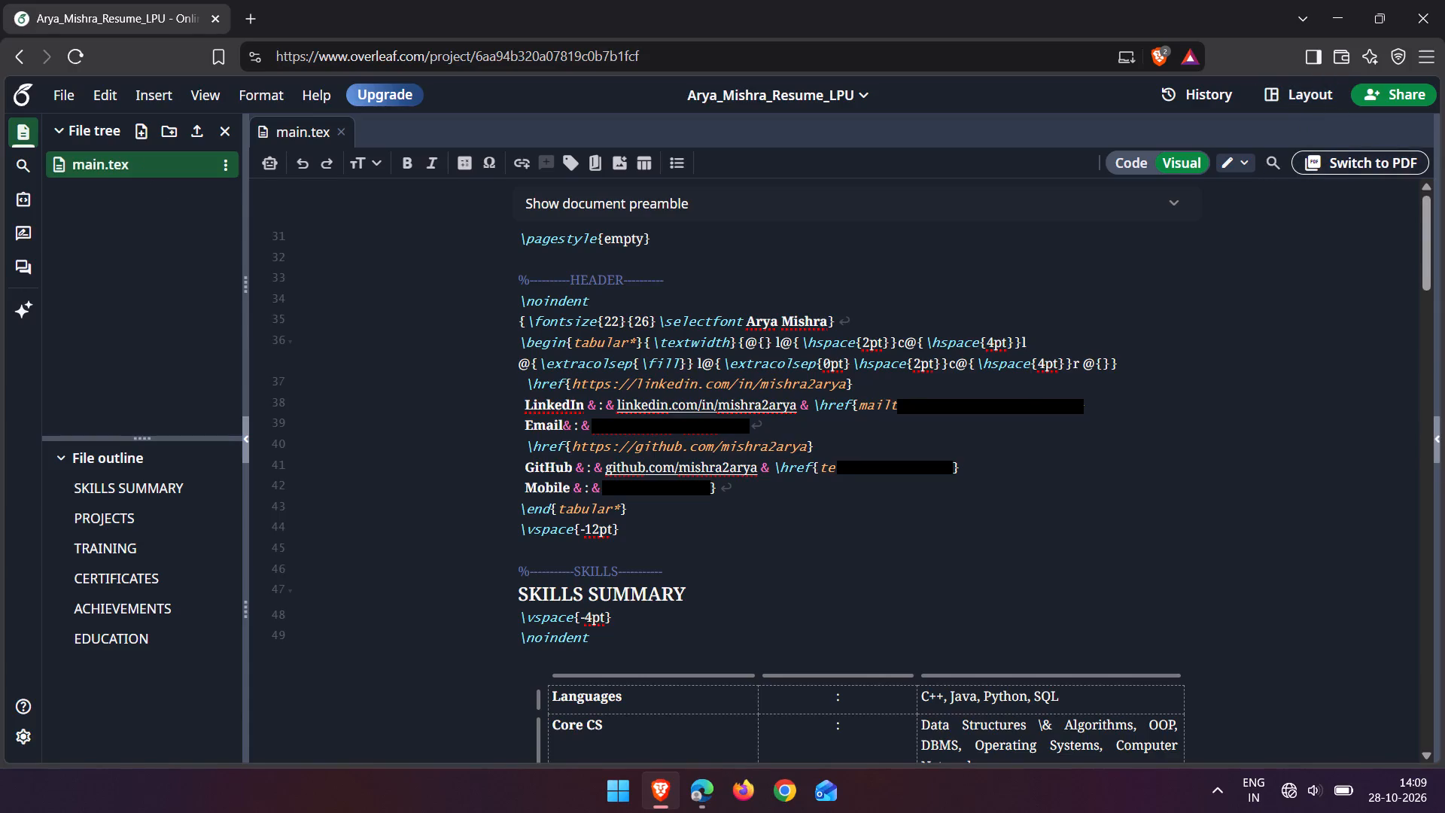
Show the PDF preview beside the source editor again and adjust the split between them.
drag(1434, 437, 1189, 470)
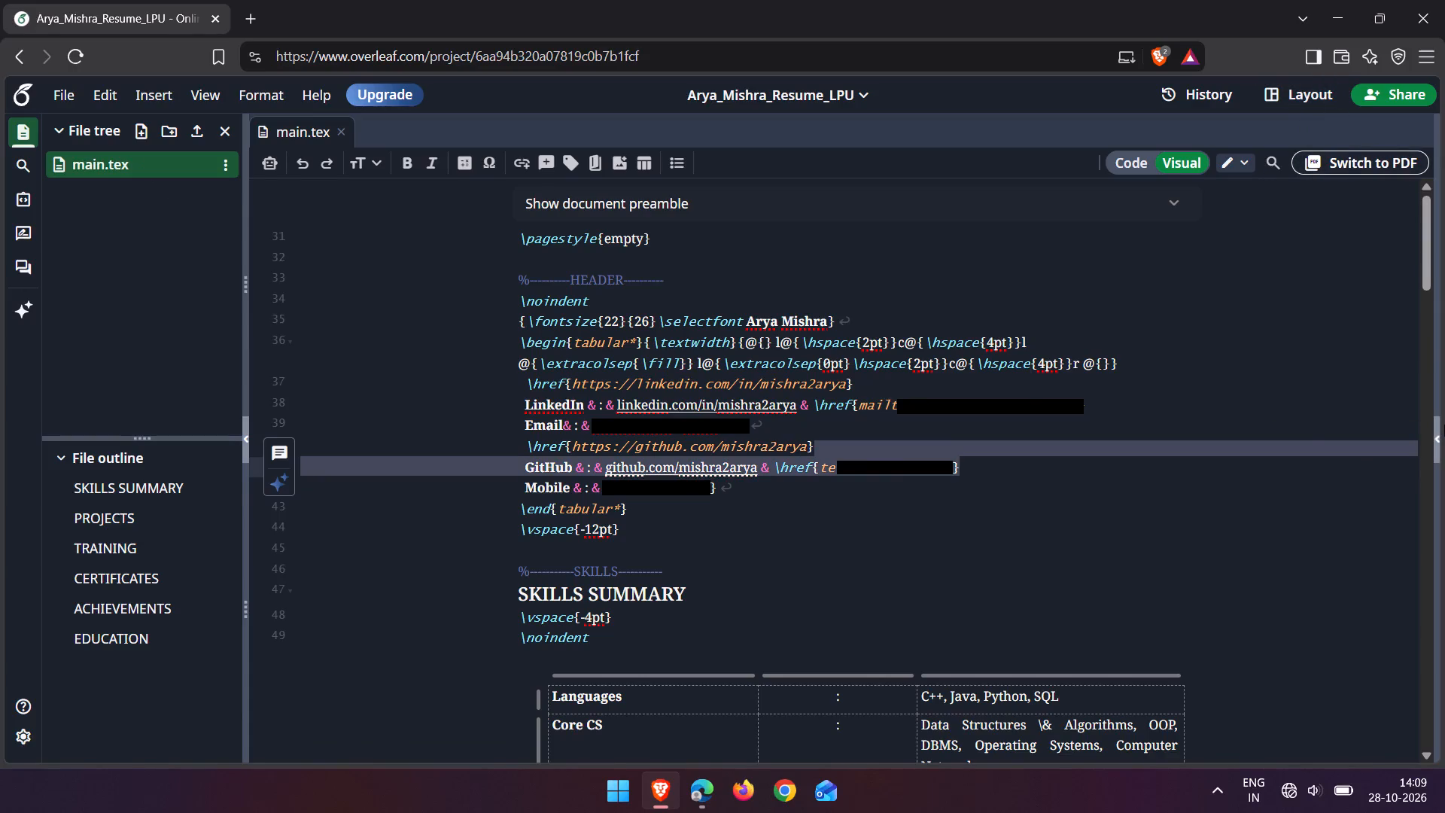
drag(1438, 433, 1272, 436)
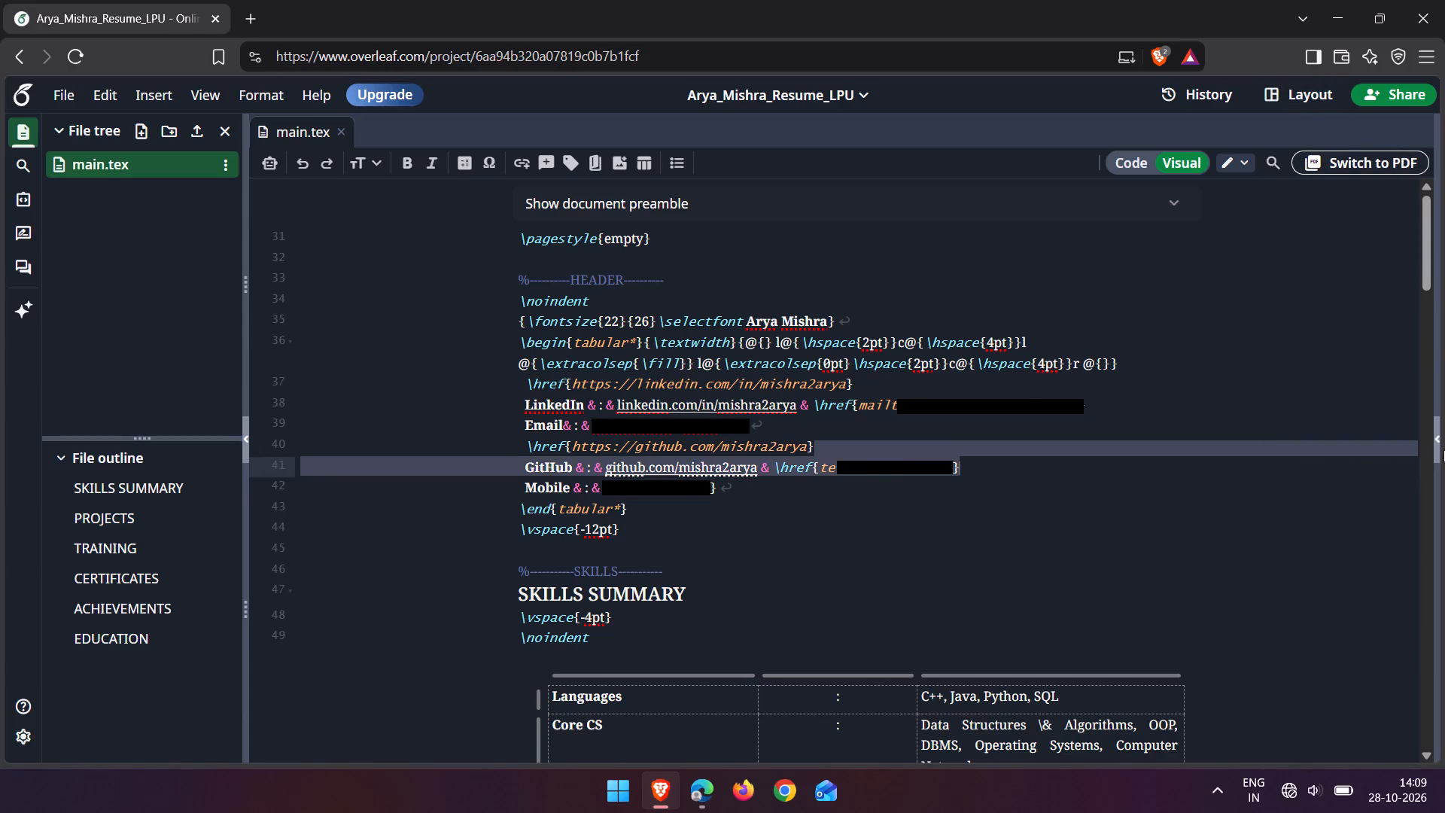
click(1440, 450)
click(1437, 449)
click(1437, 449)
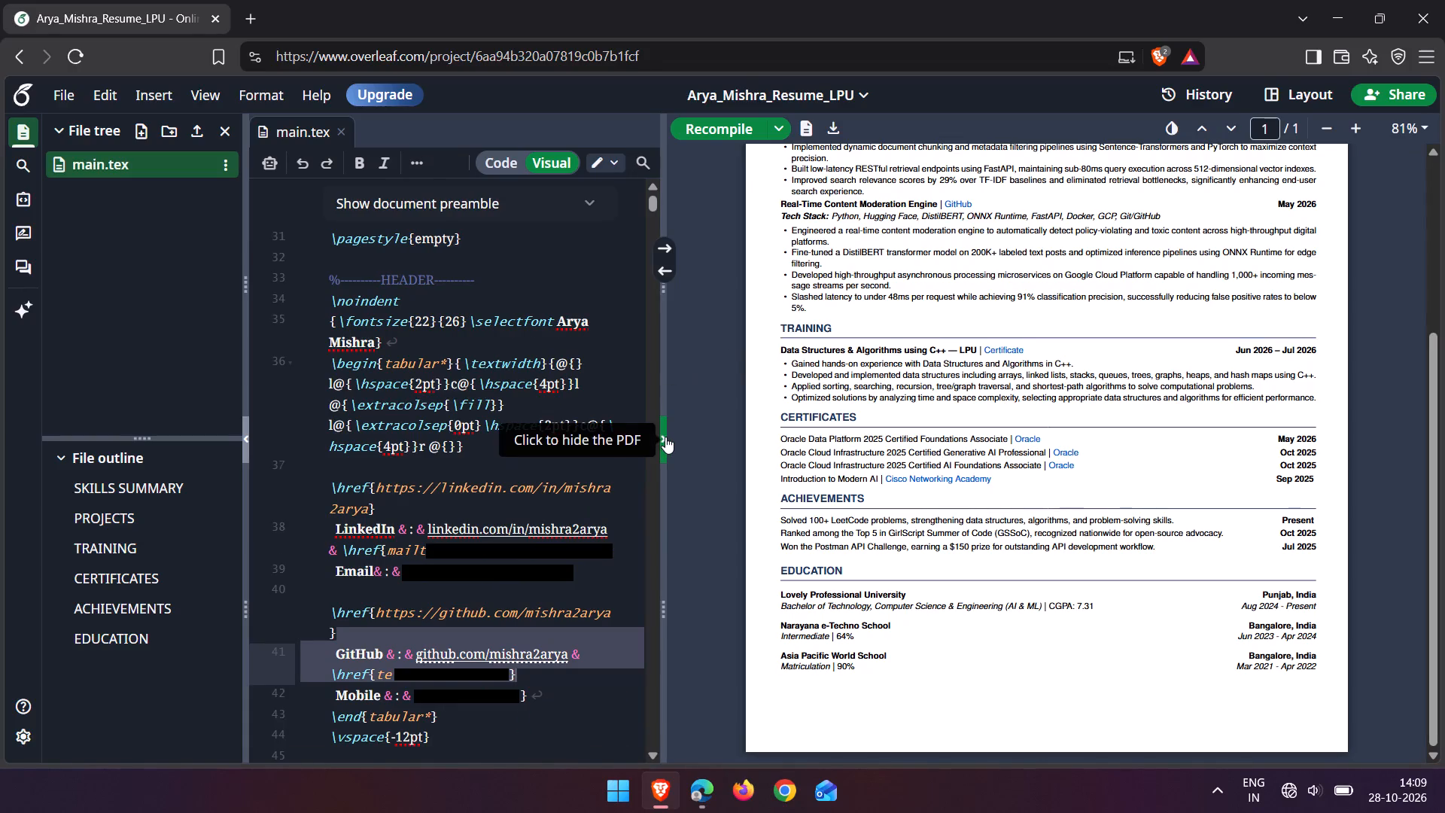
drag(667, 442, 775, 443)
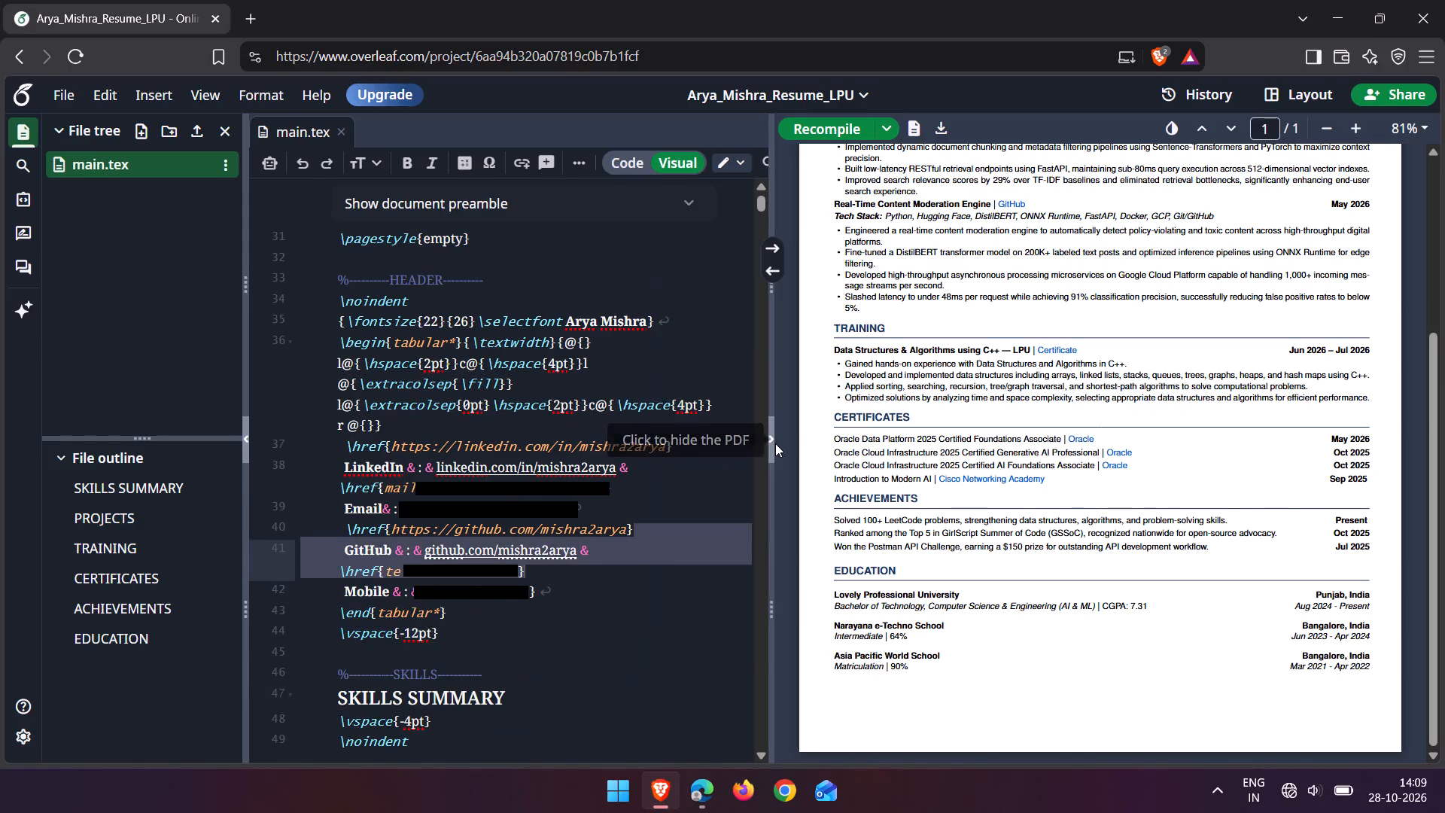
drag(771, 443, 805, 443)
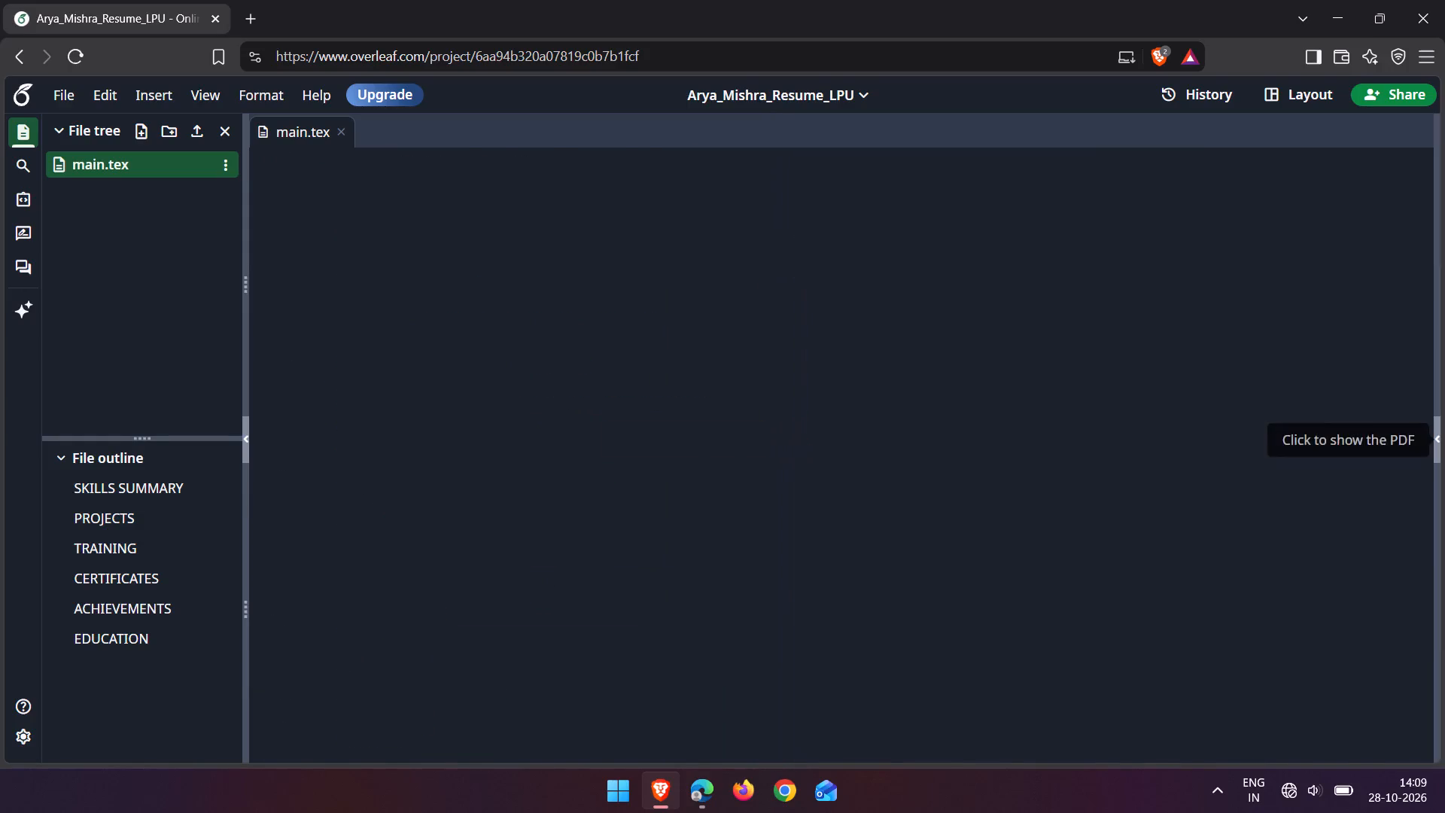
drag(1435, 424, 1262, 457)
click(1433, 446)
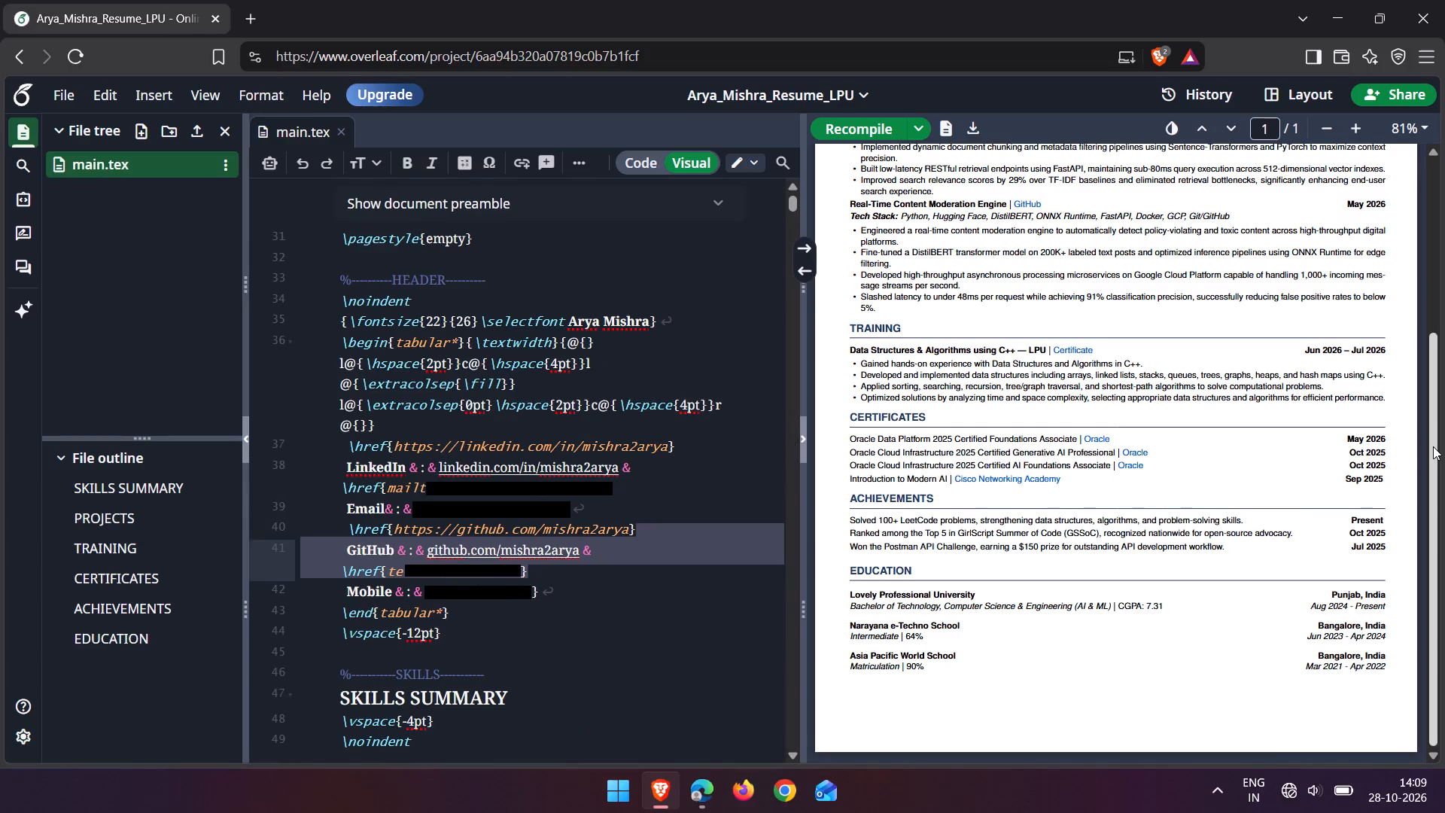
Examine the resume source from the projects to the education section against the compiled preview.
scroll(593, 620, down, 13)
scroll(593, 620, up, 1)
scroll(593, 624, down, 2)
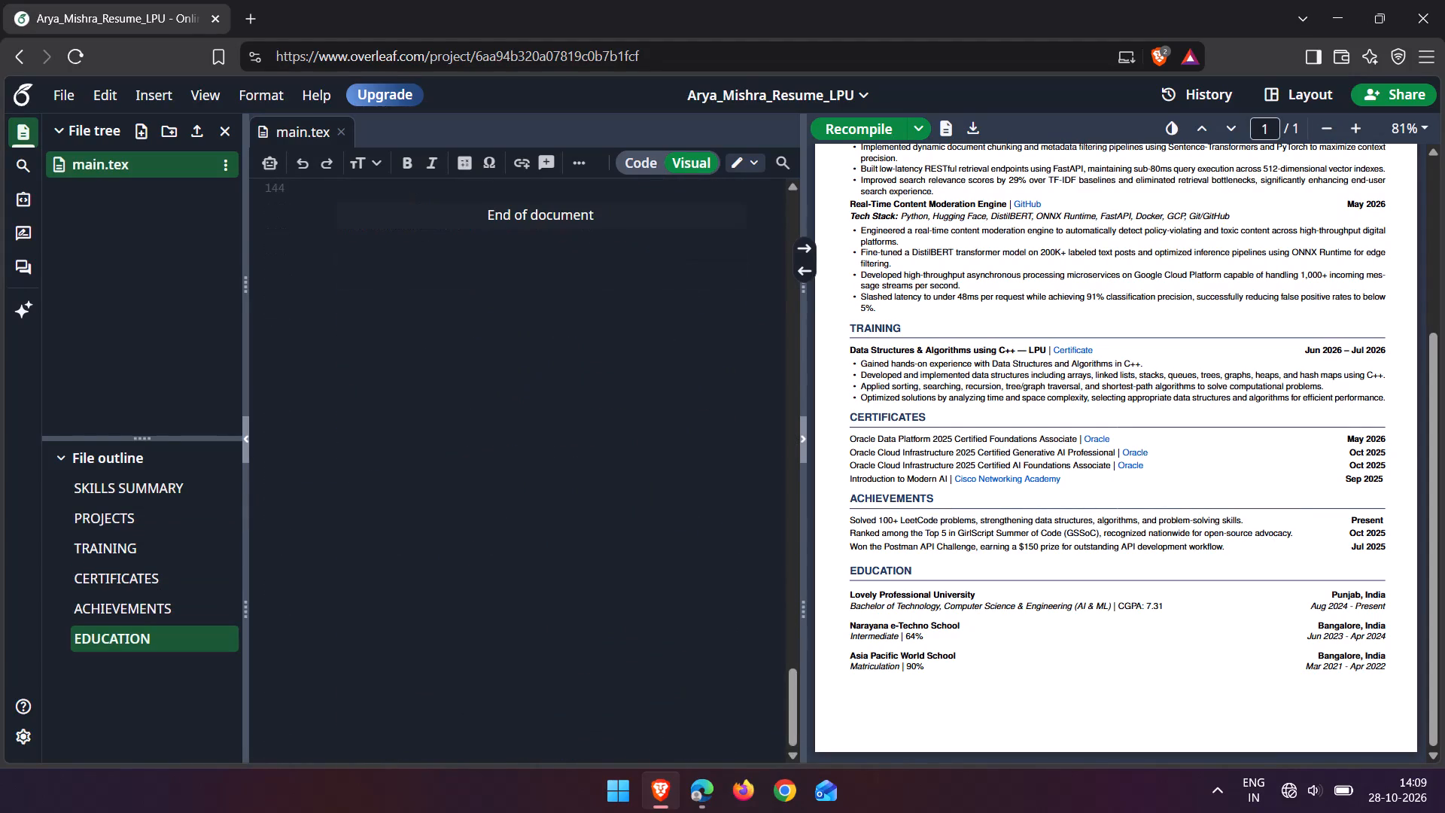
click(576, 693)
scroll(576, 693, up, 9)
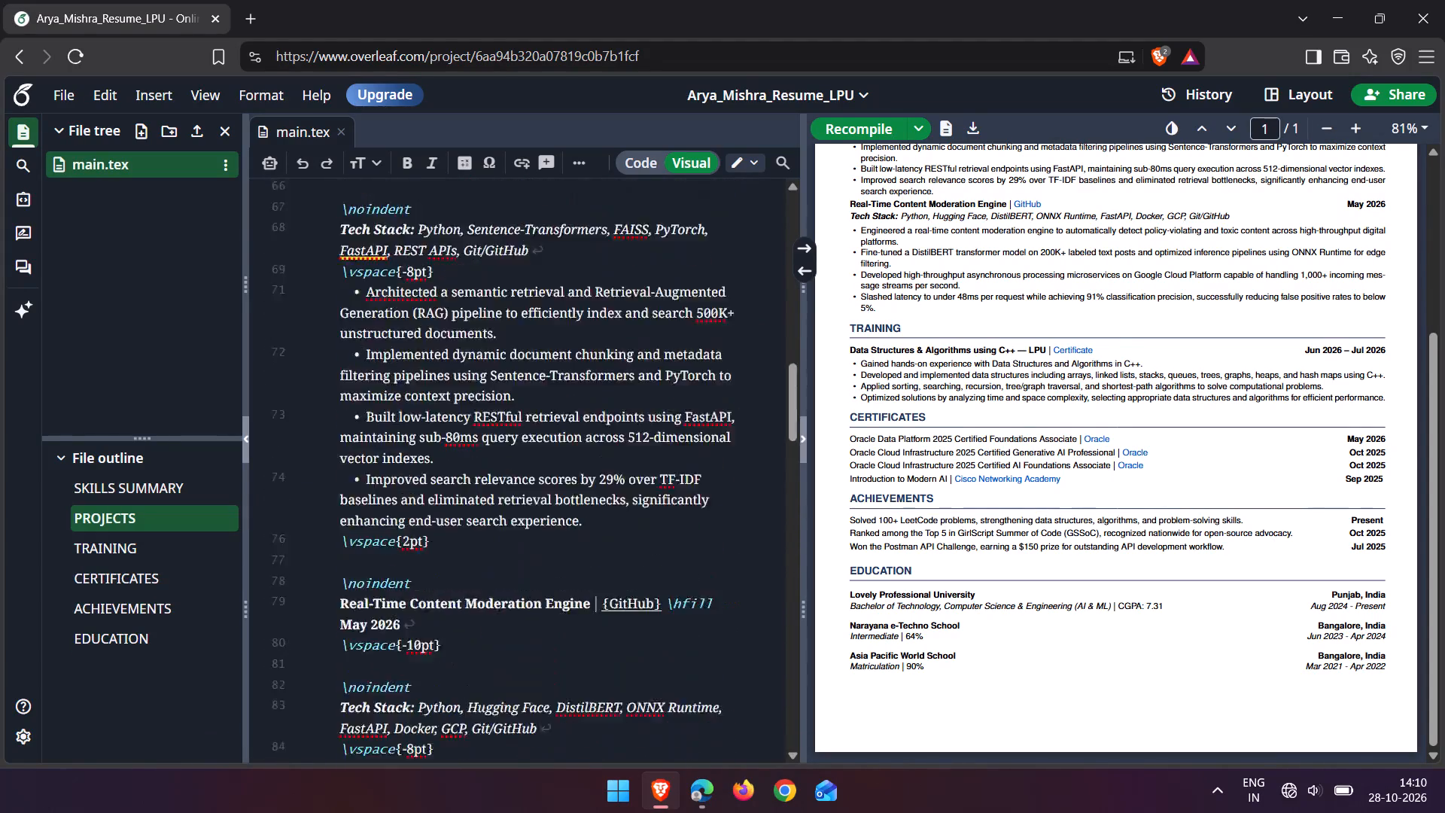
scroll(1155, 618, up, 1)
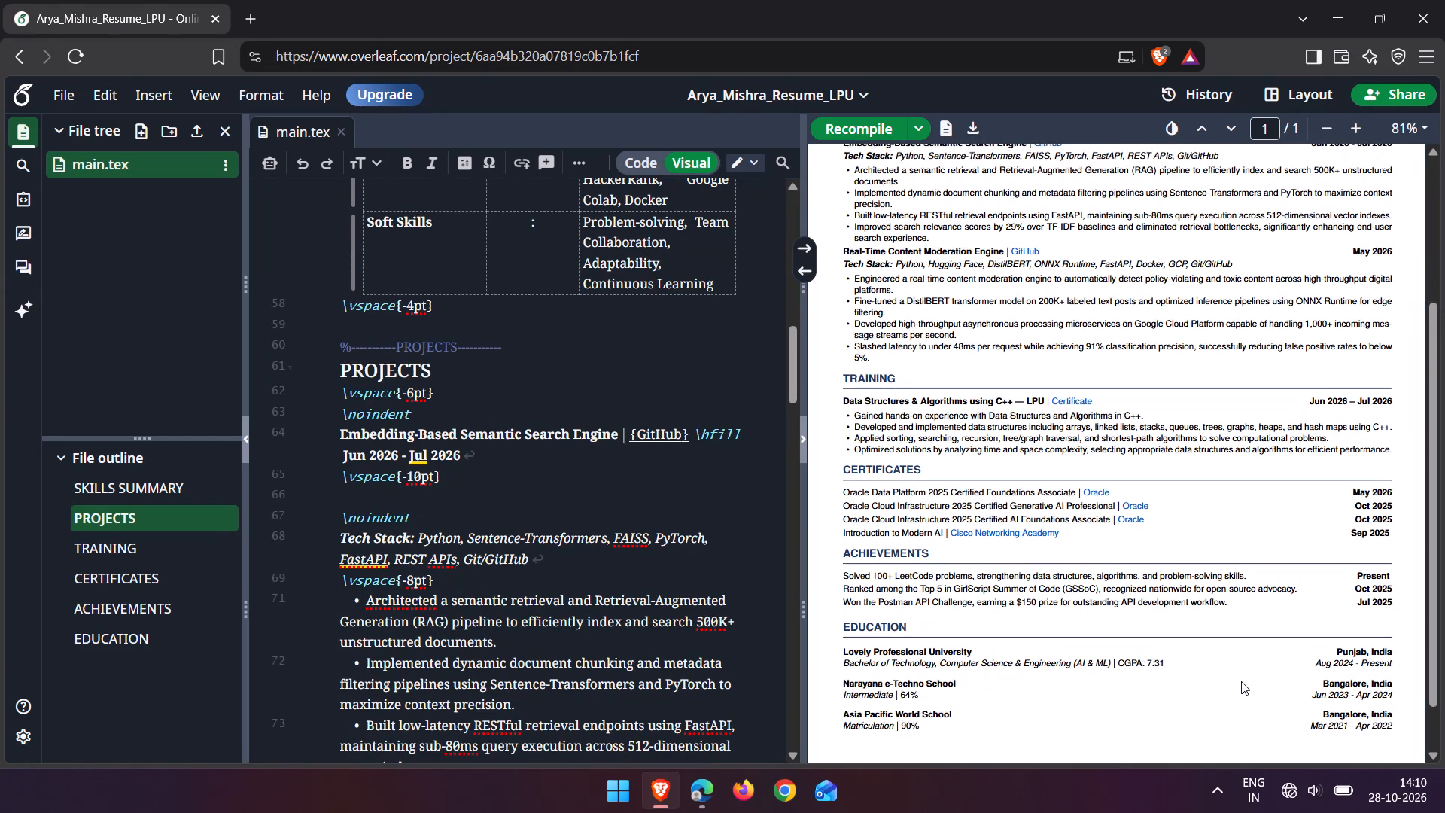
scroll(1400, 681, left, 1)
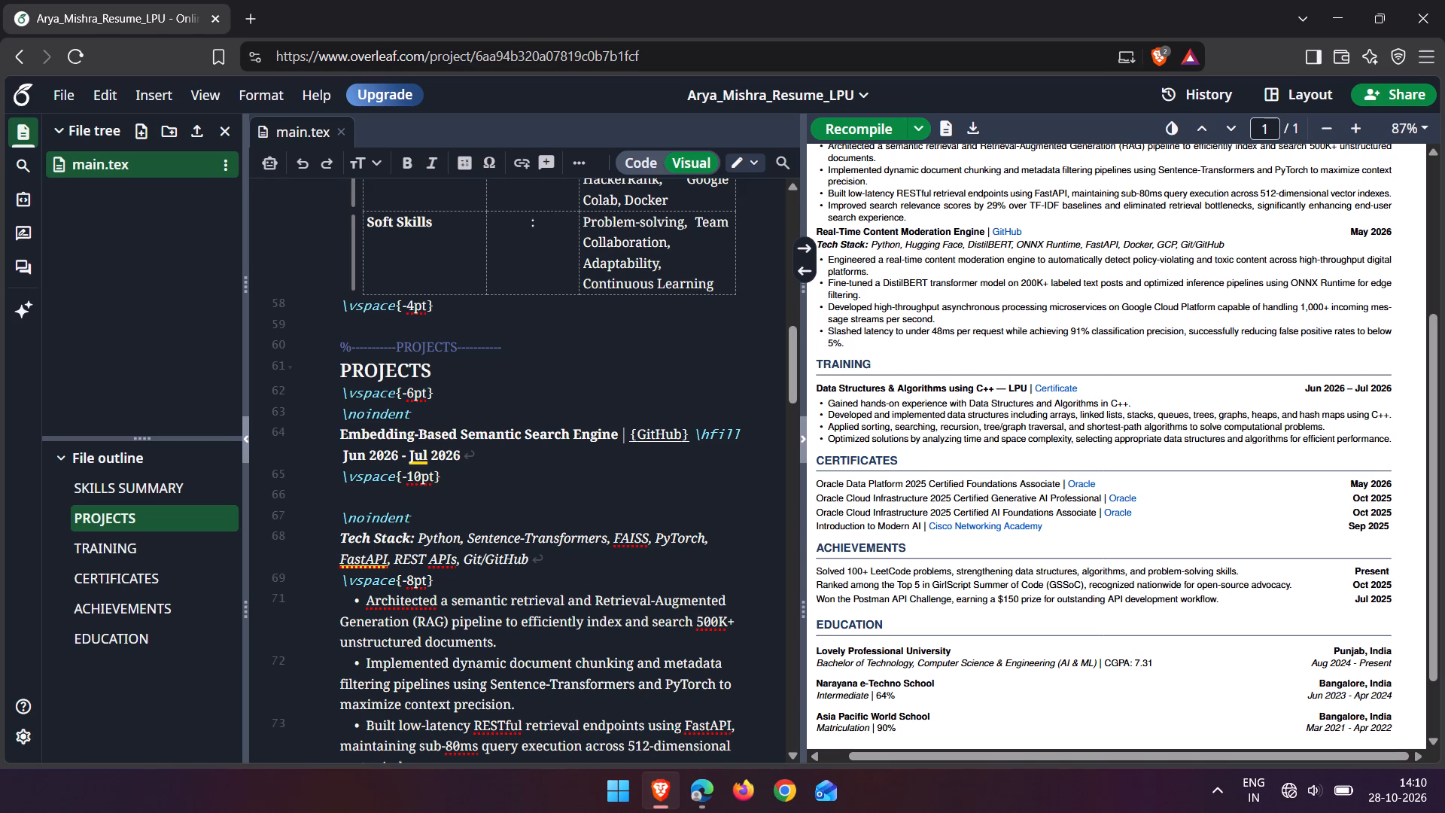
scroll(380, 629, down, 1)
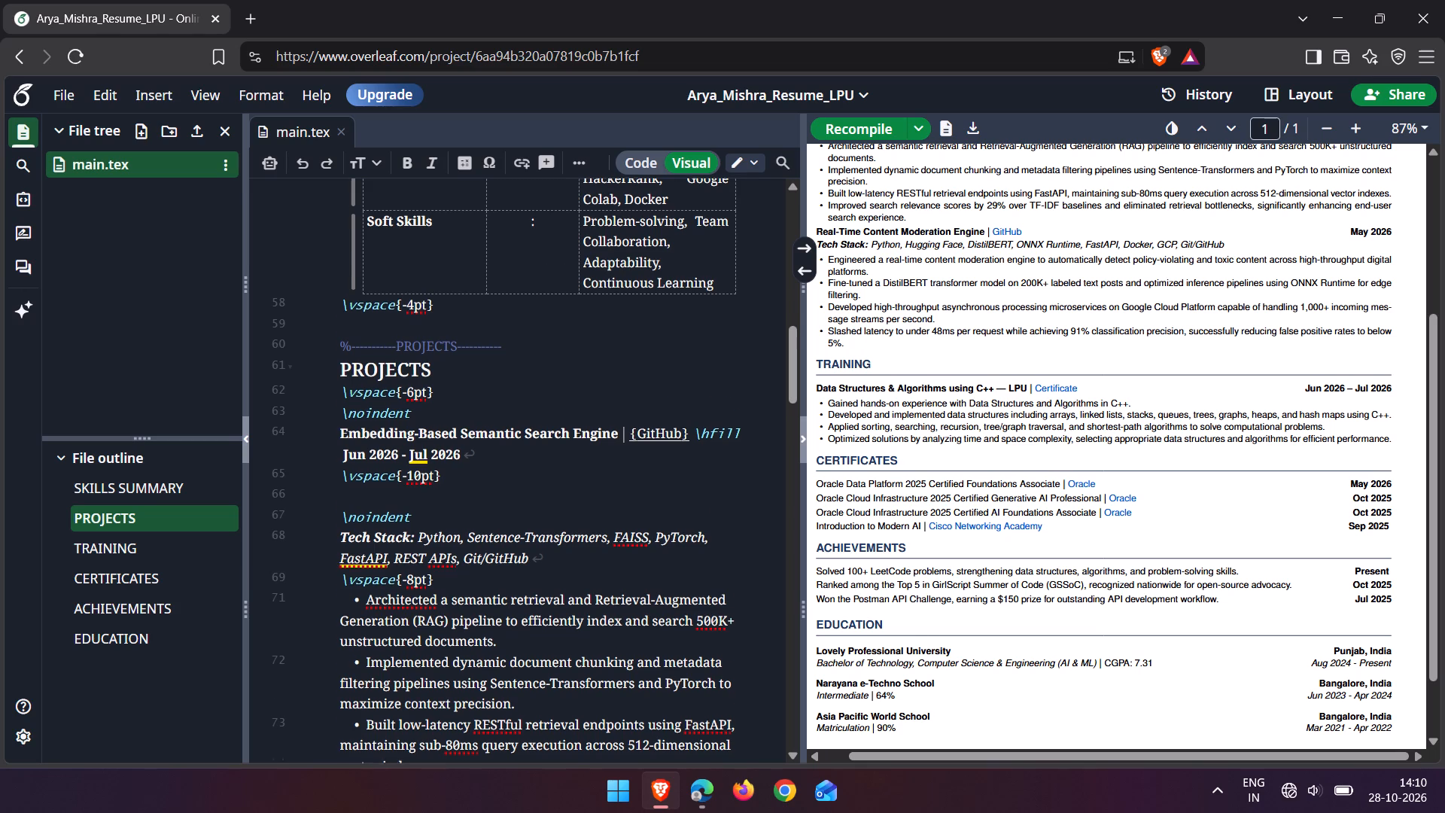
scroll(380, 629, down, 10)
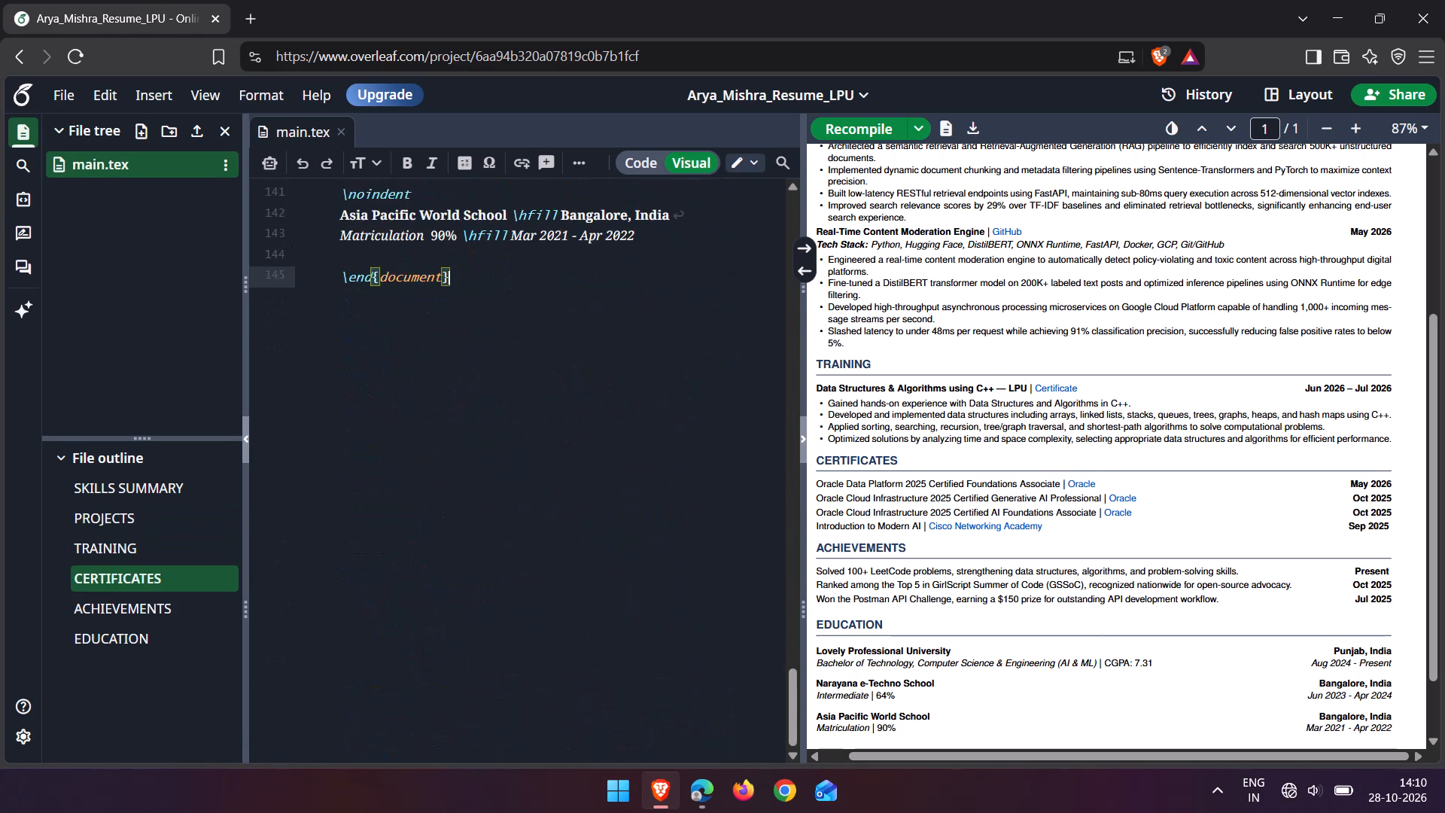
scroll(380, 629, up, 3)
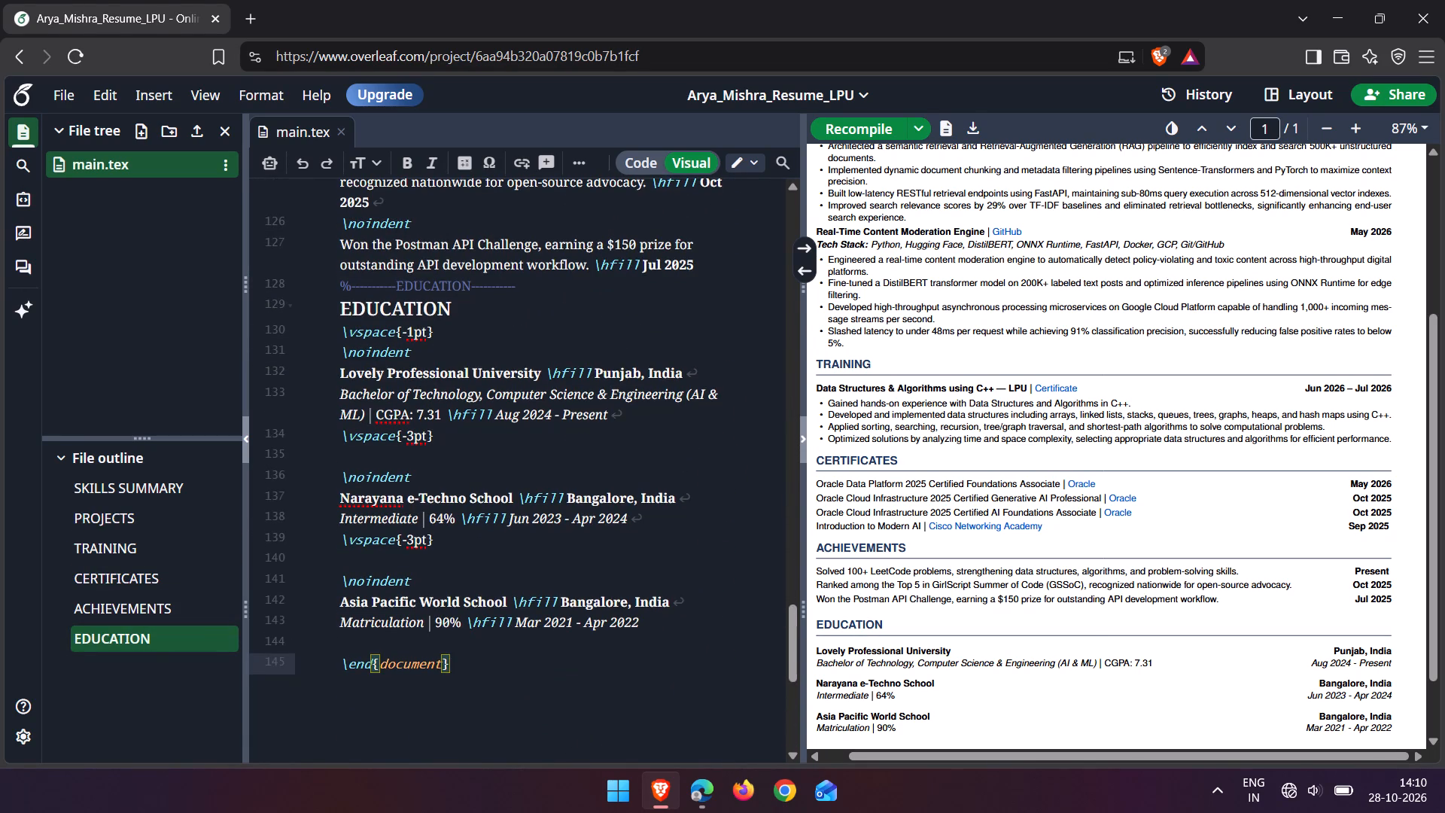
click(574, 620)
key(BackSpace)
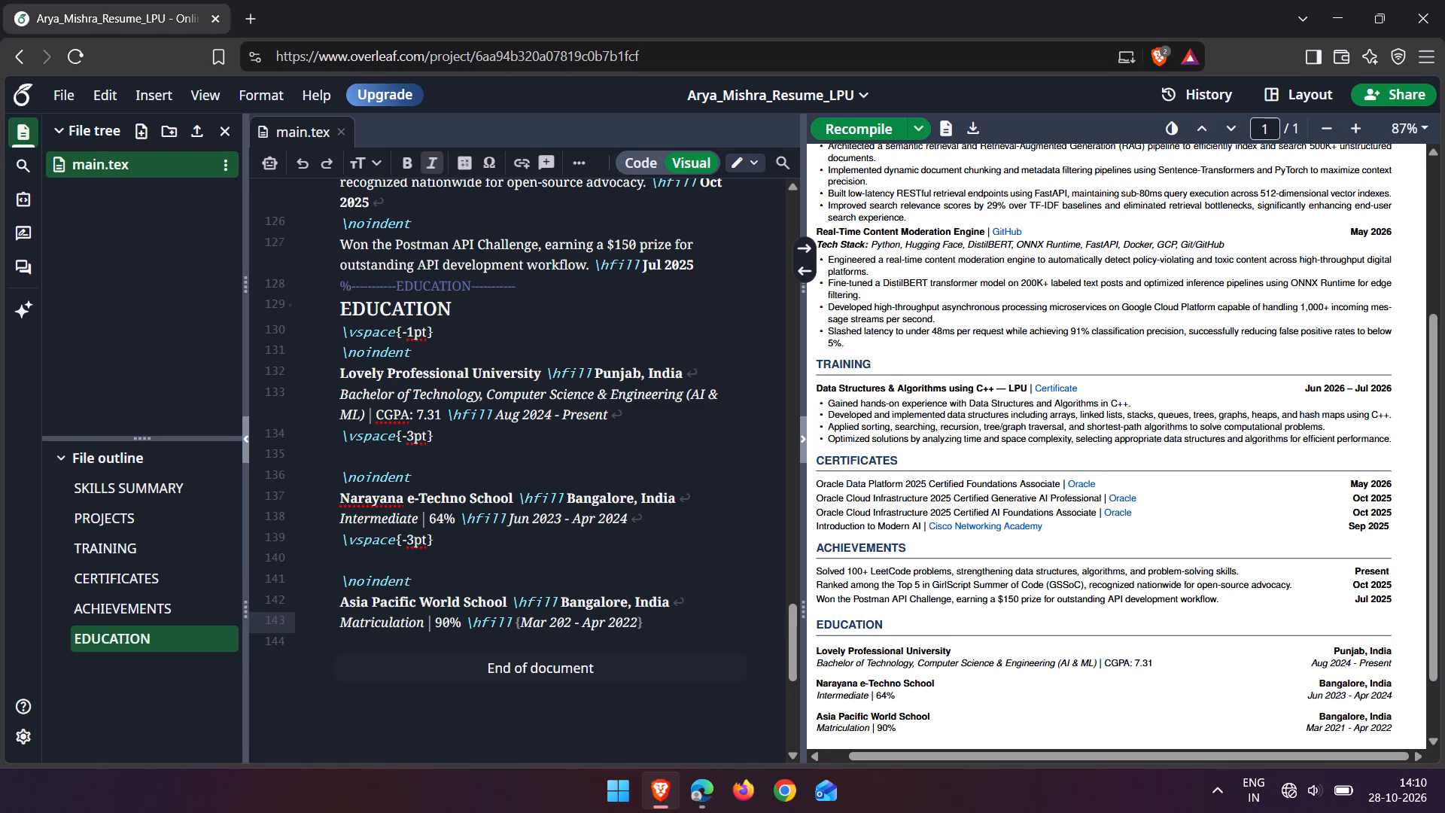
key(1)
Check the dash and its spacing in the Asia Pacific World School date range of the education section.
key(Right)
key(Right)
key(Down)
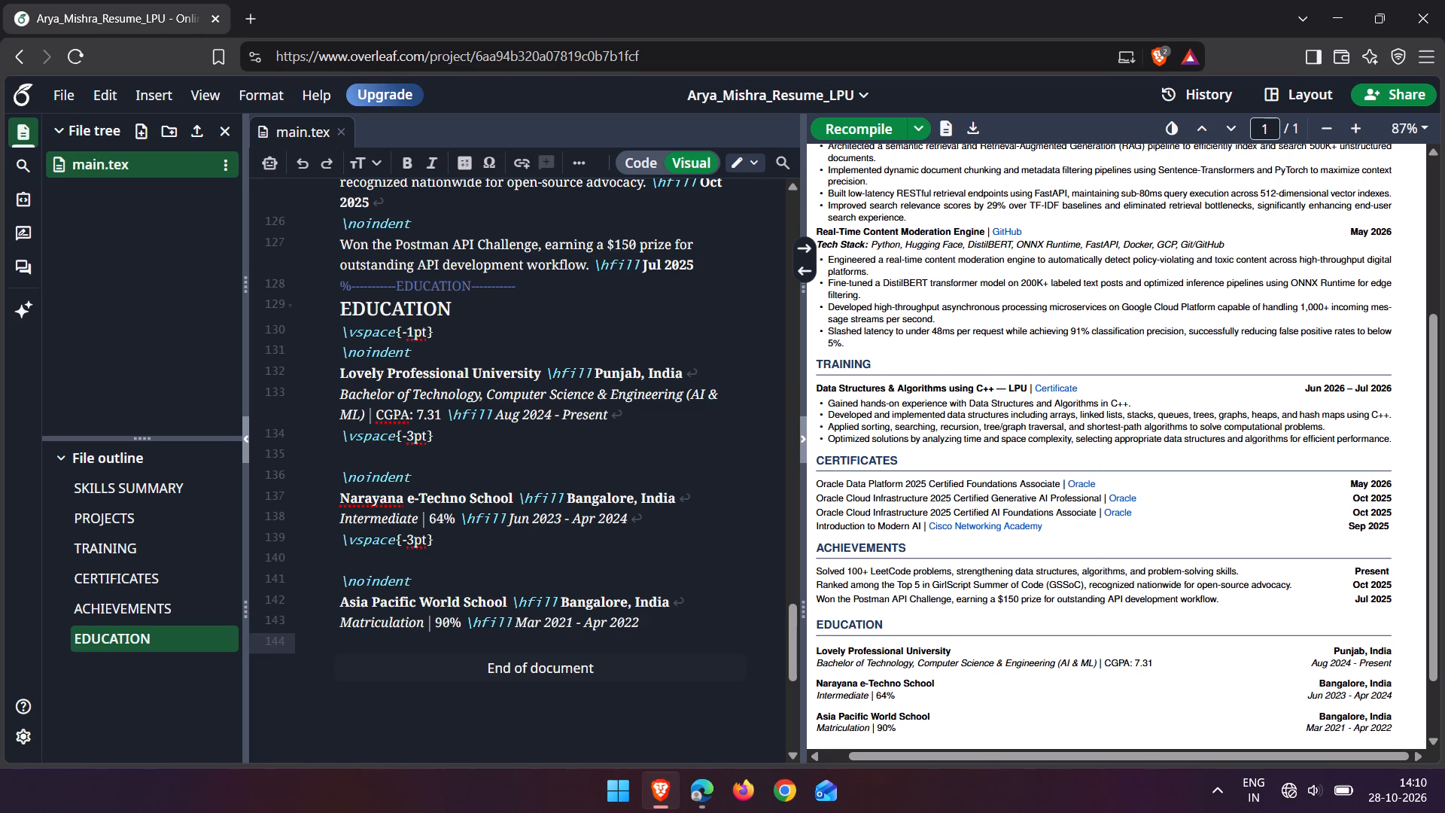
key(Up)
key(Left)
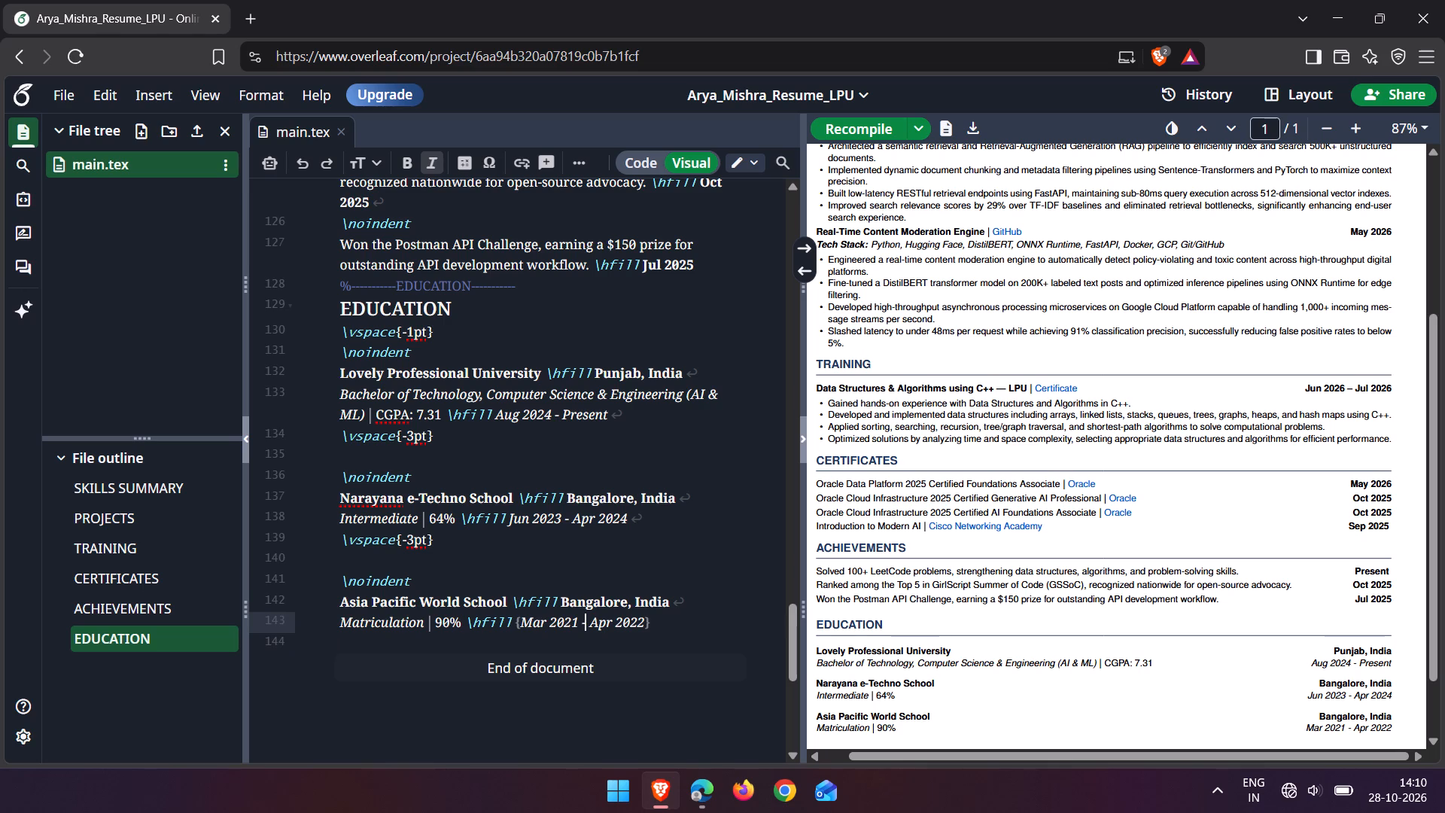
key(Left)
key(Left)
key(Right)
key(Right)
key(Right)
key(Up)
key(Up)
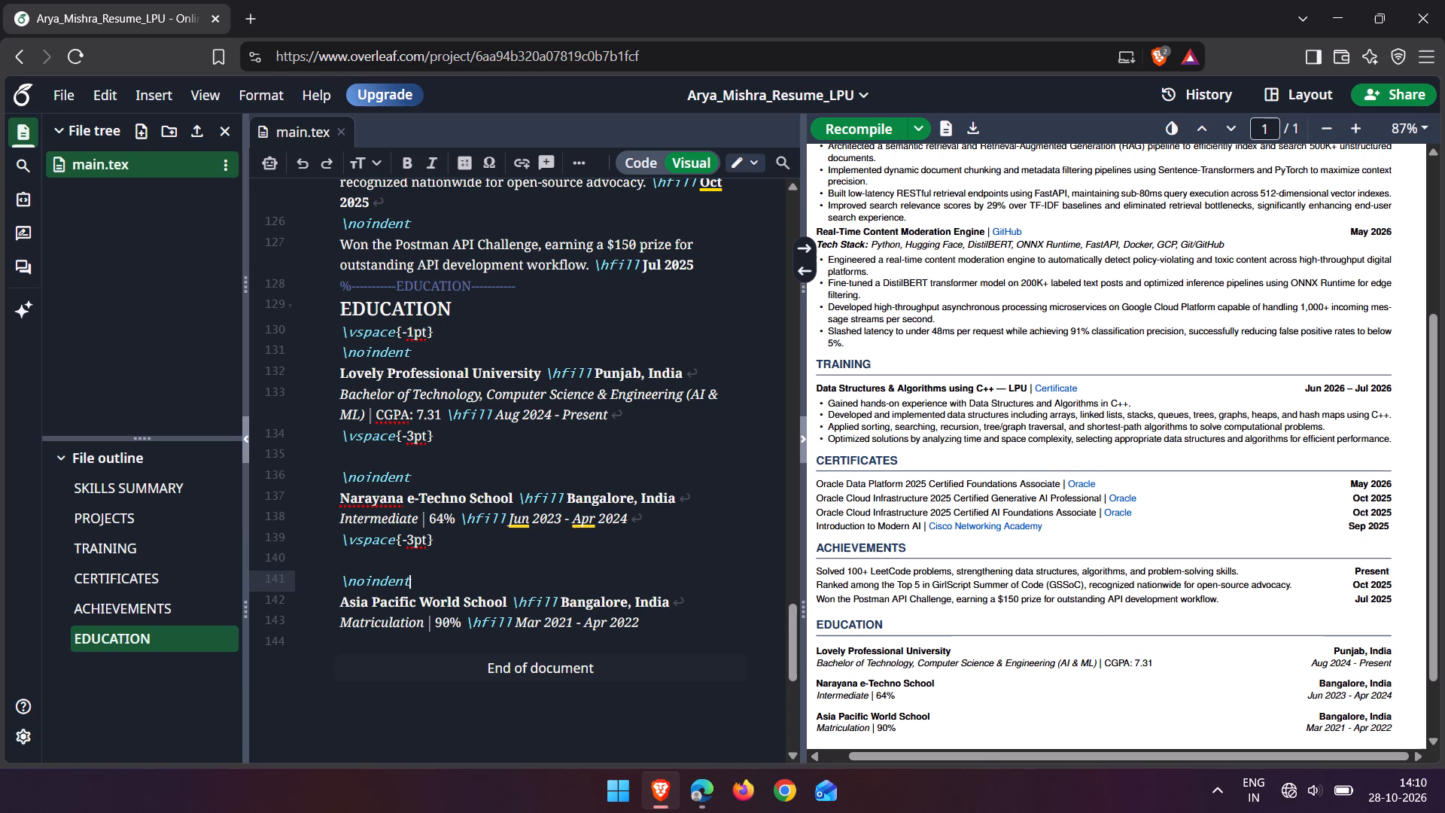
Check the dash and its spacing in the Narayana e-Techno School date range.
click(569, 524)
key(Right)
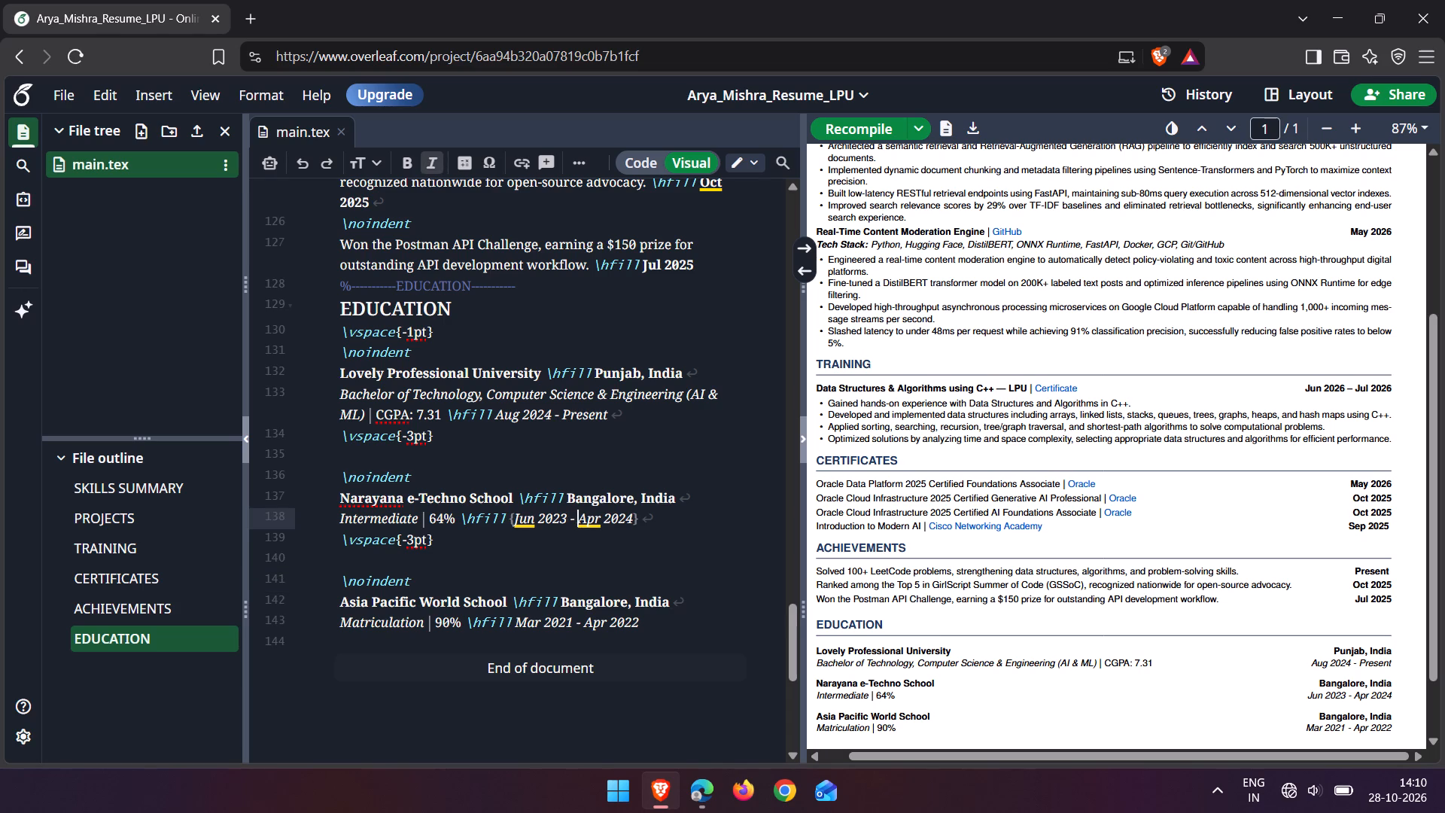
key(Down)
key(Up)
key(Left)
key(Left)
key(Left)
key(Left)
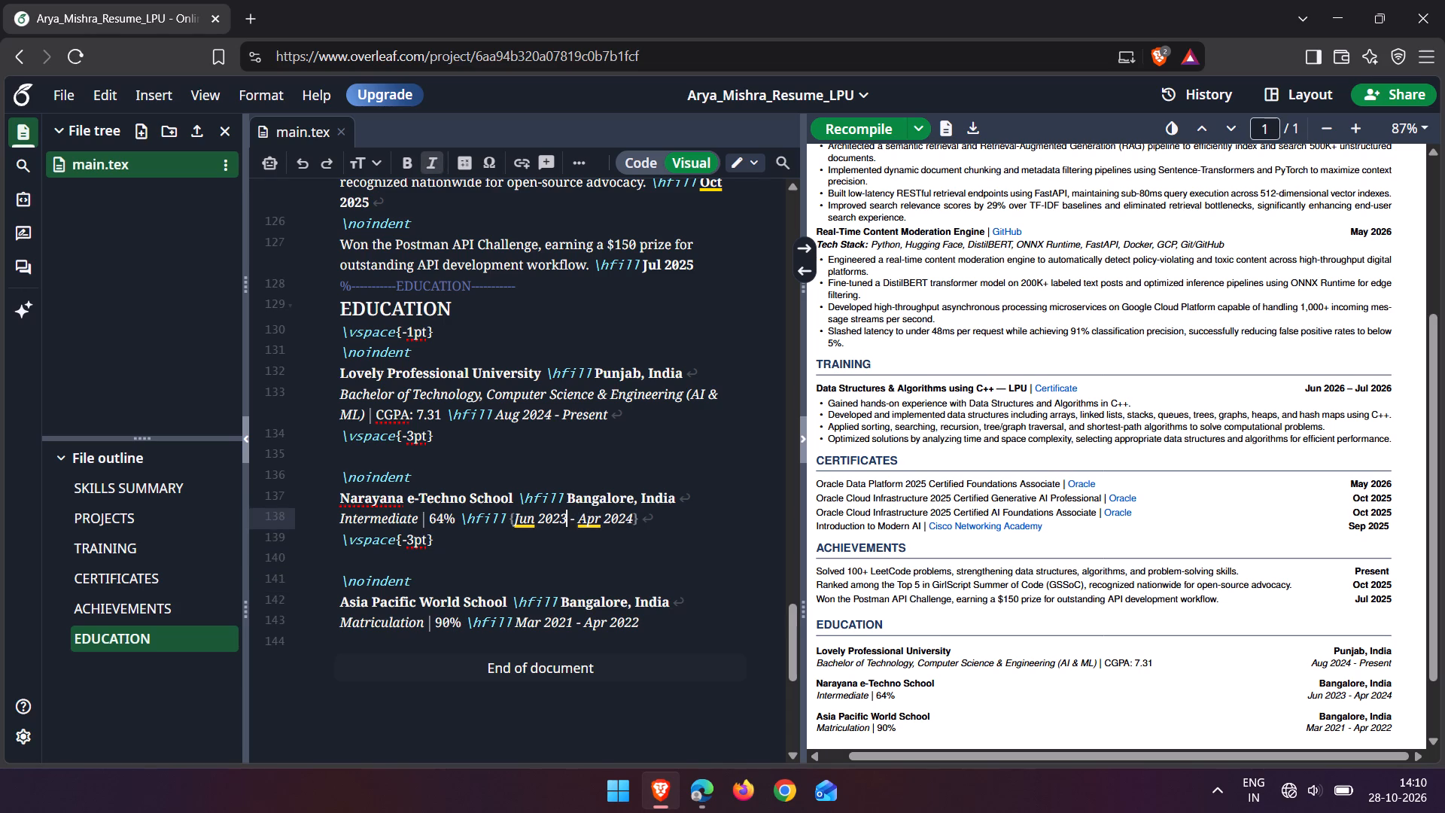